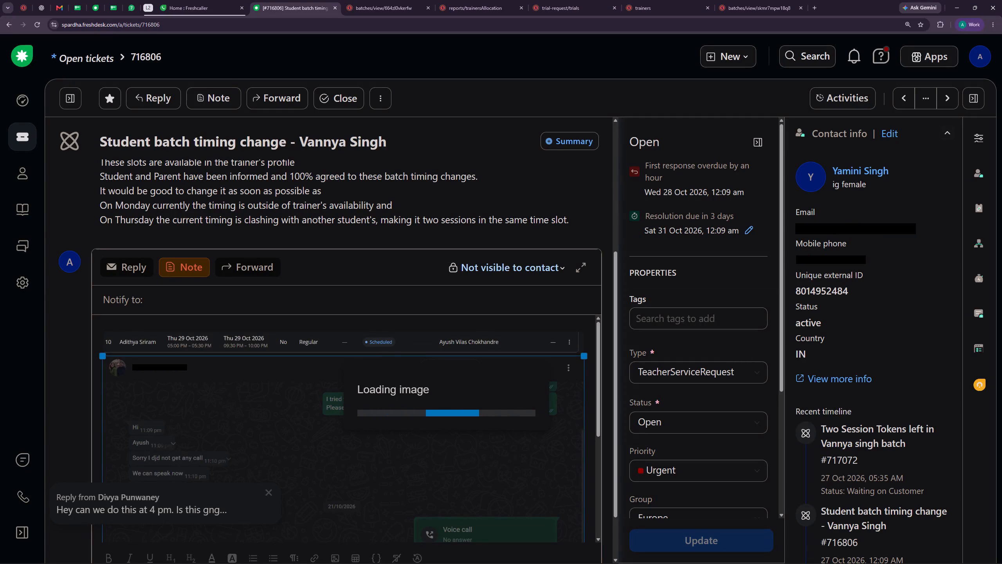
scroll(148, 345, "up", 1)
left_click(116, 389)
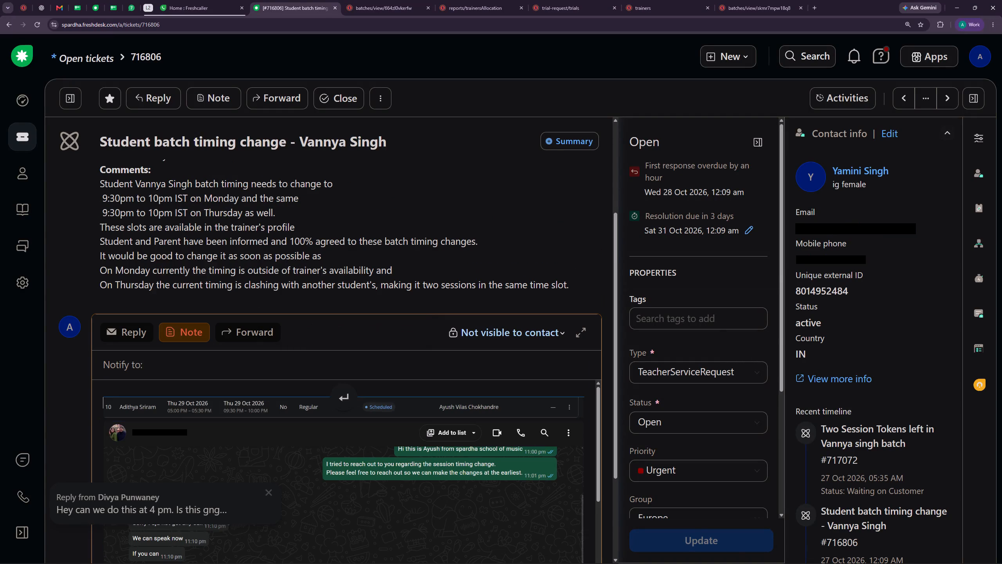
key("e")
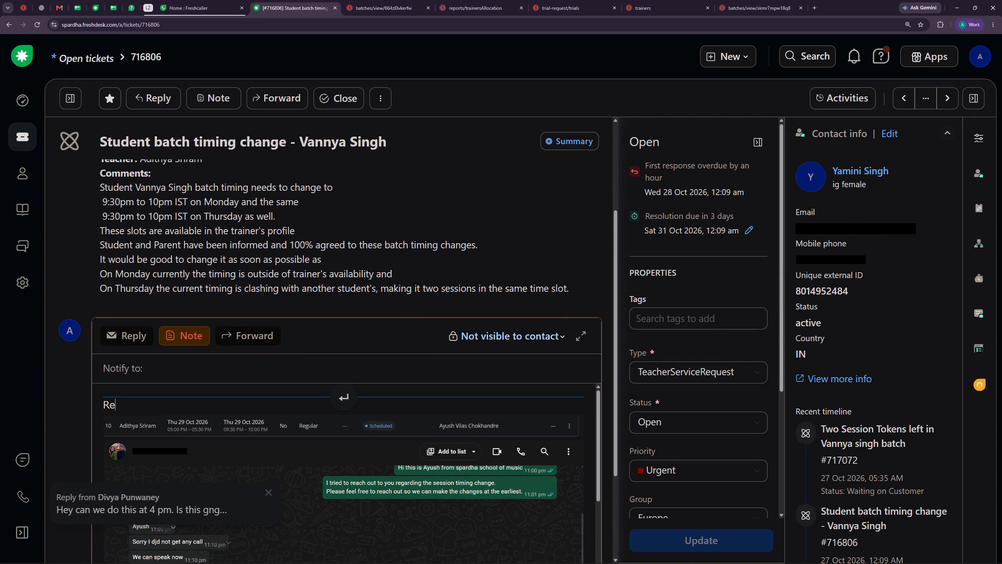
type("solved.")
scroll(378, 482, "down", 5)
scroll(473, 512, "down", 6)
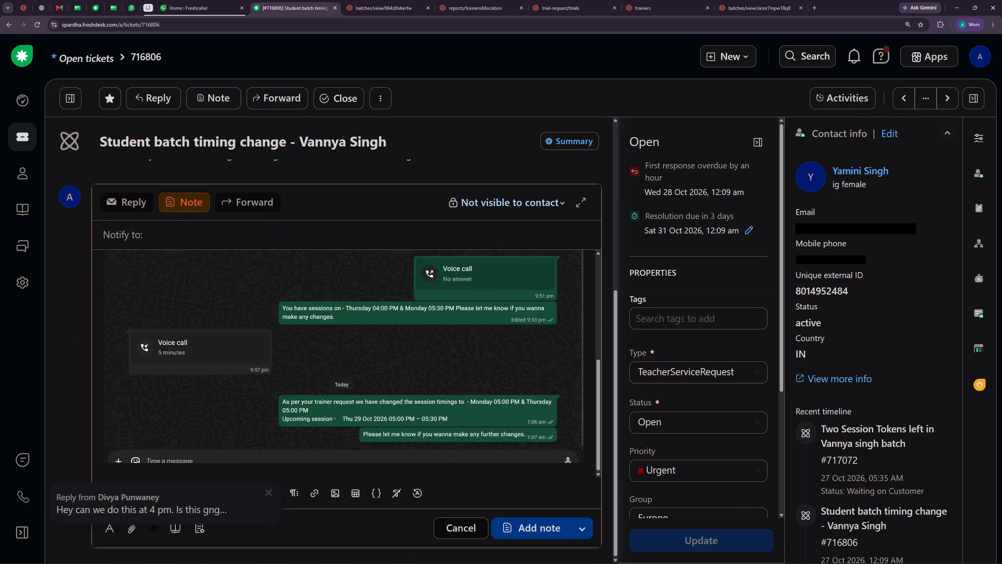
left_click(522, 528)
left_click(689, 422)
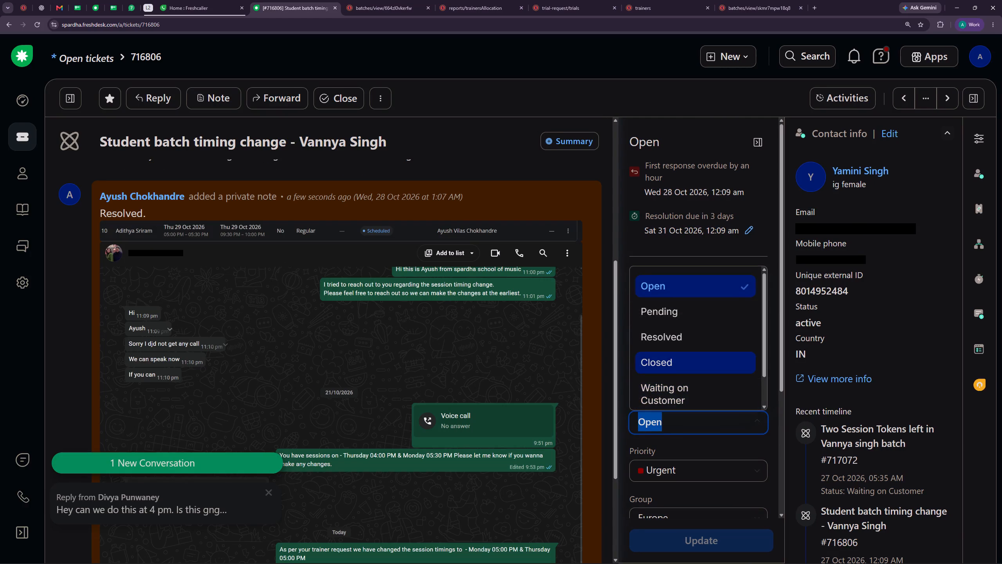
left_click(681, 370)
left_click(712, 540)
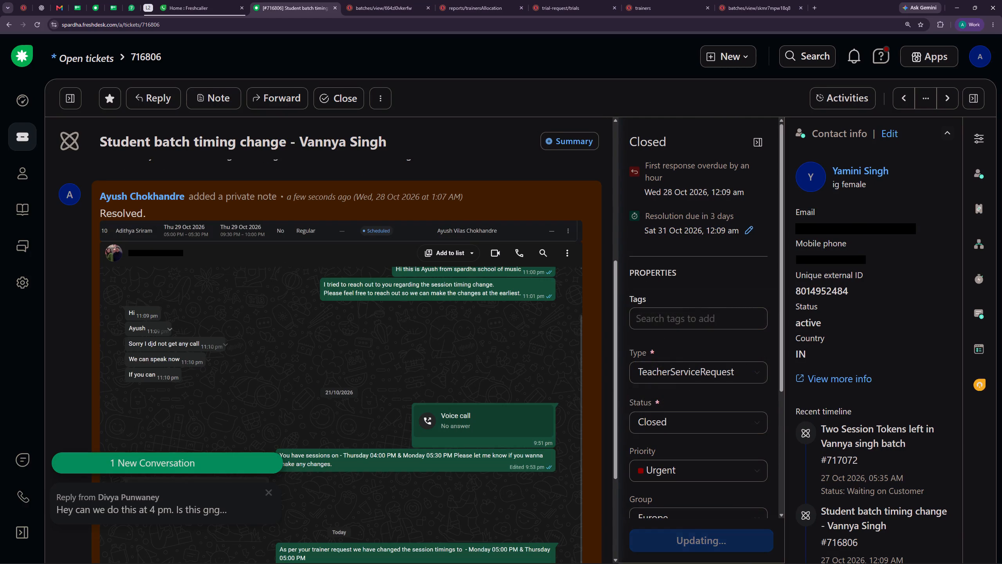
Return to the open tickets and open "class got rescheduled without cx knowledge" #711660.
left_click(22, 132)
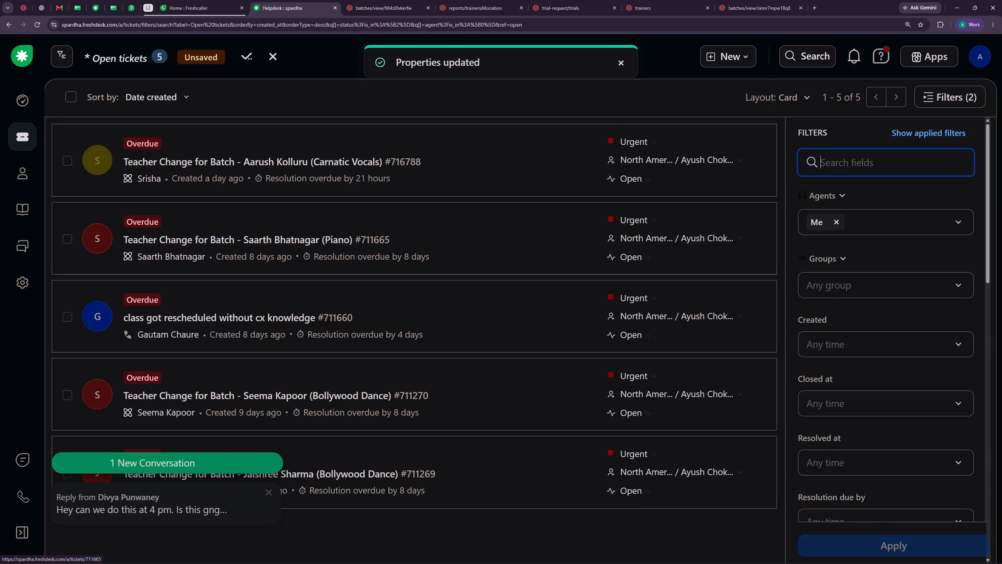
scroll(237, 222, "down", 5)
left_click(267, 488)
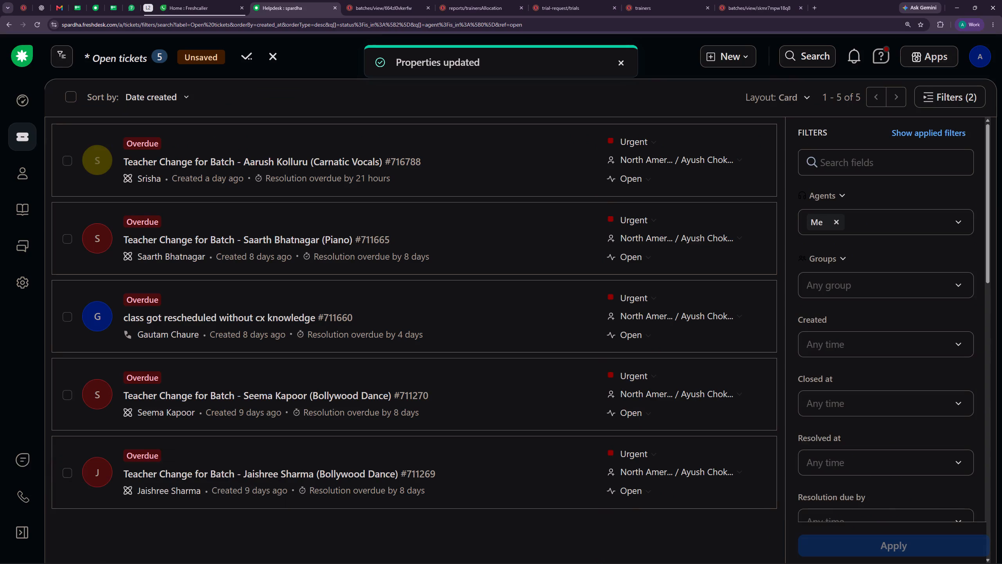
left_click(213, 320)
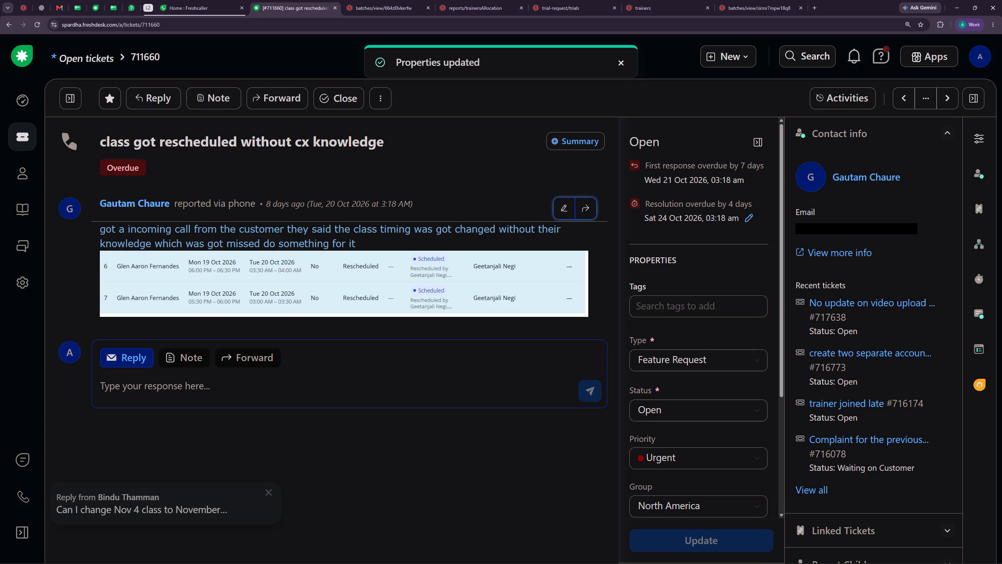
Examine ticket #711660's description, session schedule image and the requester's recent tickets.
scroll(869, 381, "up", 4)
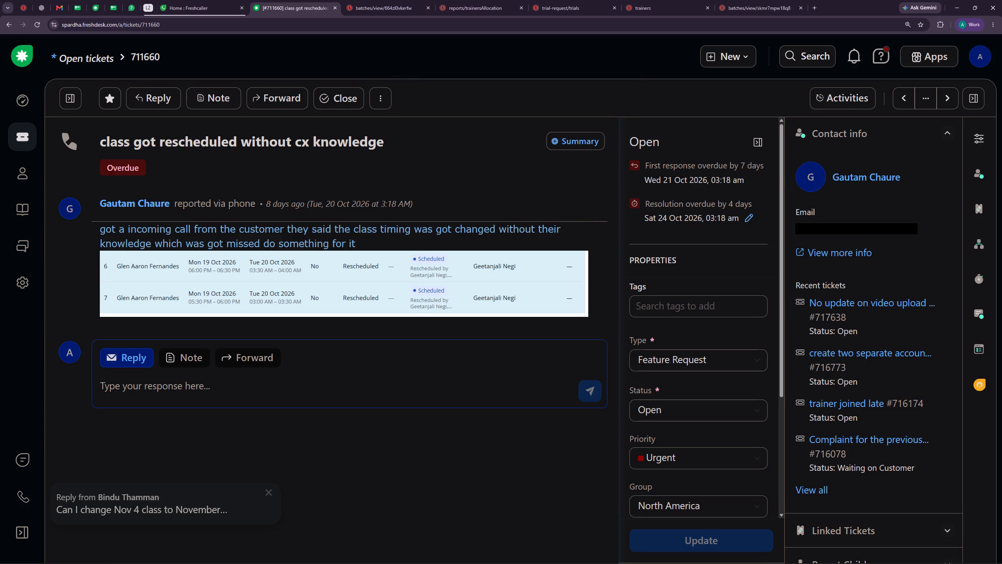
scroll(844, 398, "down", 4)
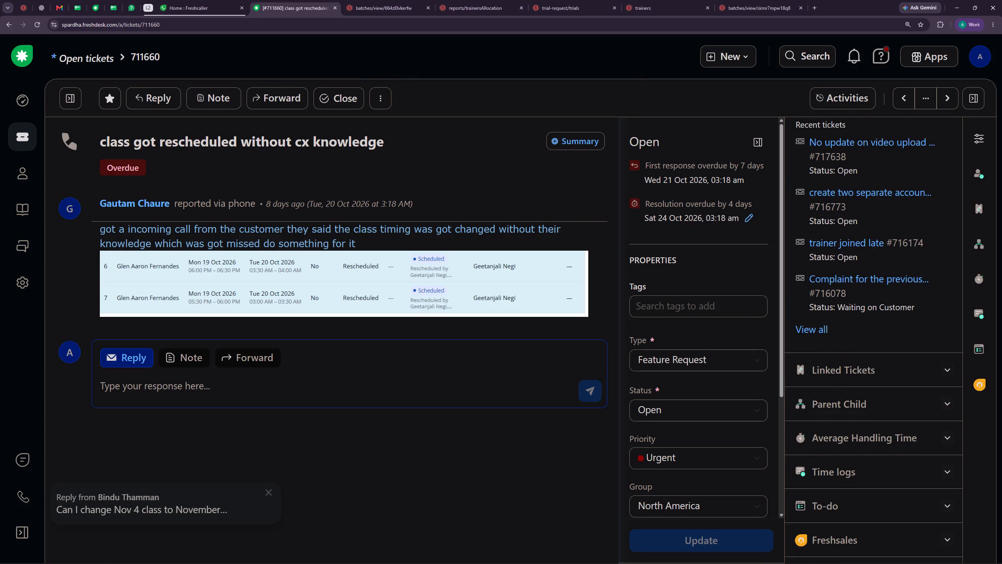
left_click(864, 408)
left_click(871, 401)
scroll(861, 404, "up", 3)
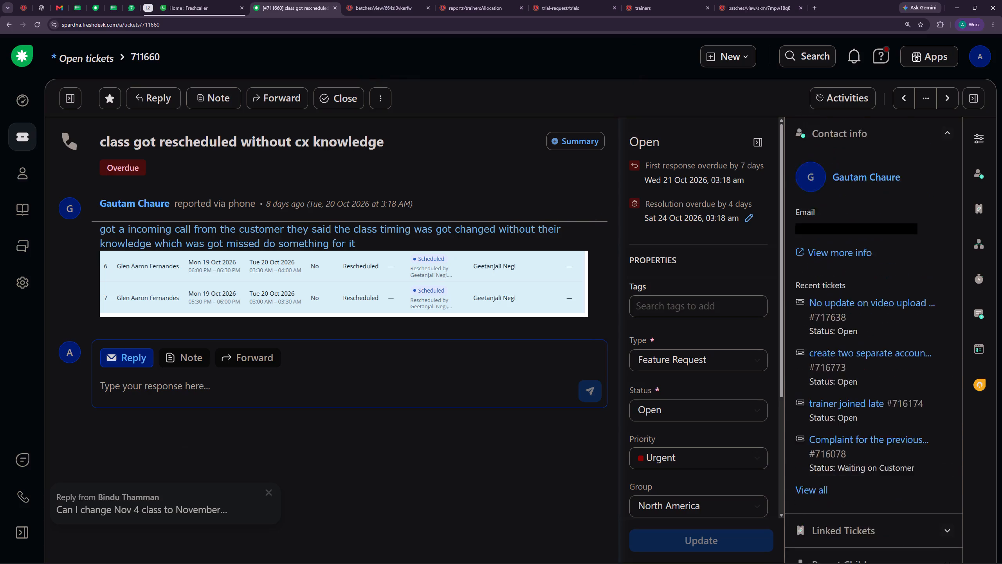
scroll(851, 389, "up", 1)
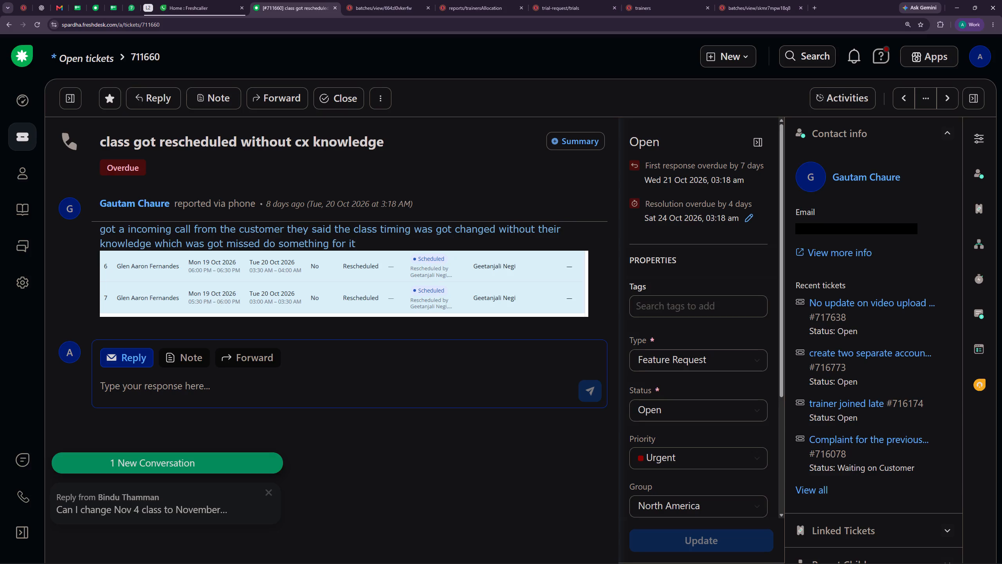
scroll(898, 337, "down", 4)
scroll(876, 340, "up", 2)
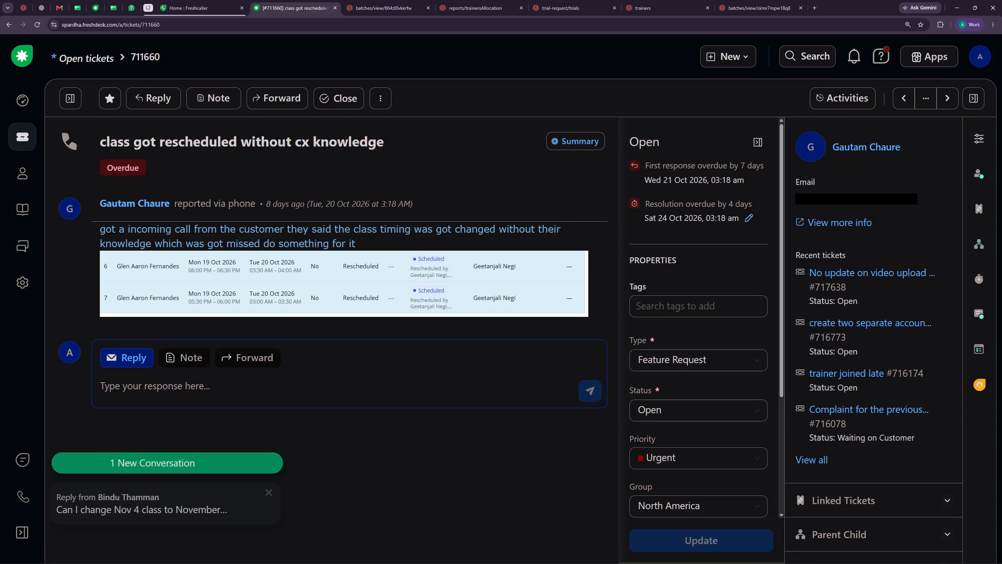
left_click(862, 410)
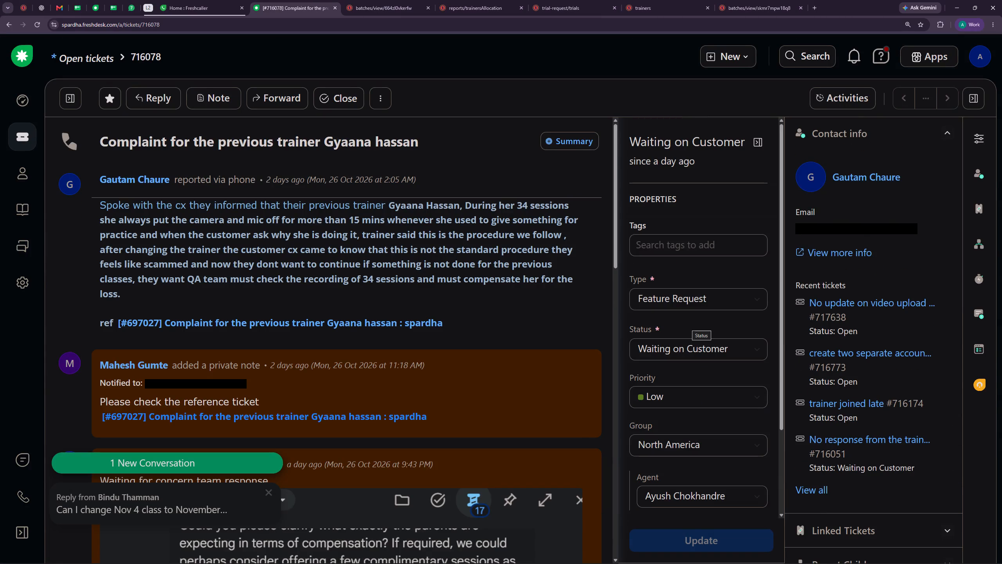
left_click(737, 327)
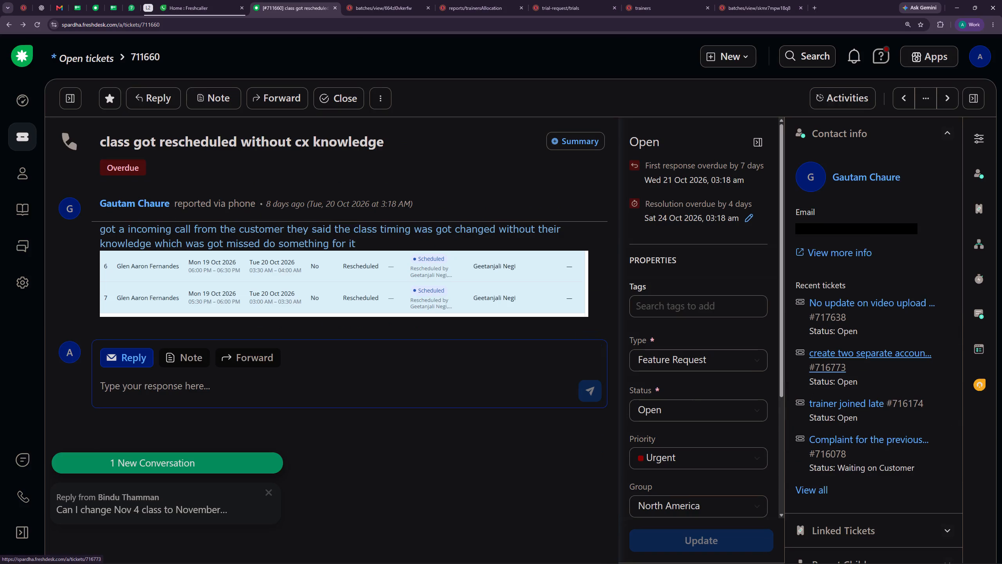
Review the requester's ticket #717638 on video upload and certificate, including its description and properties, and go back to ticket #711660.
scroll(917, 379, "up", 3)
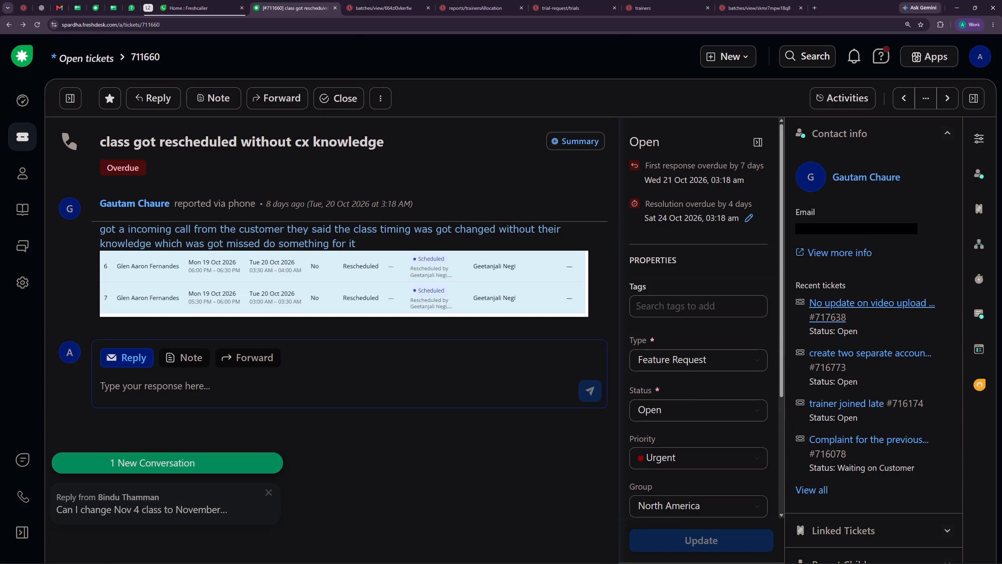
left_click(841, 305)
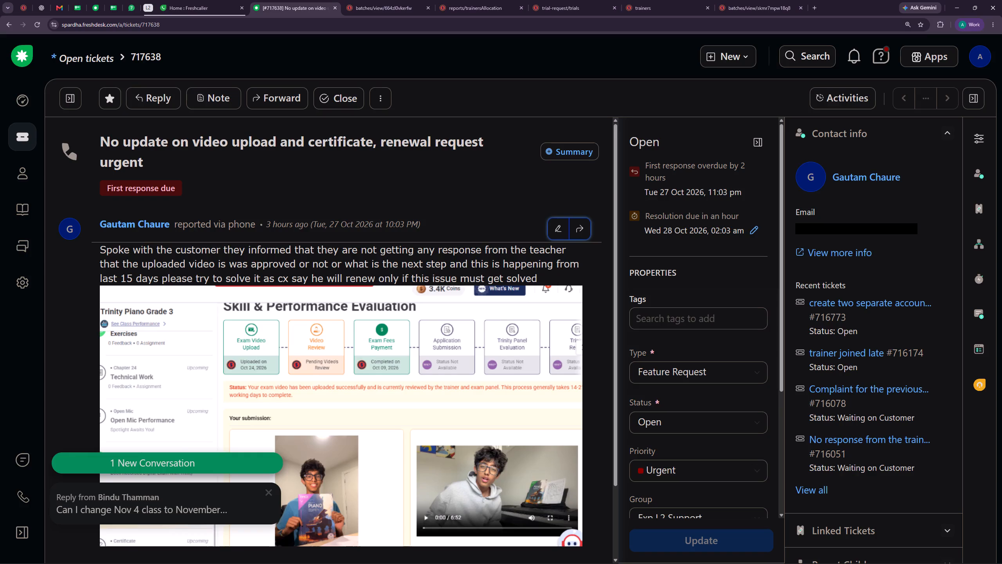
scroll(488, 334, "down", 2)
scroll(488, 335, "up", 3)
scroll(475, 341, "down", 6)
scroll(741, 362, "down", 2)
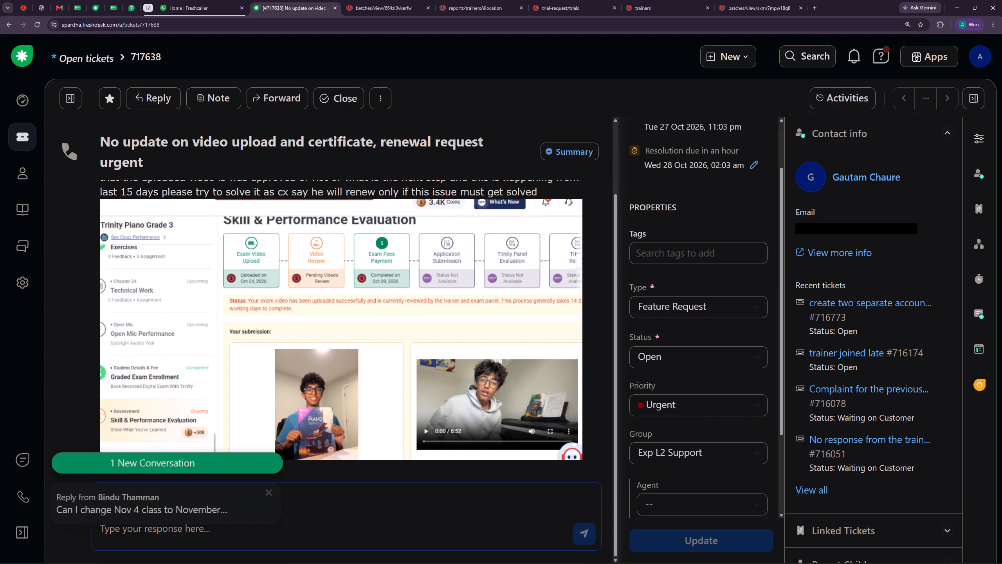
scroll(478, 327, "up", 2)
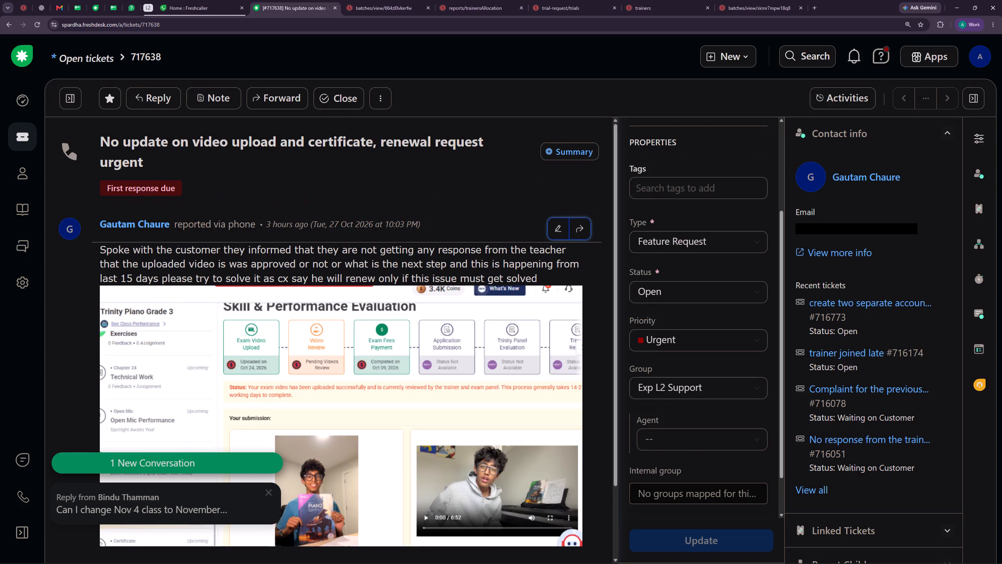
scroll(476, 327, "up", 1)
scroll(471, 327, "down", 3)
left_click_drag(498, 328, 523, 328)
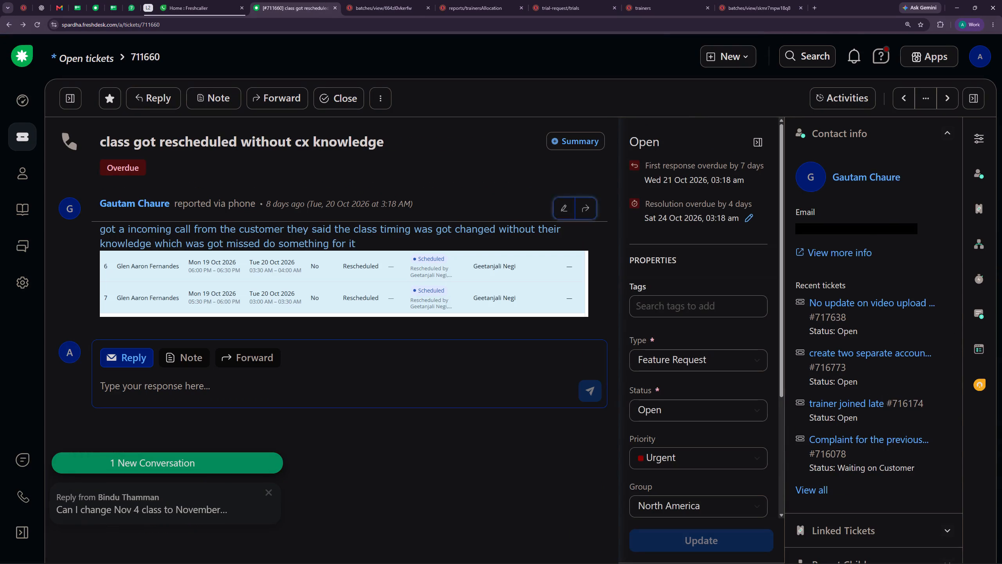
Look through the full list of the requester's tickets for cases related to ticket #711660.
scroll(866, 360, "up", 4)
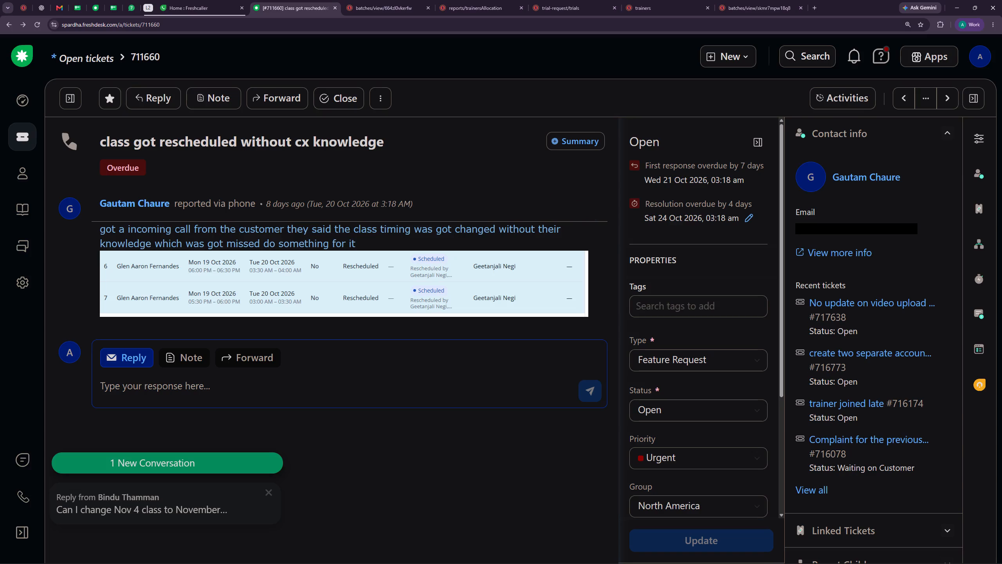
scroll(831, 374, "down", 4)
left_click(818, 333)
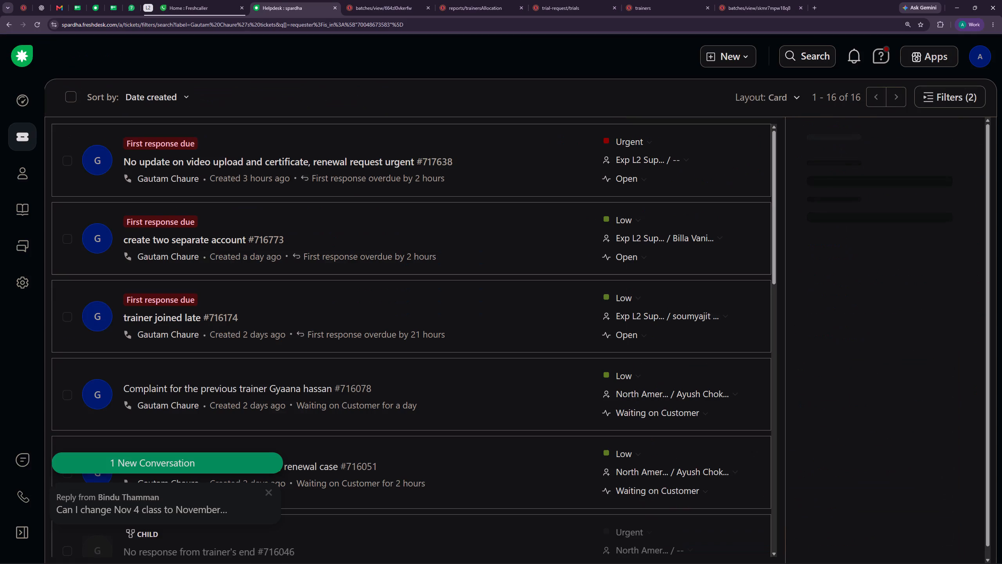
scroll(391, 318, "down", 8)
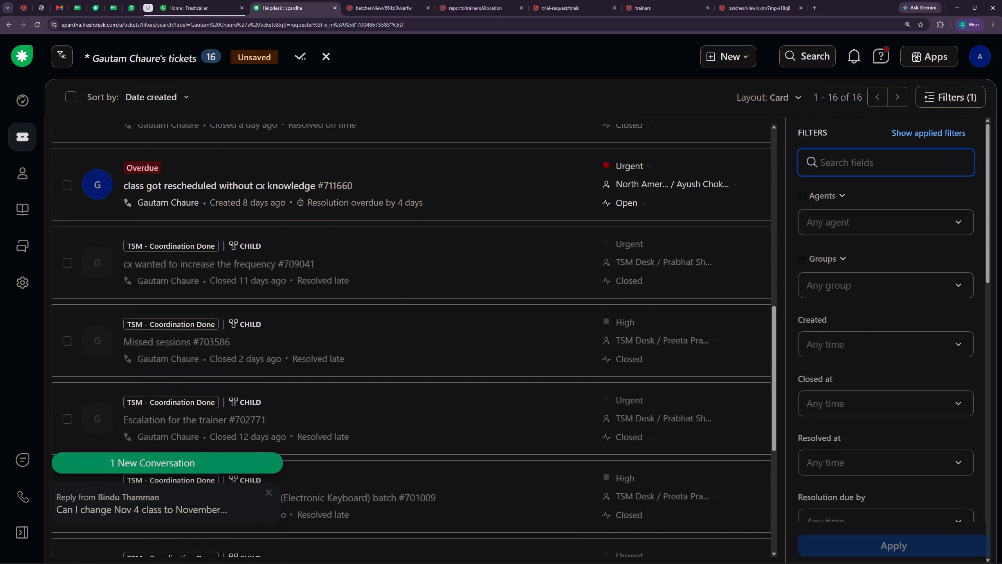
scroll(394, 316, "up", 13)
left_click_drag(431, 335, 525, 335)
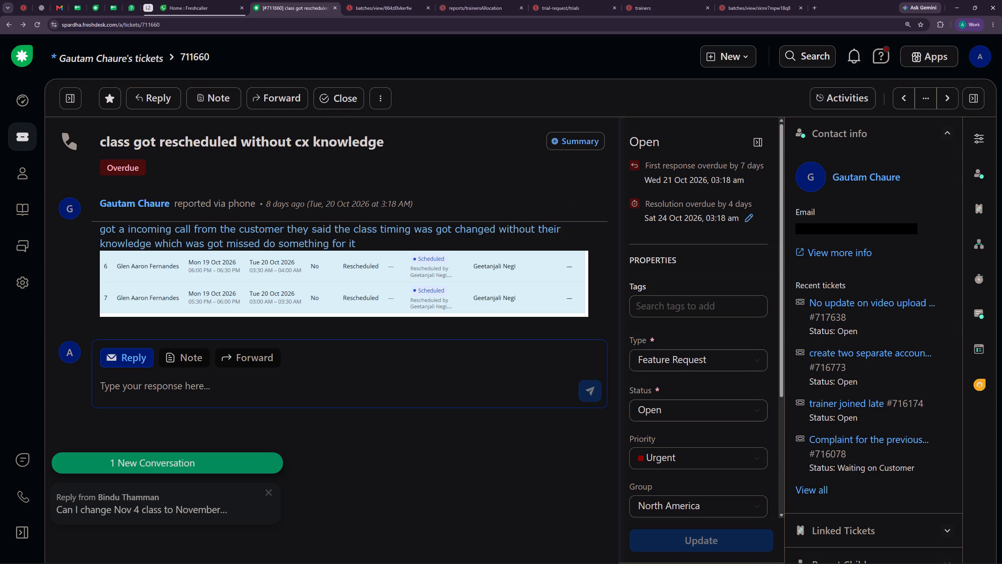
Check the group and agent assignment in ticket #711660's properties.
scroll(672, 372, "down", 3)
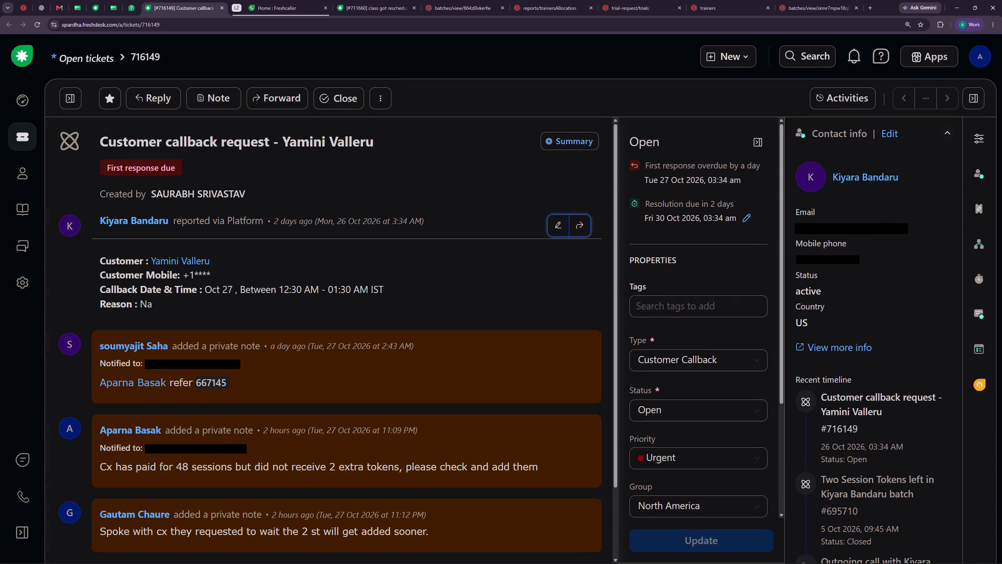
scroll(418, 251, "down", 1)
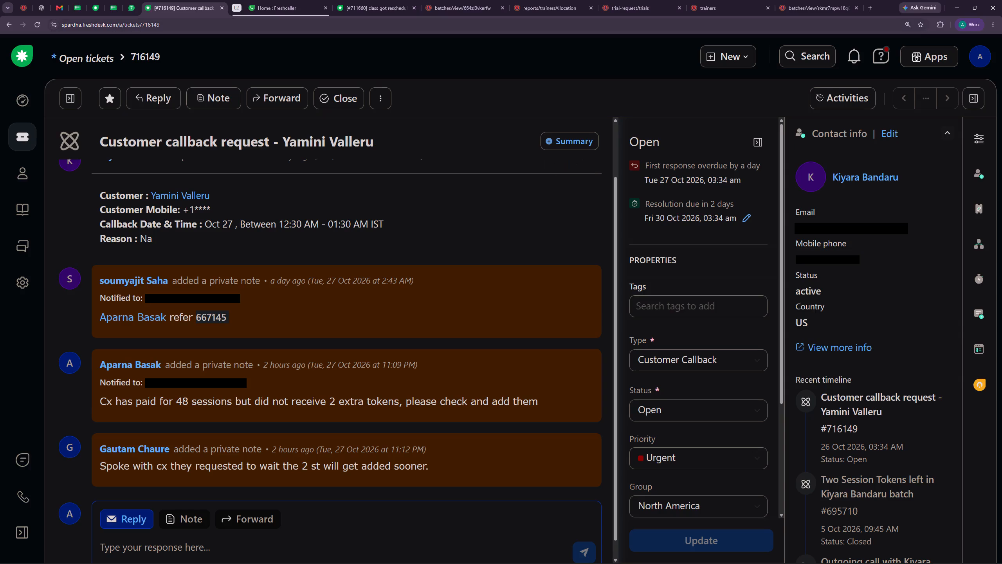
left_click(222, 8)
scroll(495, 329, "down", 12)
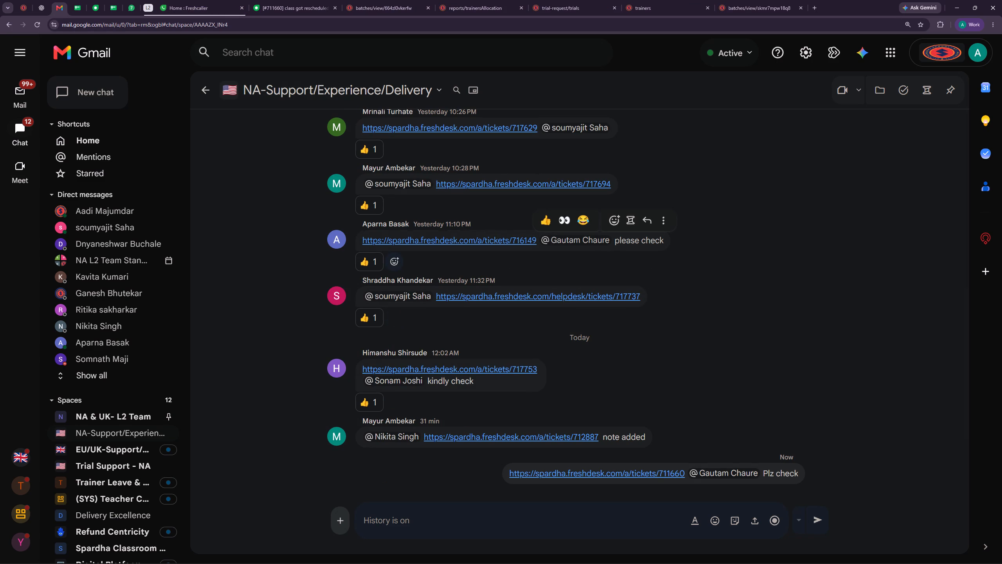
scroll(557, 329, "down", 1)
left_click(108, 213)
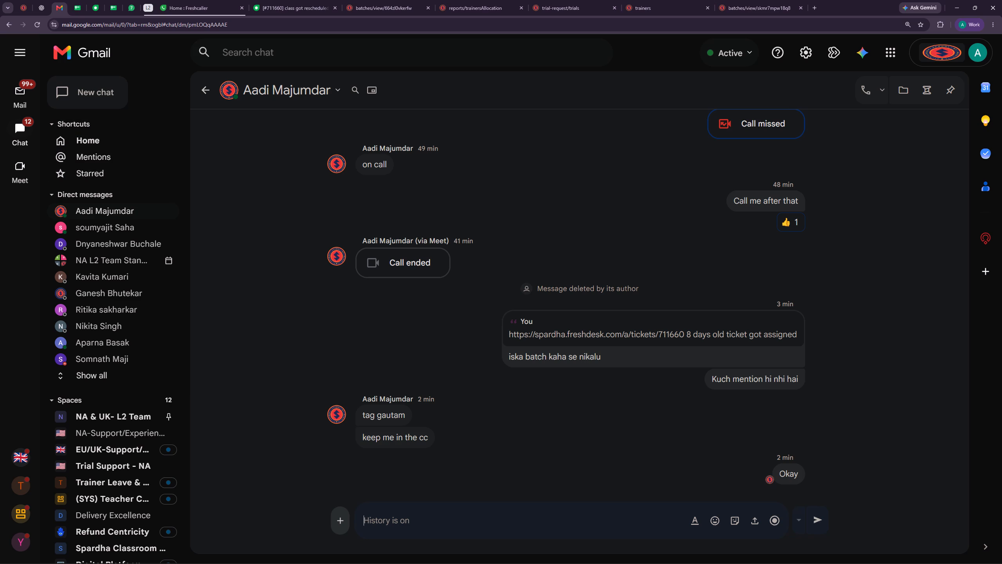
left_click(316, 0)
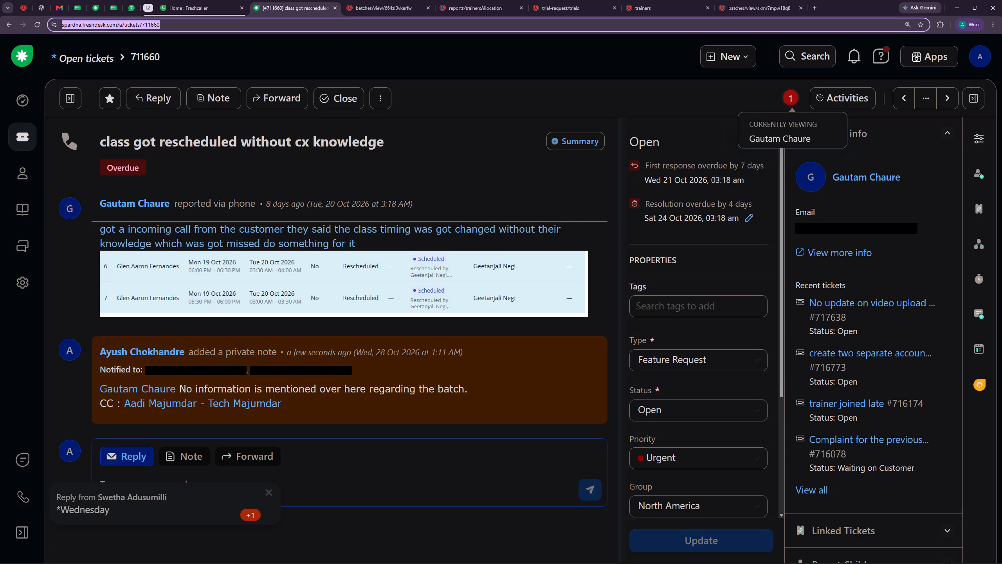
scroll(425, 288, "down", 7)
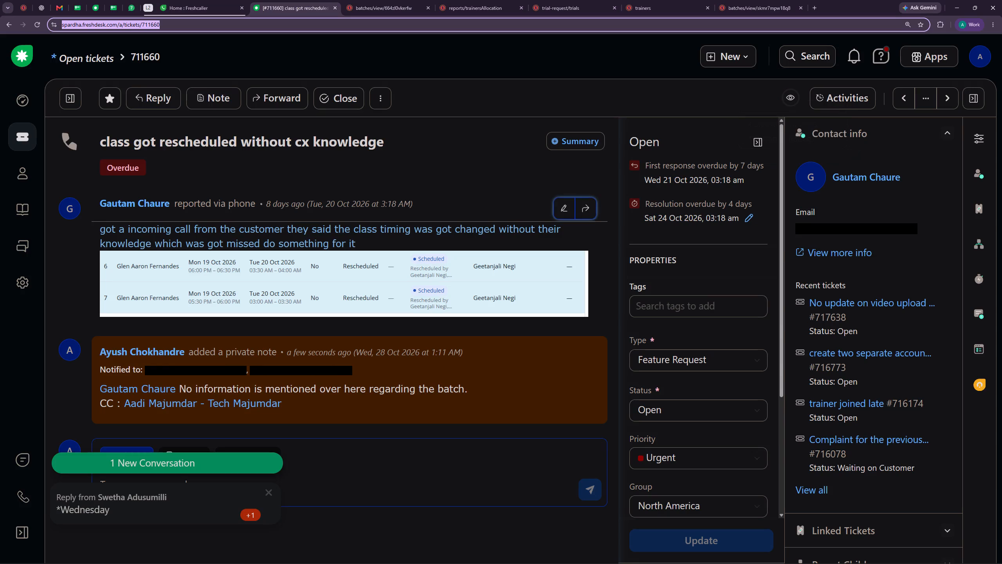
left_click(271, 494)
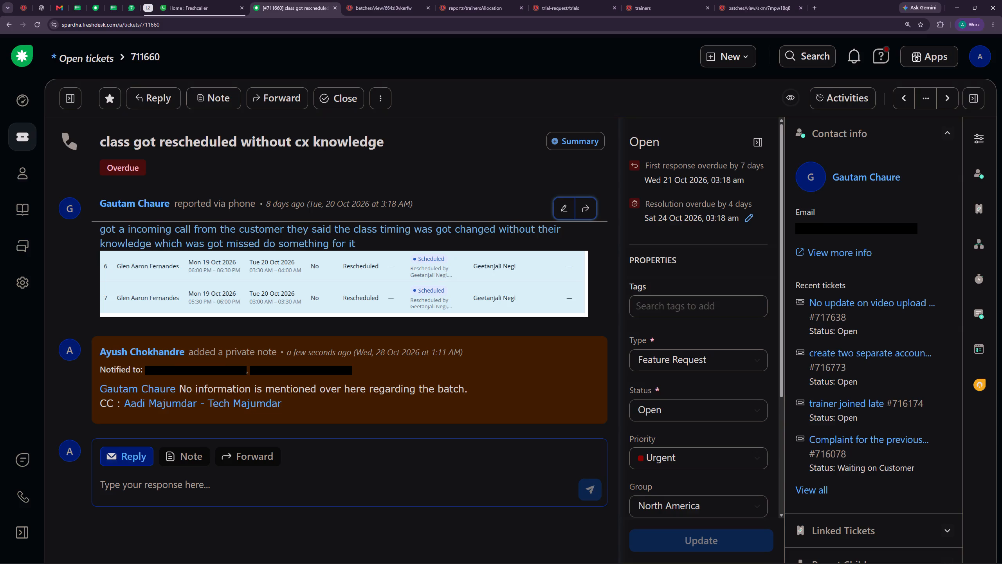
Look through the requester's recent tickets, reading #717638 about the video upload and opening #716174 "trainer joined late".
left_click(869, 303)
scroll(704, 348, "down", 5)
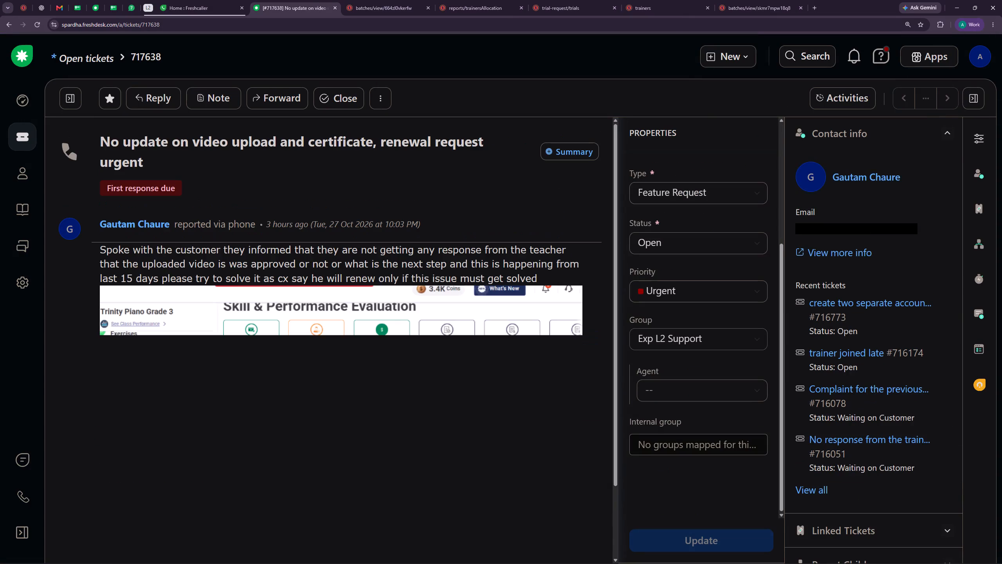
scroll(496, 347, "down", 1)
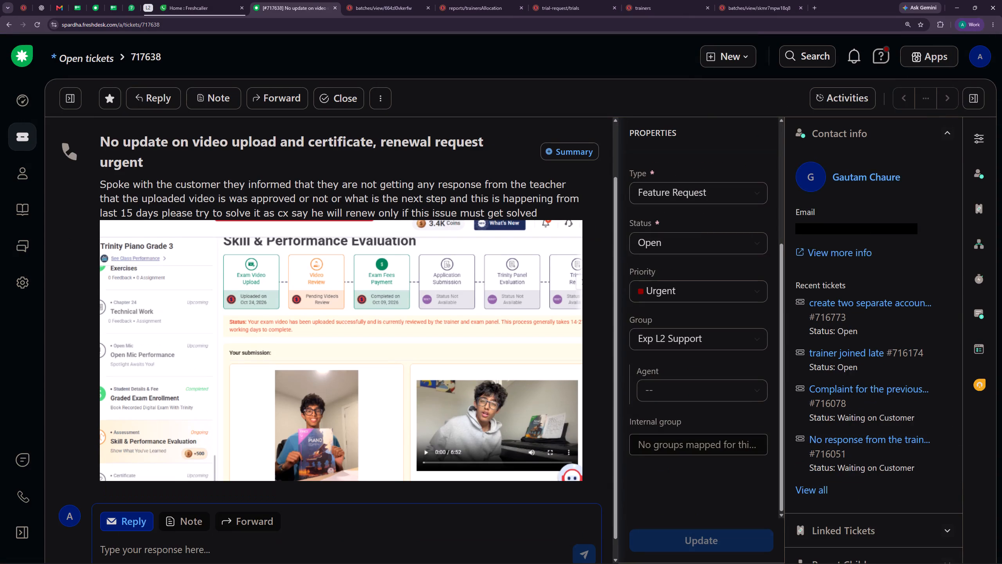
left_click(499, 347)
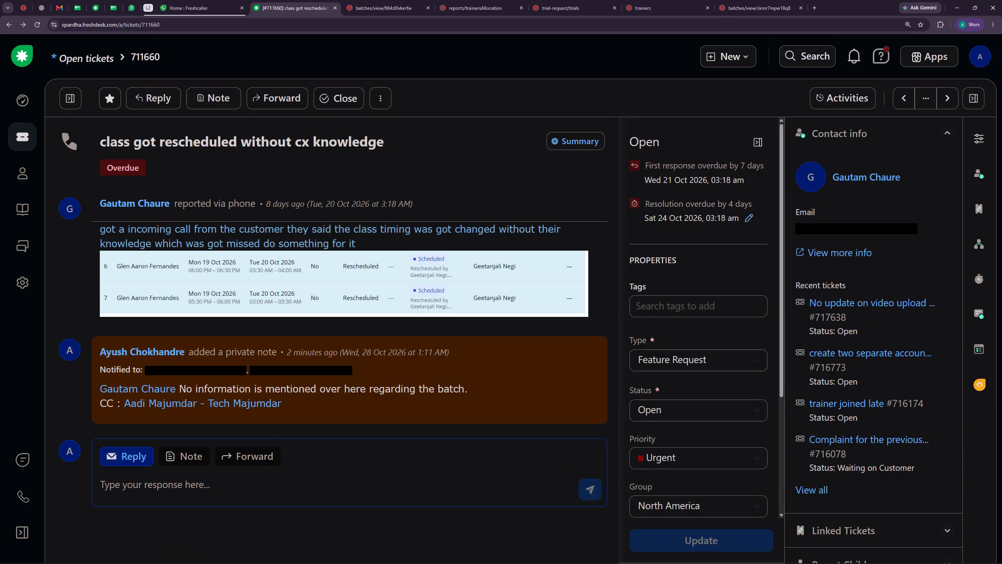
left_click(852, 353)
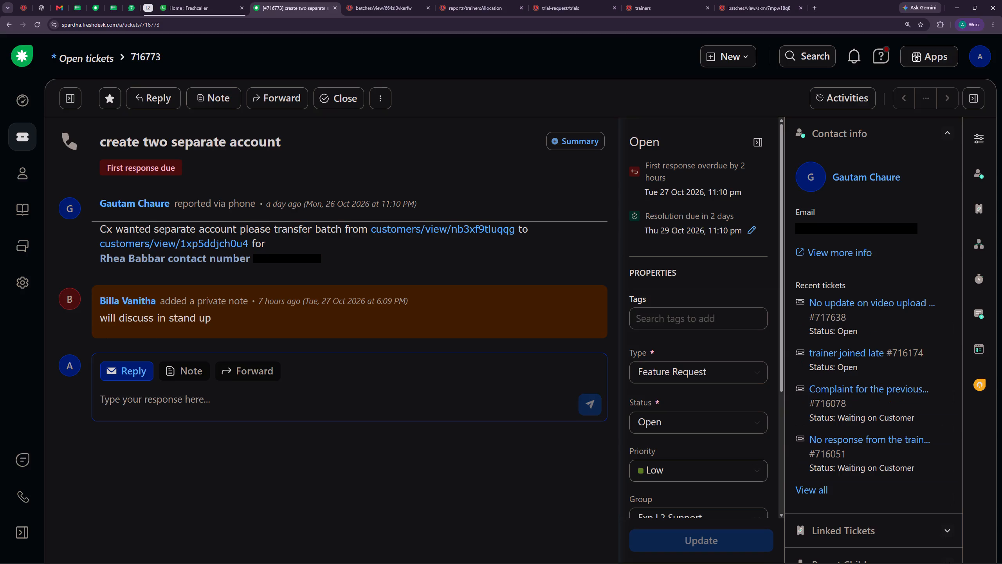
Review the properties of ticket #716773 "create two separate account" and return to ticket #711660.
scroll(742, 366, "down", 2)
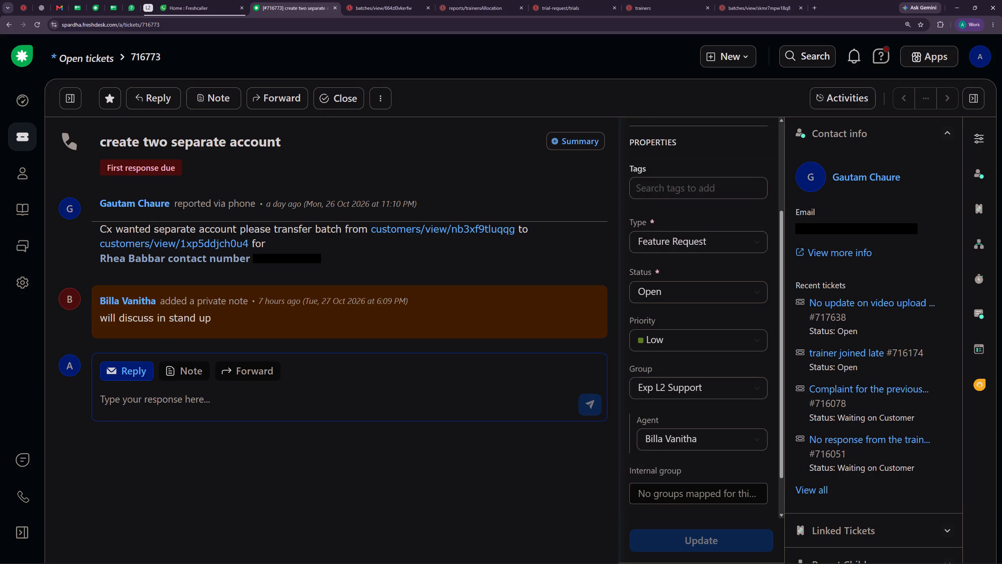
left_click_drag(841, 371, 841, 371)
left_click_drag(841, 371, 842, 375)
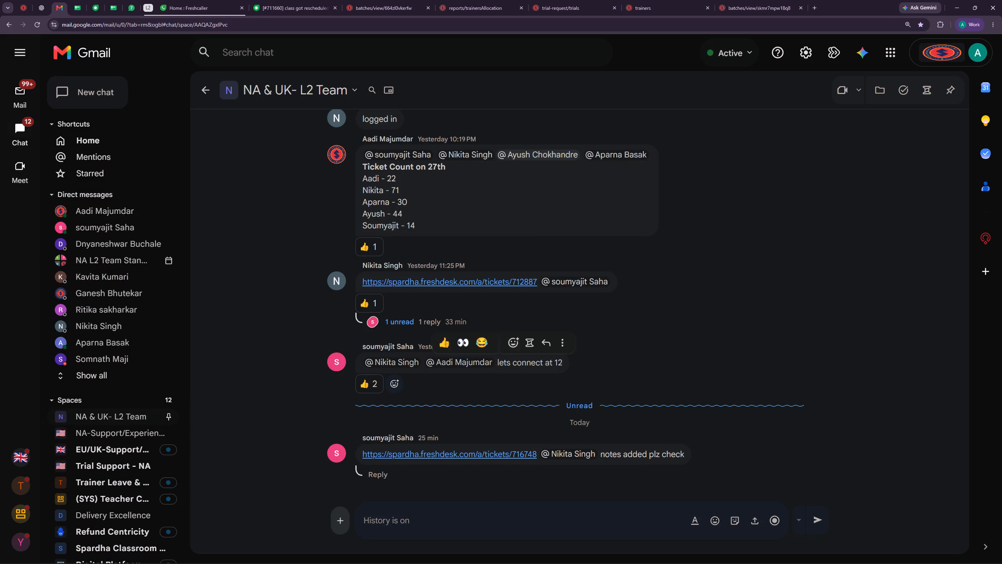
left_click(112, 414)
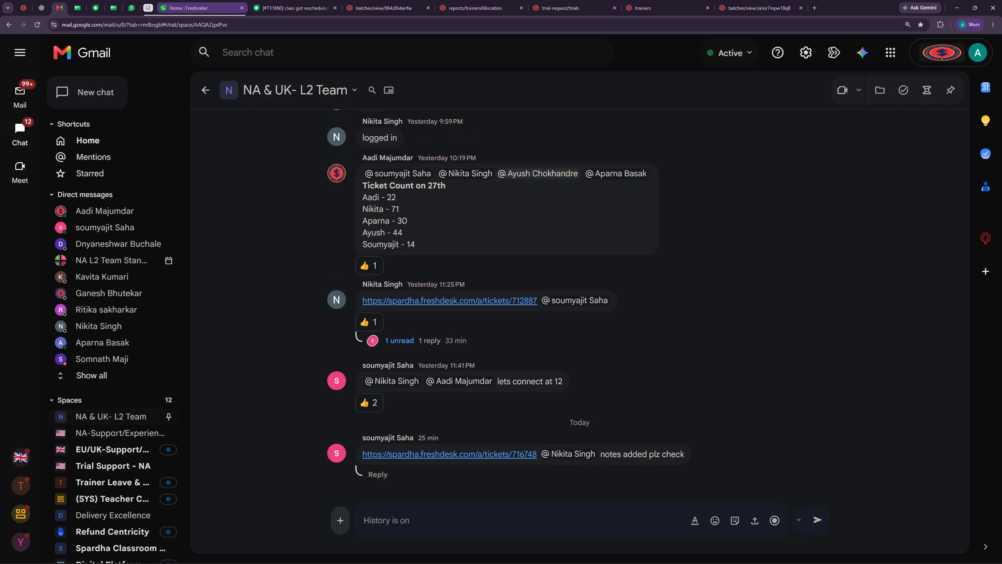
Switch to Freshdesk, return to the Open tickets list and check the latest notifications.
left_click(270, 0)
left_click(15, 145)
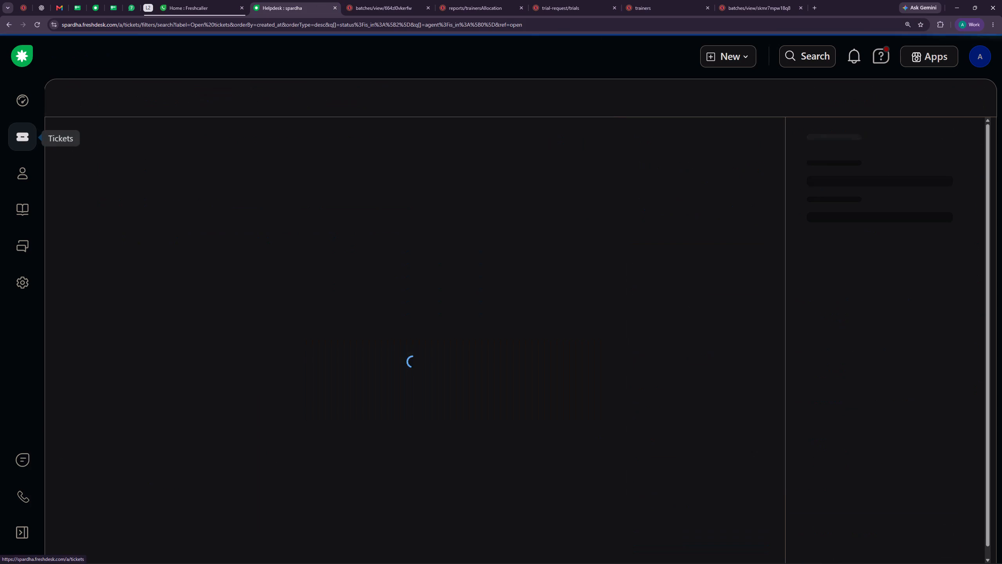
left_click(858, 56)
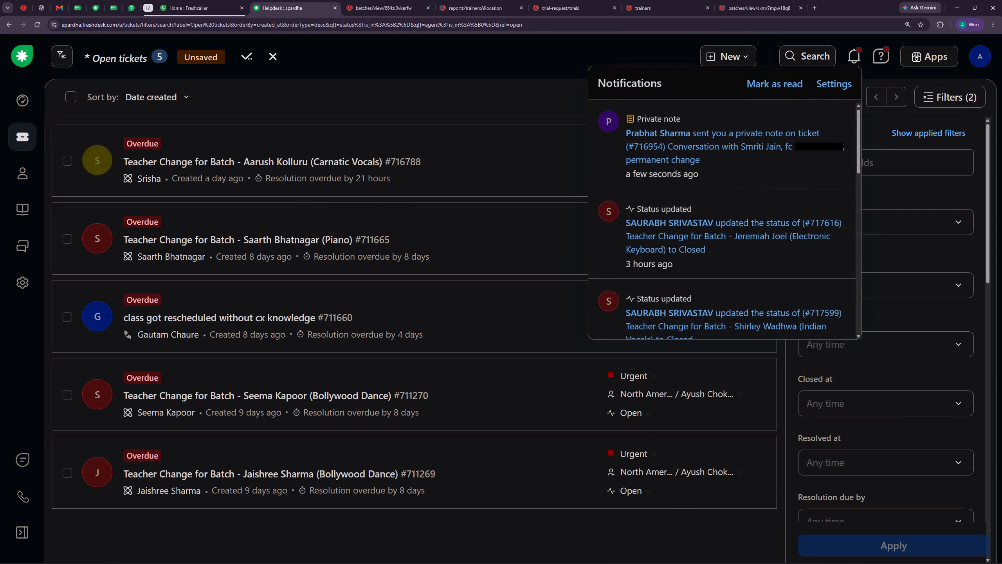
left_click(858, 56)
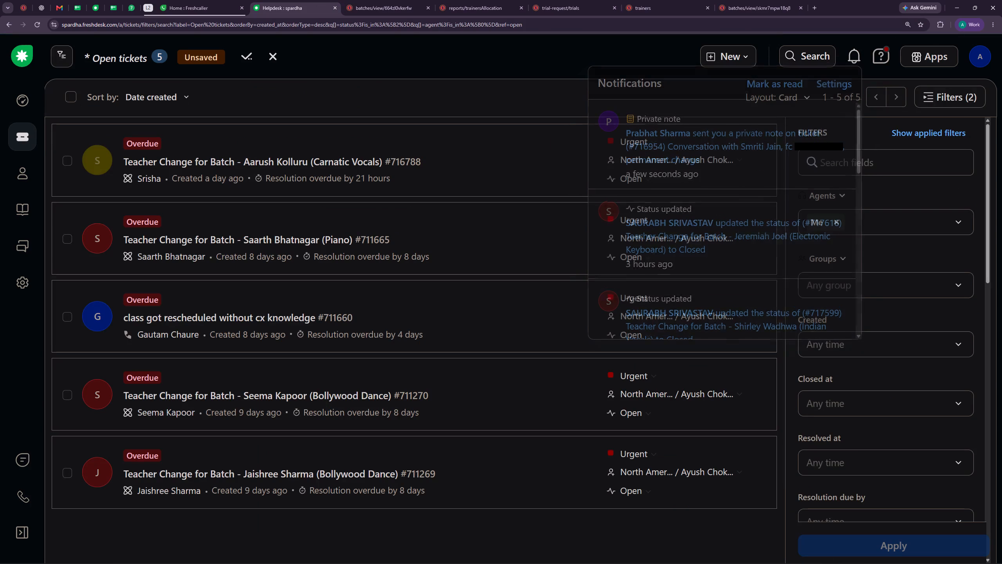
Open the My Dashboard overview of the agent's tickets.
left_click(21, 100)
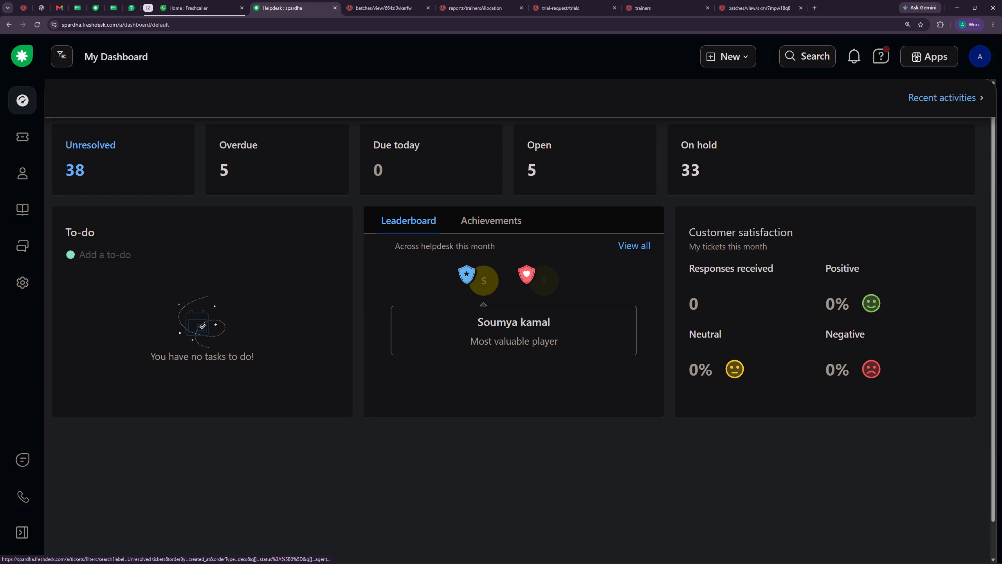
Open ticket #716954 from its new private-note notification and close the notification list.
left_click(860, 51)
left_click(717, 148)
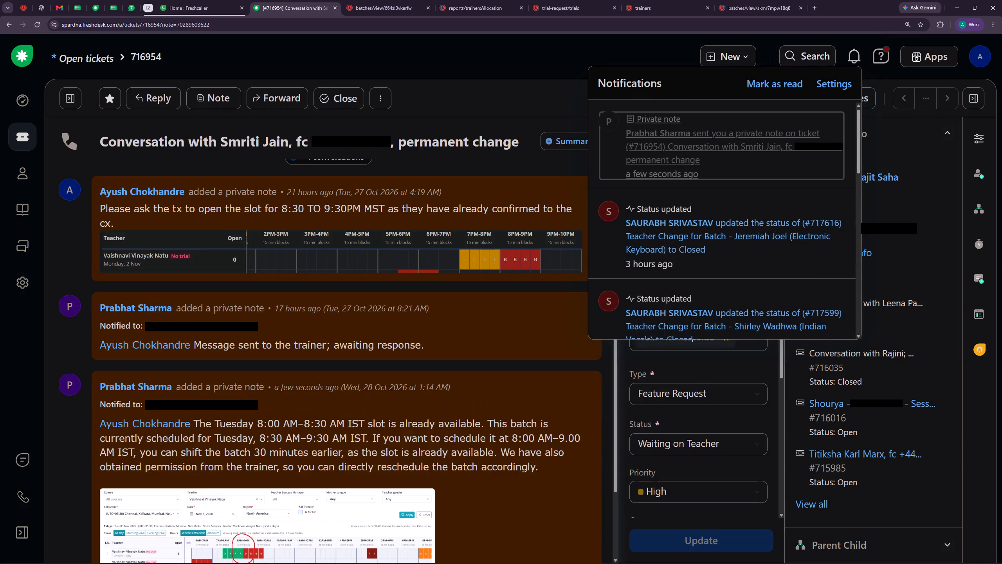
left_click(490, 56)
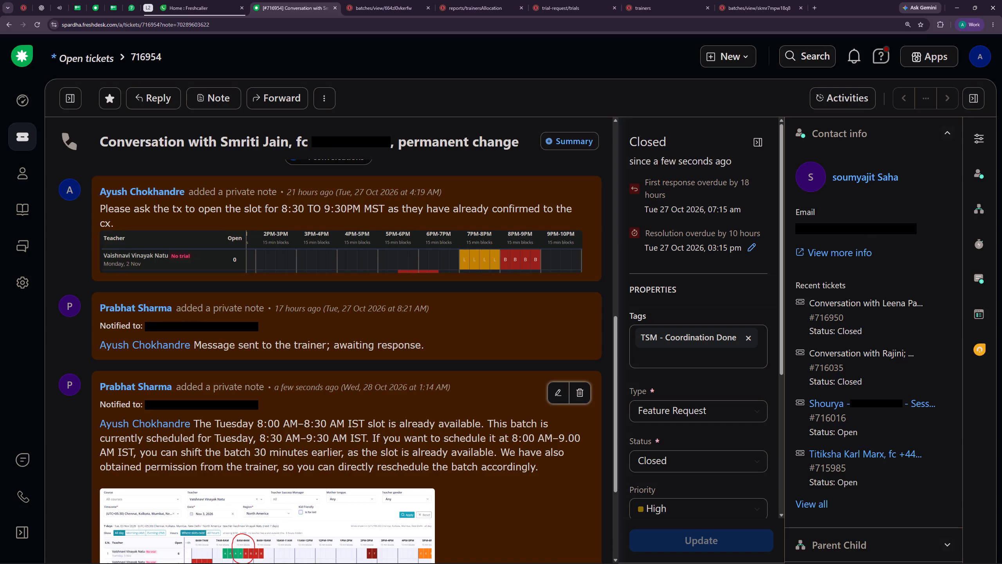
scroll(499, 470, "down", 1)
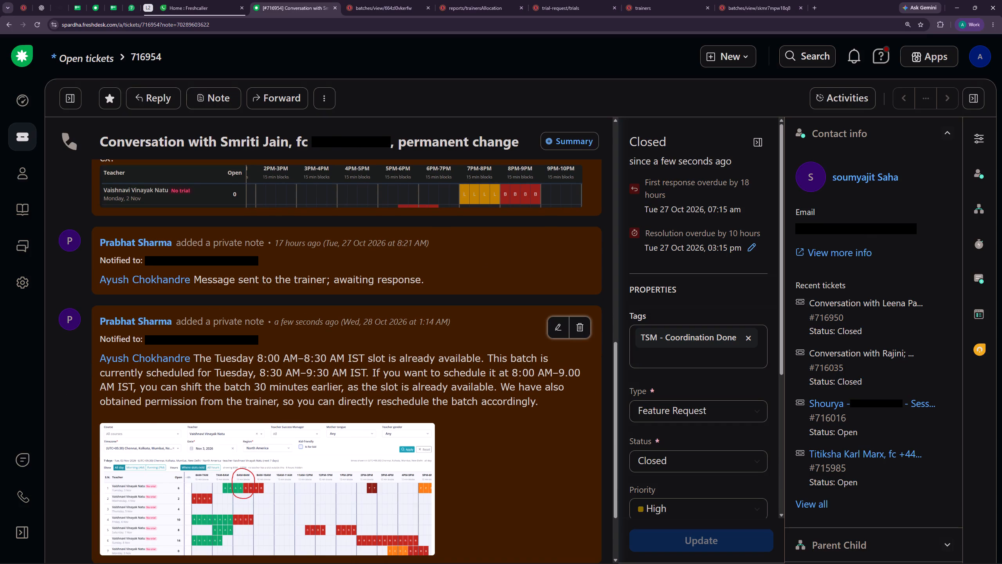
scroll(470, 465, "up", 1)
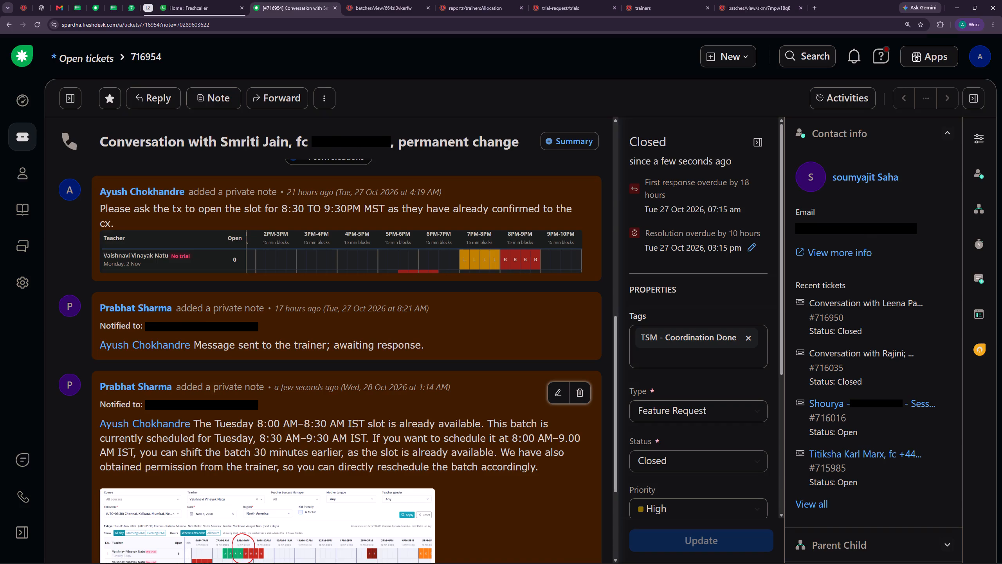
scroll(449, 456, "down", 2)
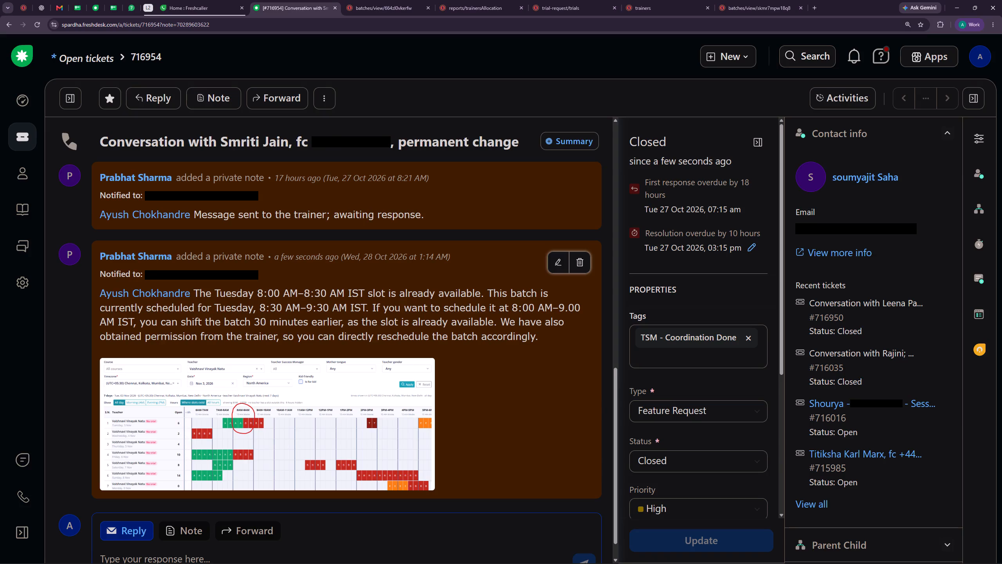
scroll(455, 430, "up", 4)
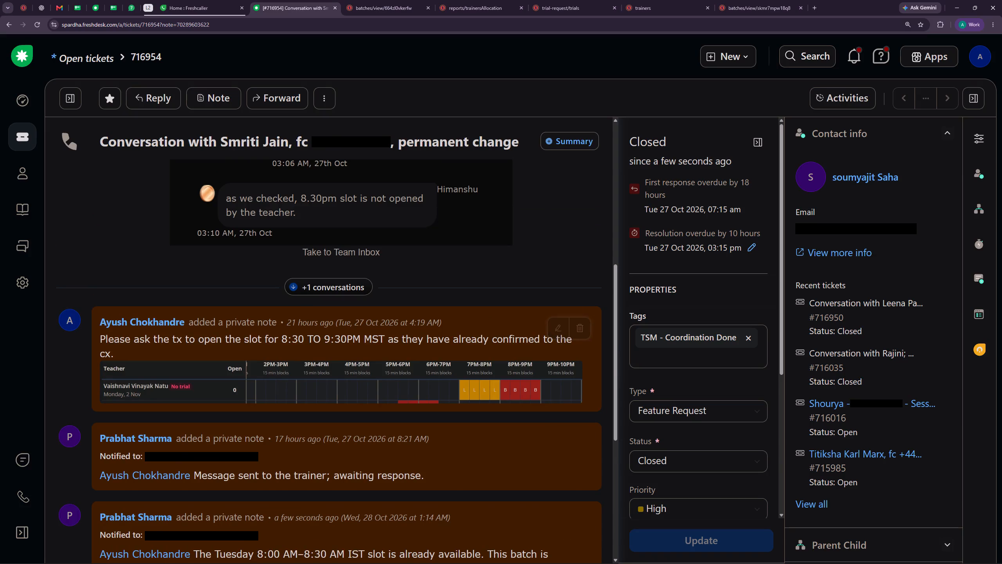
scroll(504, 419, "down", 3)
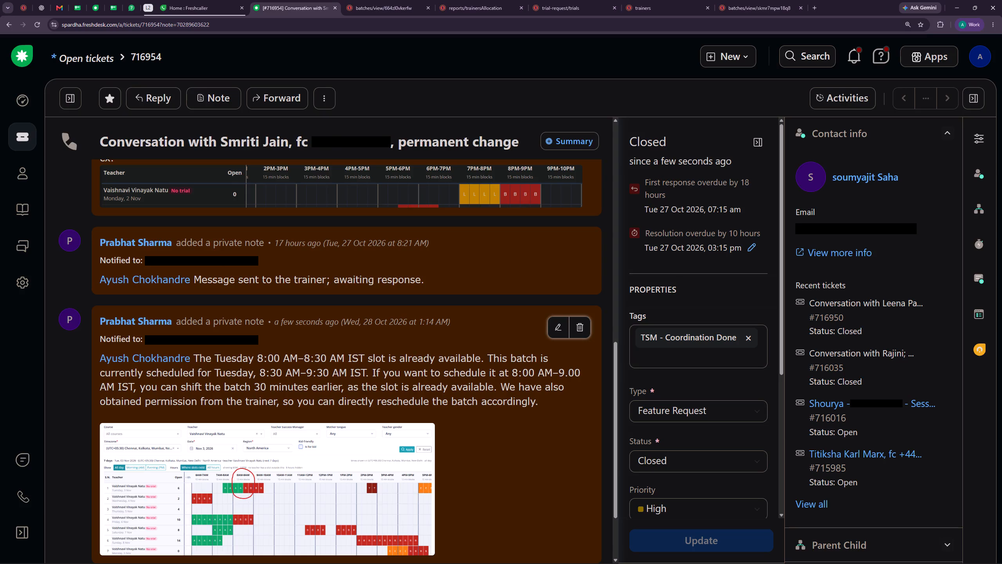
scroll(521, 474, "up", 3)
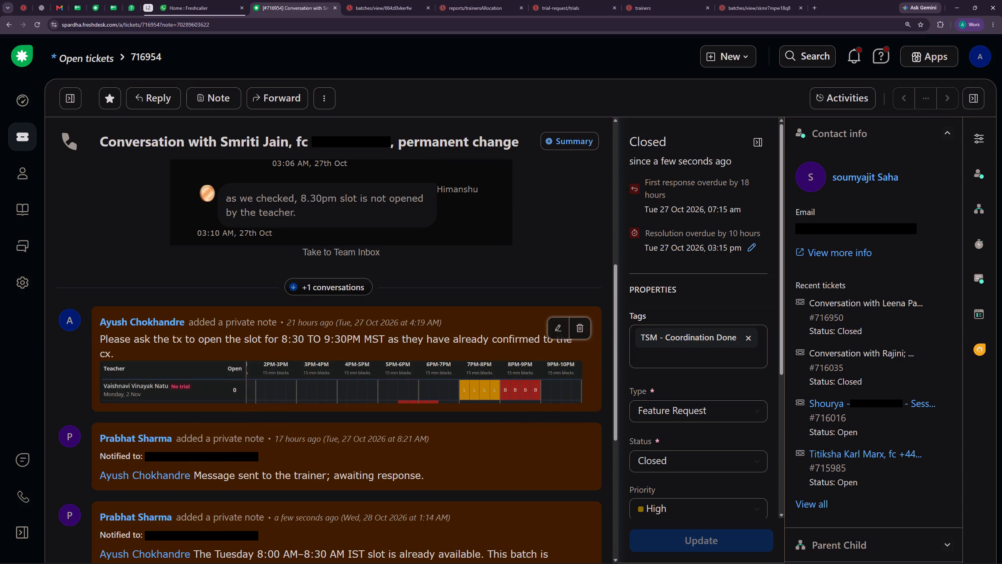
scroll(424, 405, "up", 5)
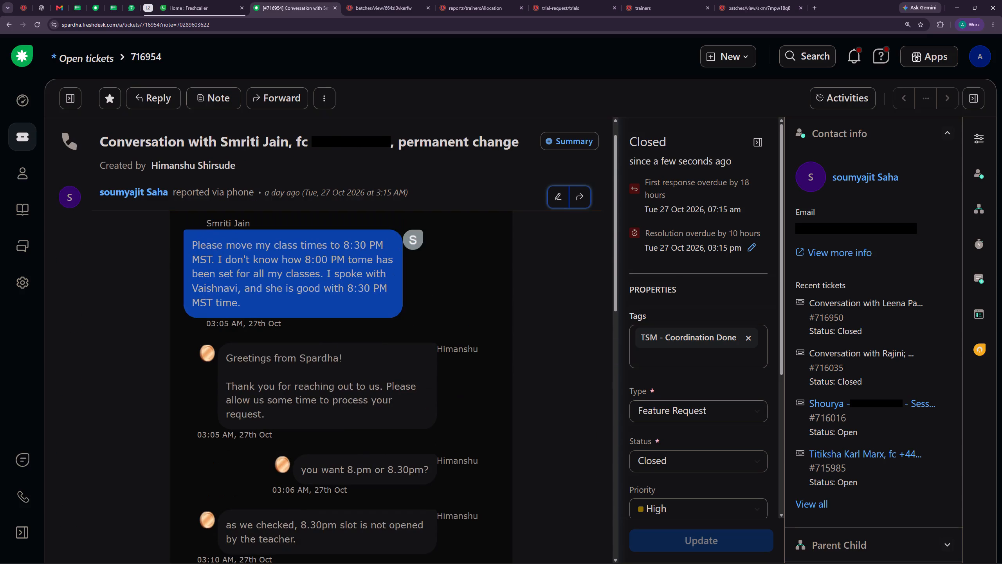
scroll(429, 365, "down", 3)
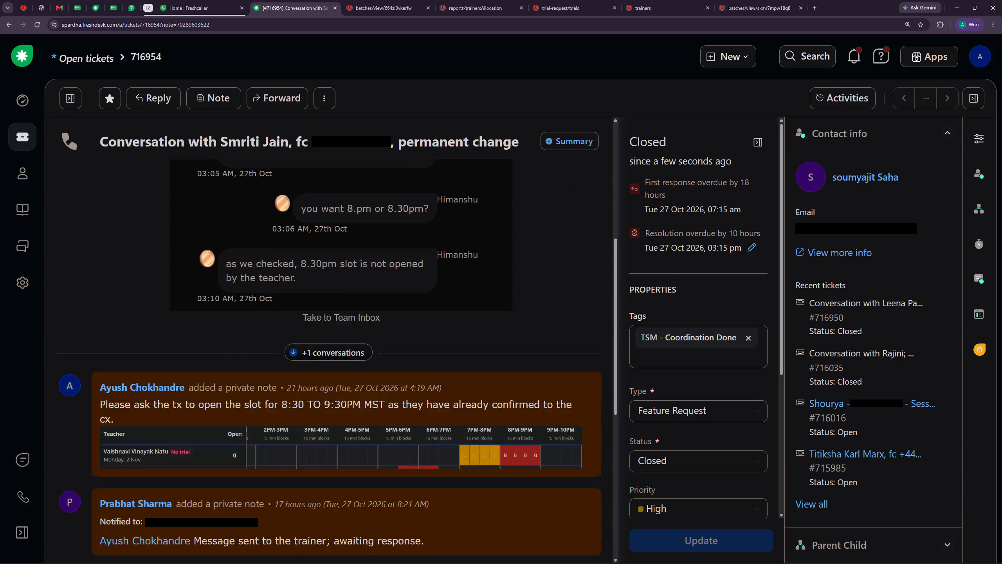
scroll(429, 365, "down", 1)
scroll(464, 364, "down", 3)
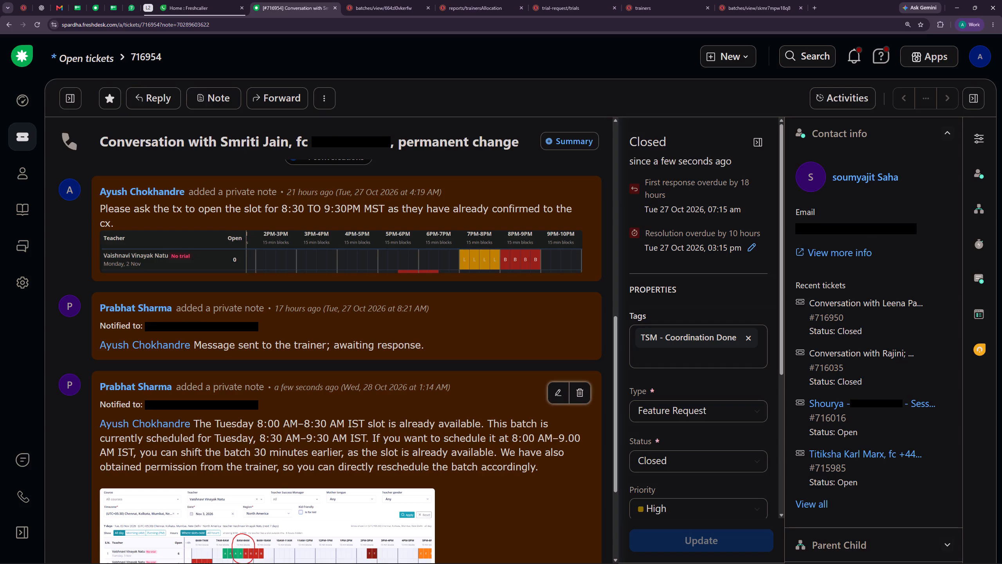
left_click(269, 492)
scroll(443, 444, "down", 2)
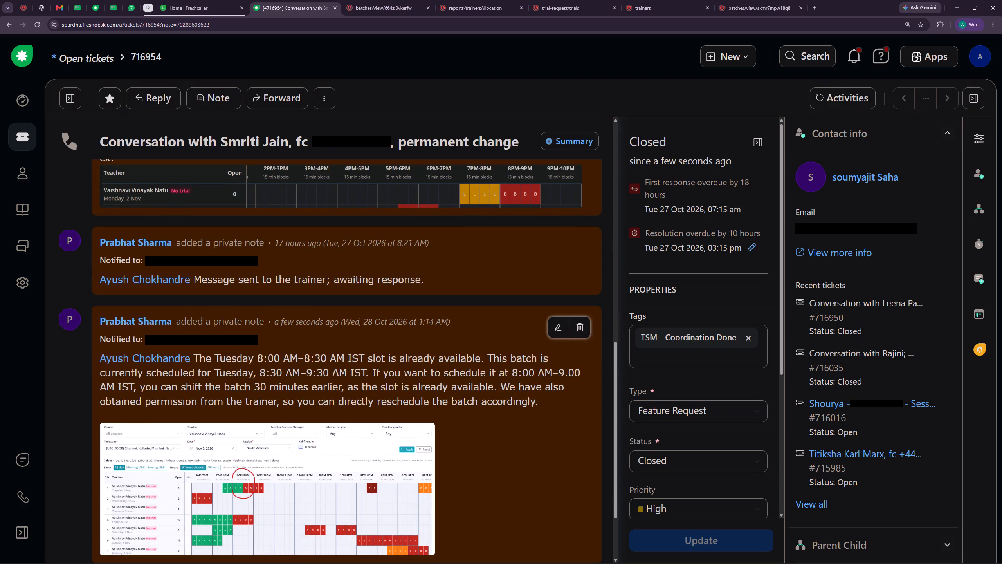
scroll(421, 443, "up", 4)
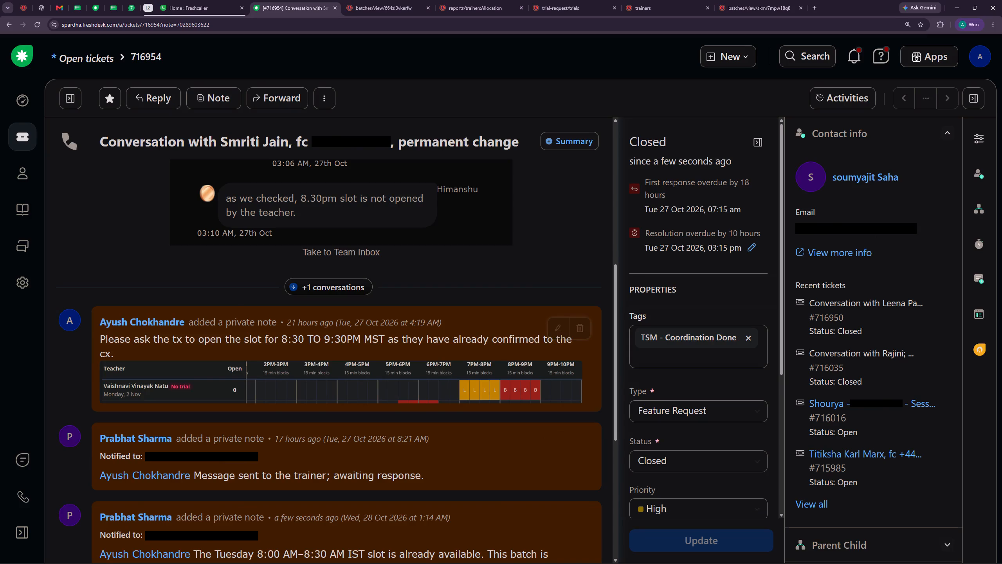
scroll(555, 398, "up", 4)
scroll(765, 375, "up", 10)
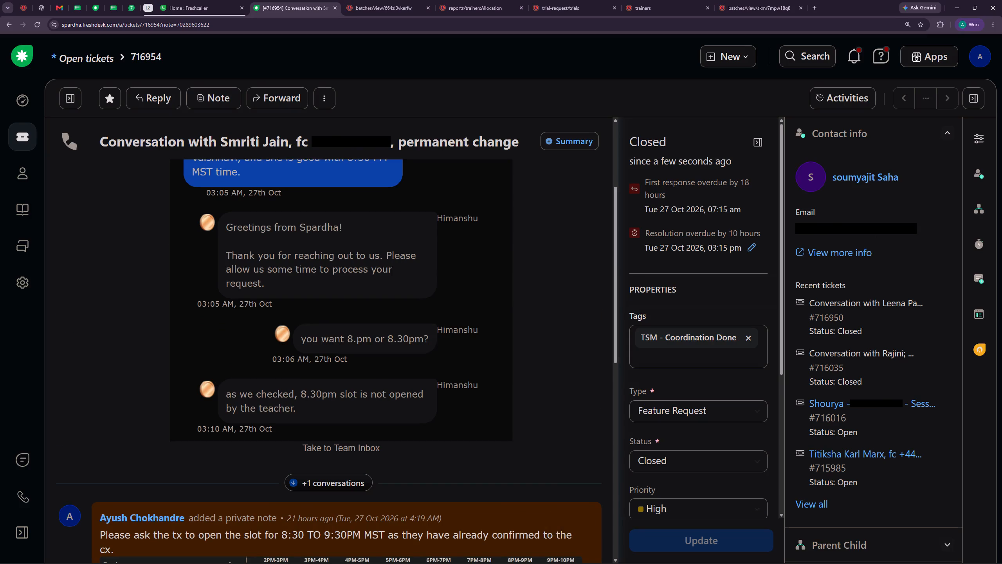
scroll(382, 316, "up", 5)
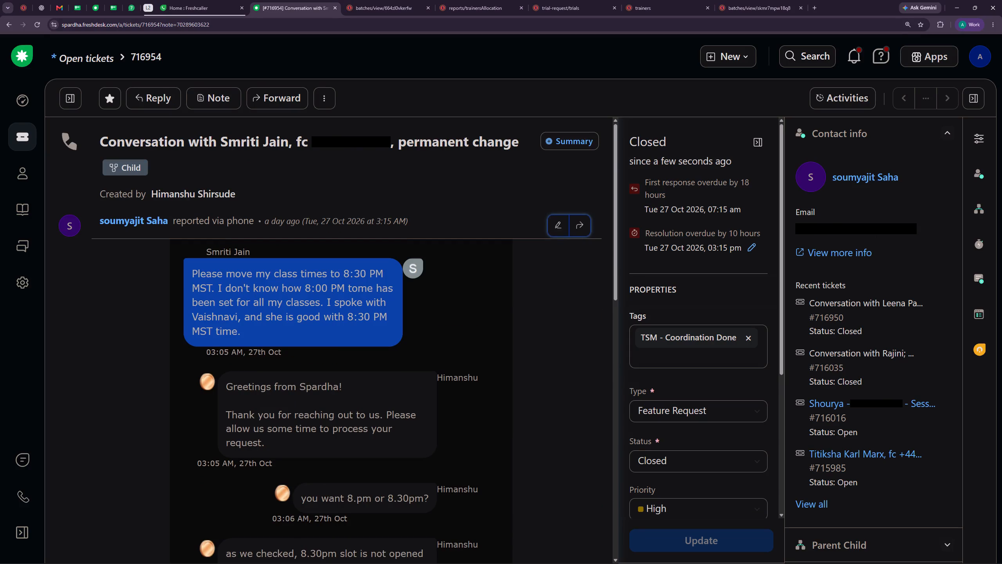
scroll(835, 302, "down", 11)
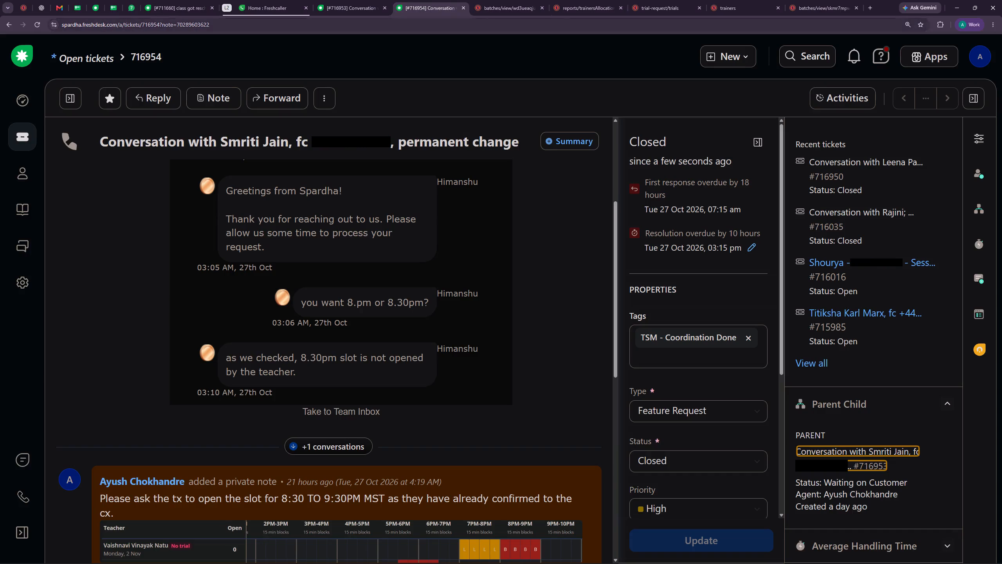
scroll(344, 297, "down", 5)
scroll(385, 345, "up", 1)
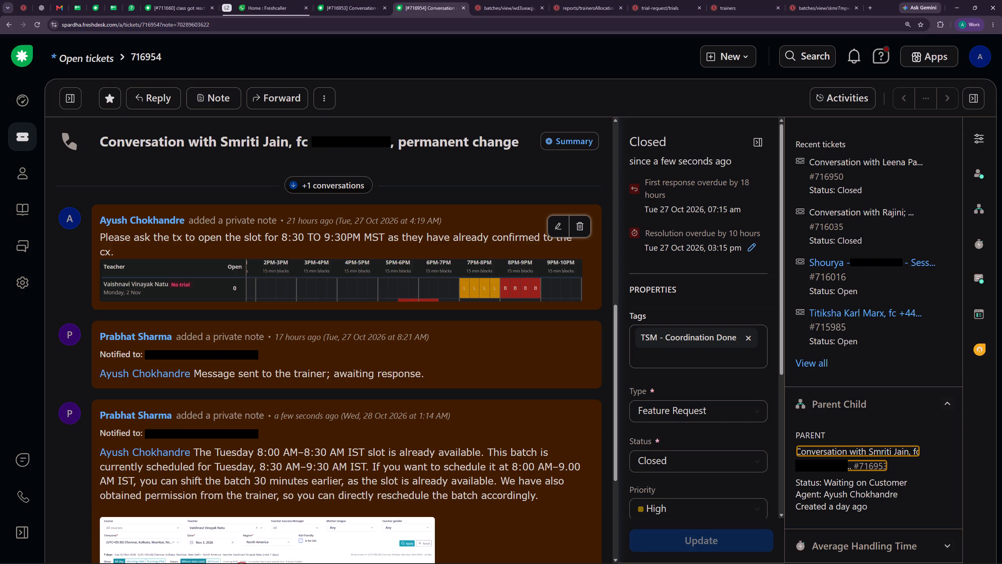
scroll(422, 291, "down", 1)
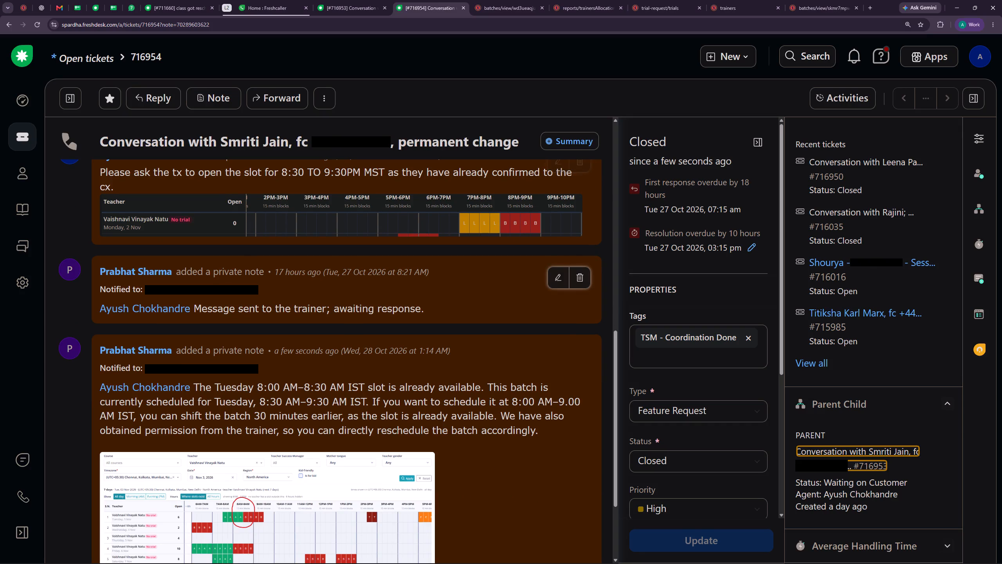
scroll(421, 307, "up", 1)
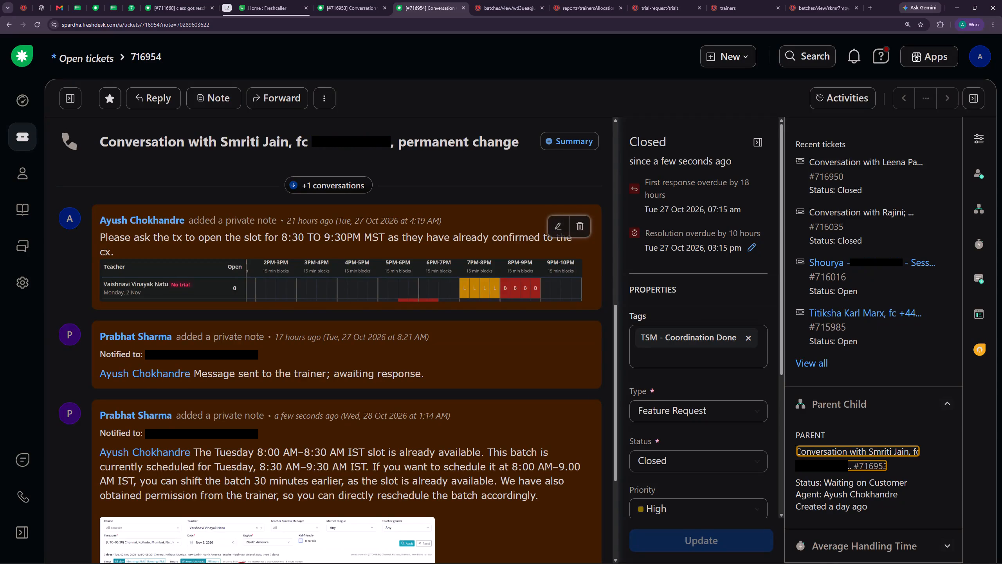
left_click(355, 5)
scroll(402, 327, "up", 4)
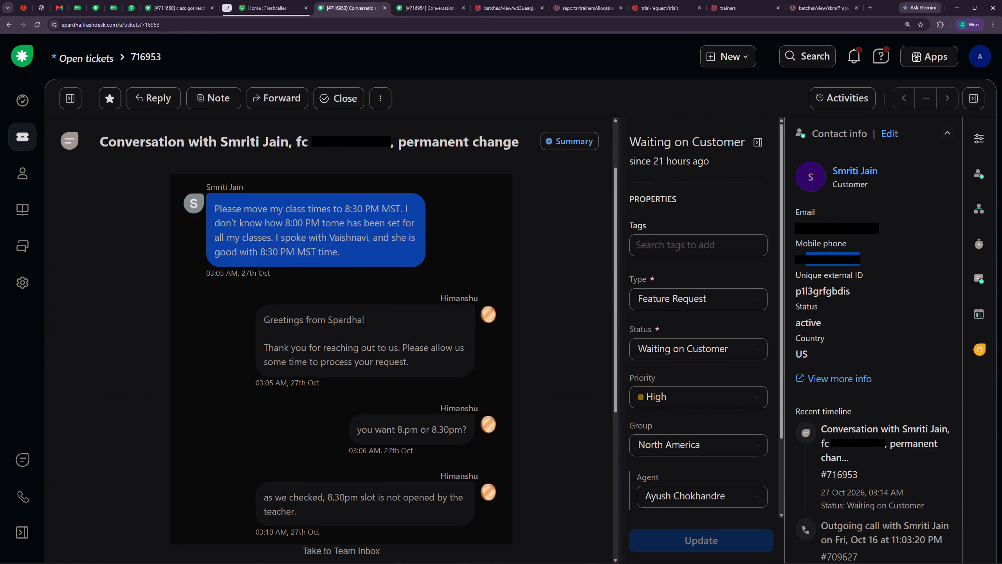
scroll(396, 320, "down", 2)
scroll(395, 321, "up", 4)
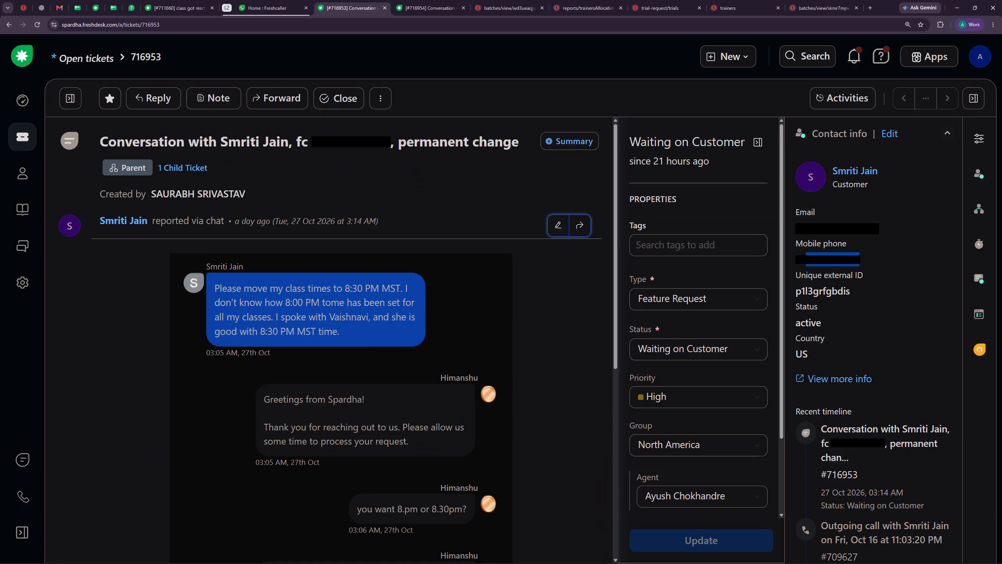
scroll(395, 321, "down", 5)
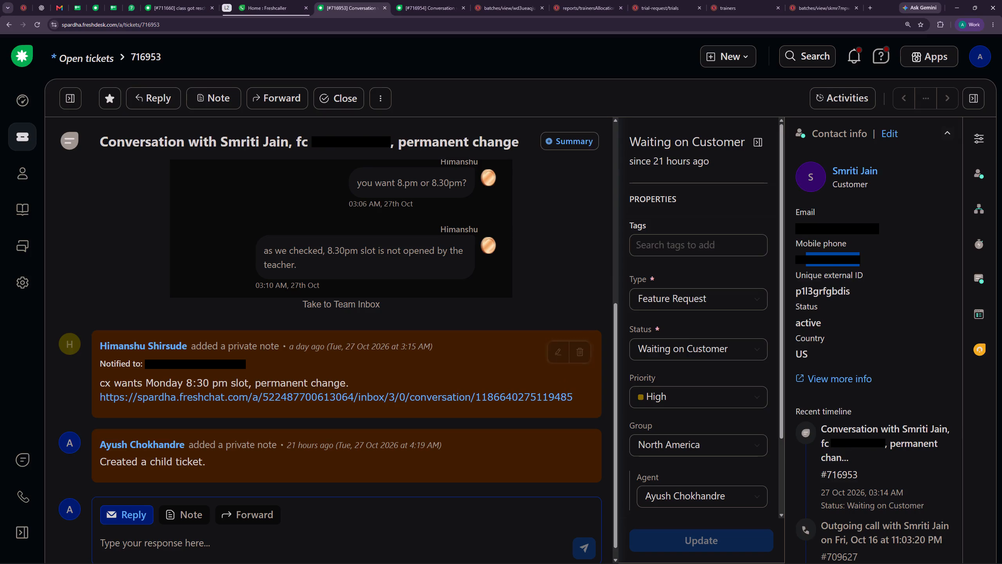
left_click(420, 11)
left_click(353, 4)
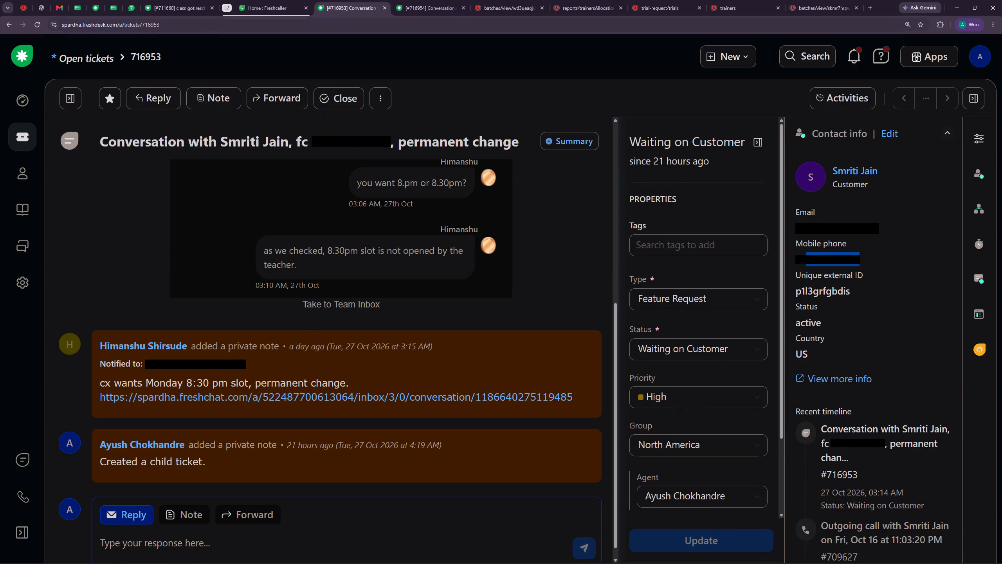
left_click(418, 0)
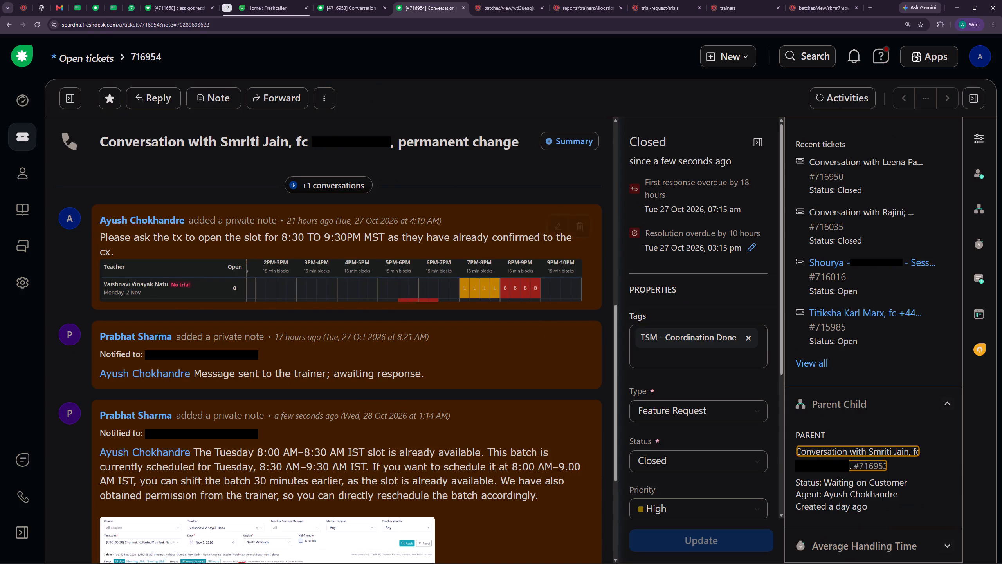
left_click(485, 0)
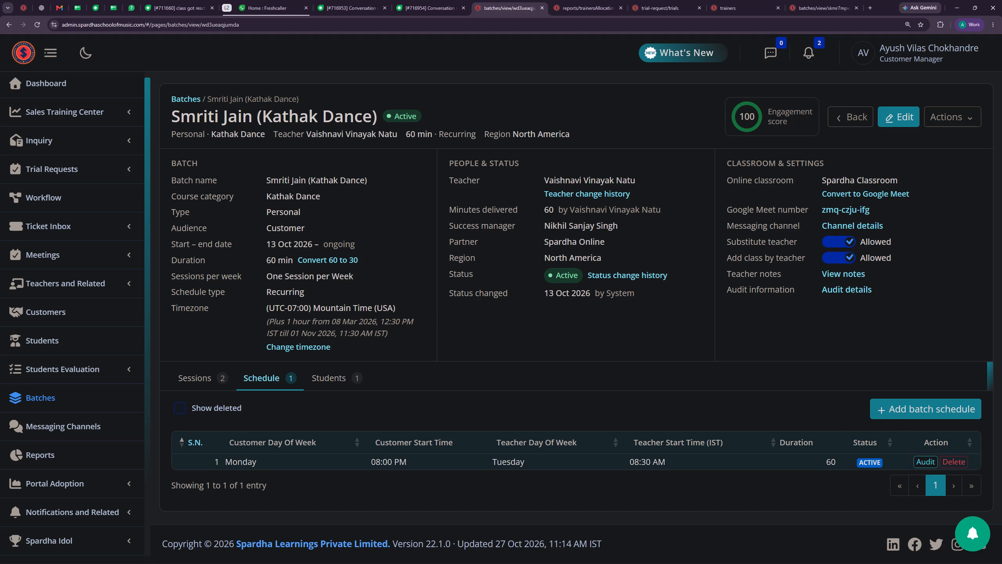
left_click(939, 456)
left_click(950, 461)
left_click(618, 327)
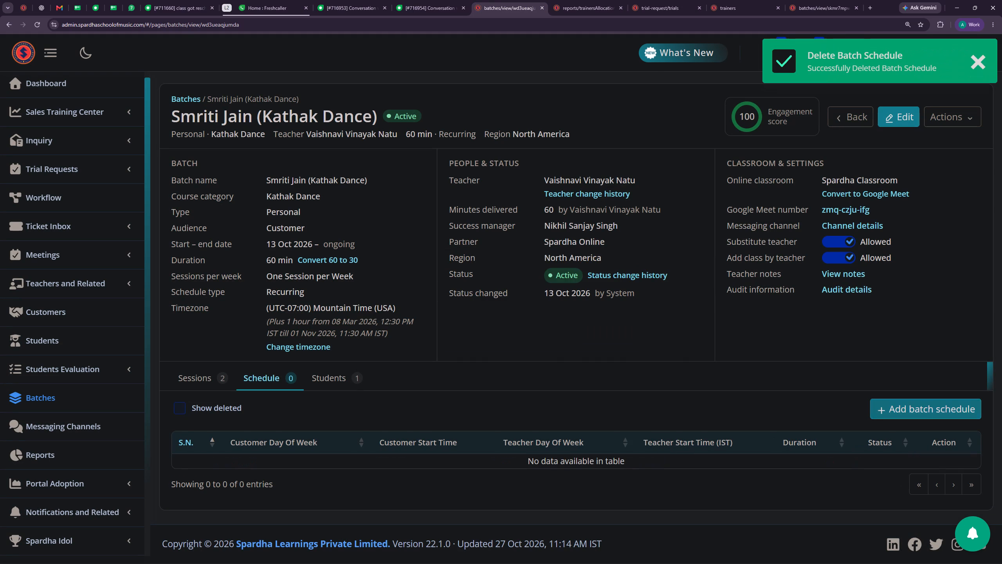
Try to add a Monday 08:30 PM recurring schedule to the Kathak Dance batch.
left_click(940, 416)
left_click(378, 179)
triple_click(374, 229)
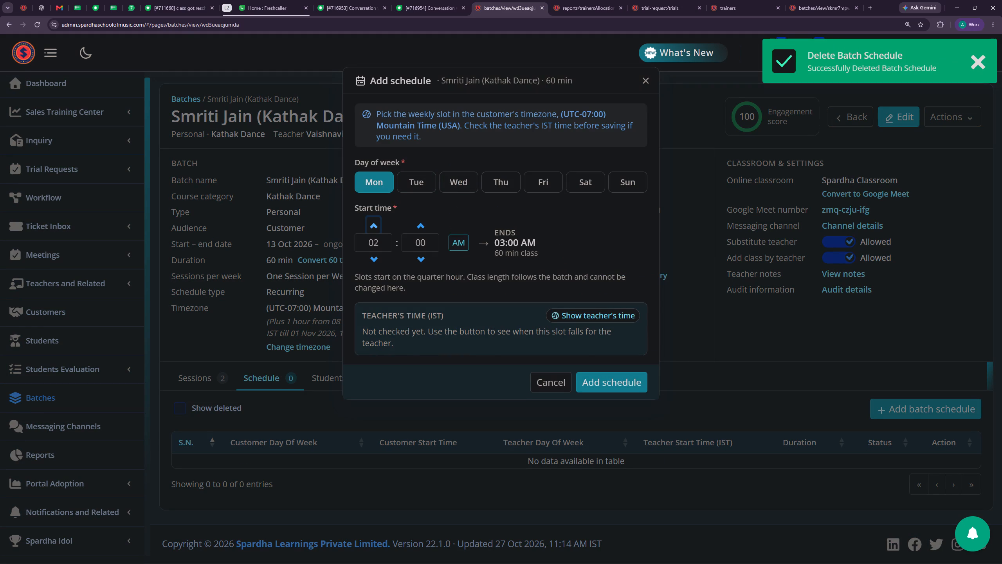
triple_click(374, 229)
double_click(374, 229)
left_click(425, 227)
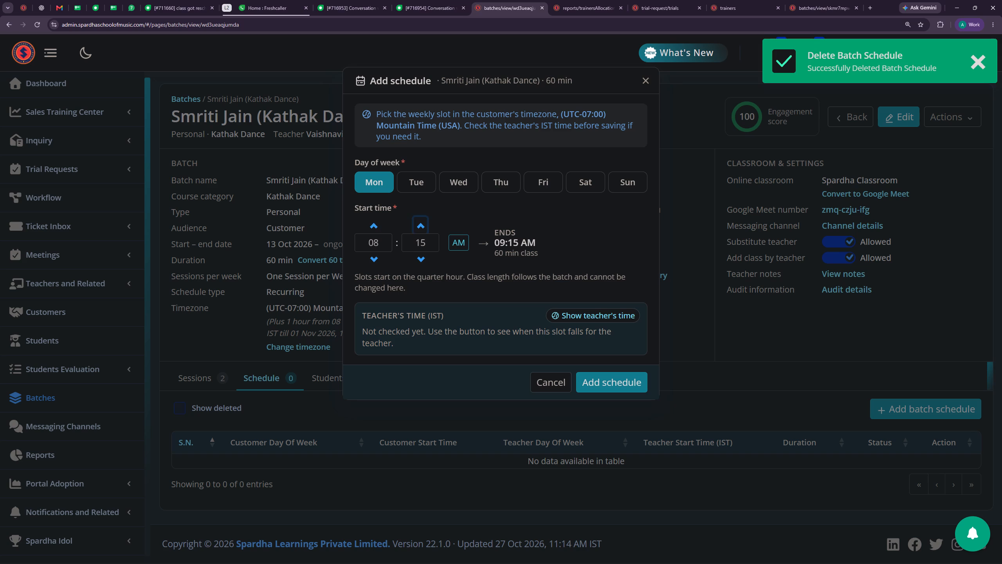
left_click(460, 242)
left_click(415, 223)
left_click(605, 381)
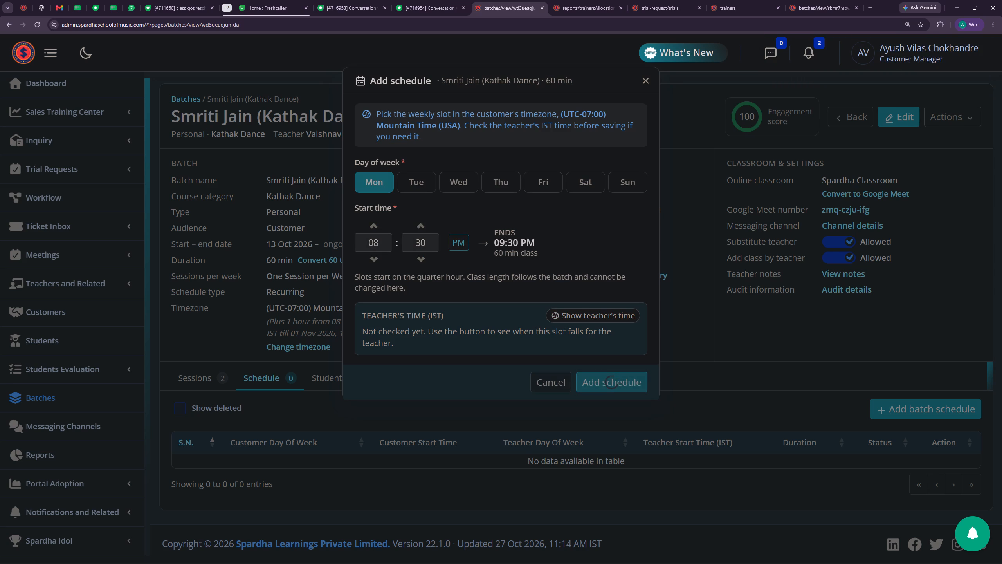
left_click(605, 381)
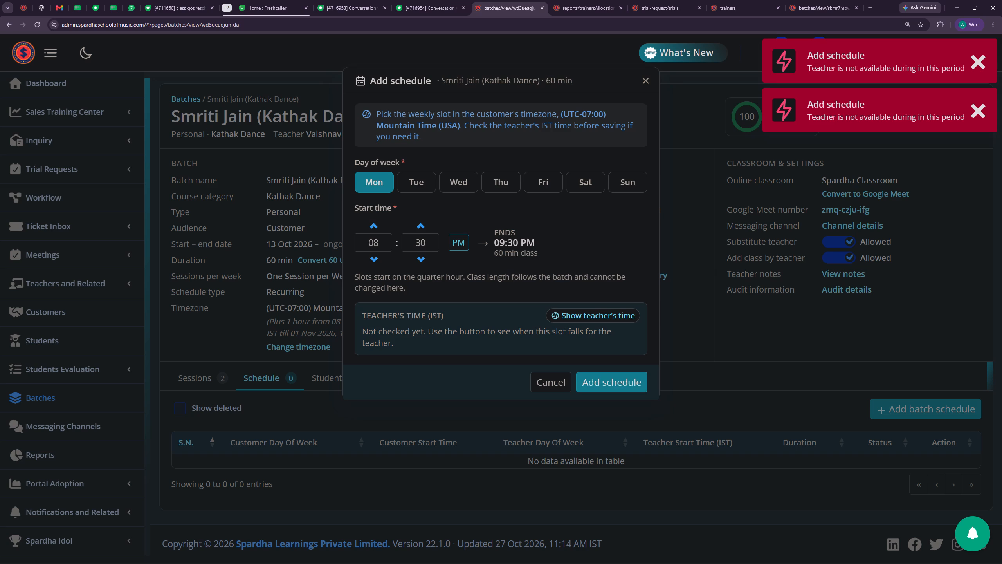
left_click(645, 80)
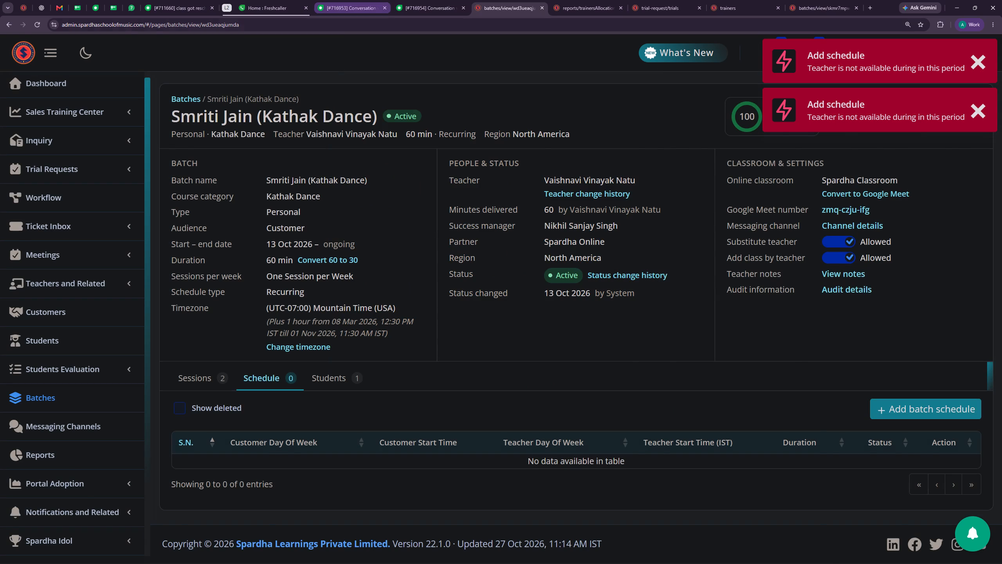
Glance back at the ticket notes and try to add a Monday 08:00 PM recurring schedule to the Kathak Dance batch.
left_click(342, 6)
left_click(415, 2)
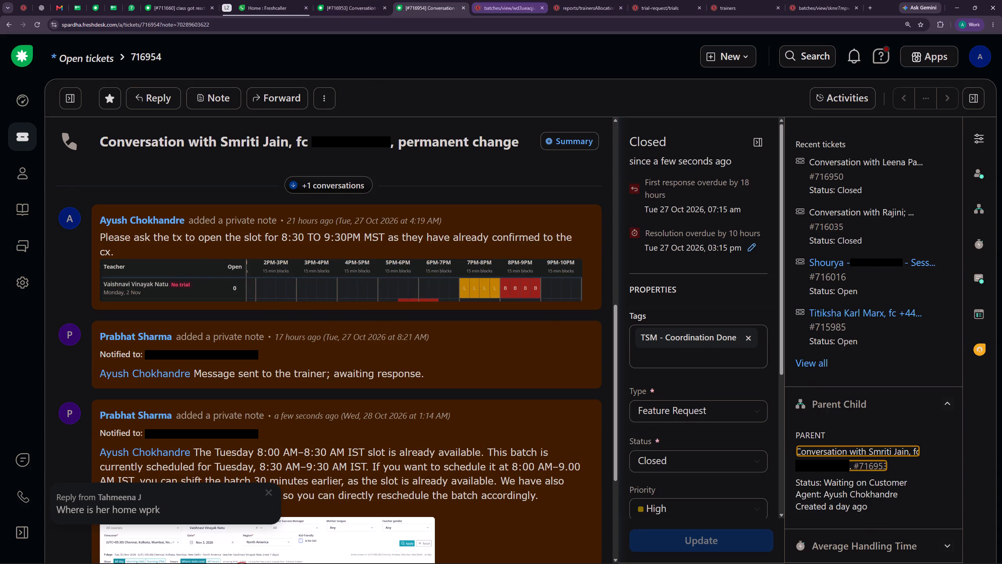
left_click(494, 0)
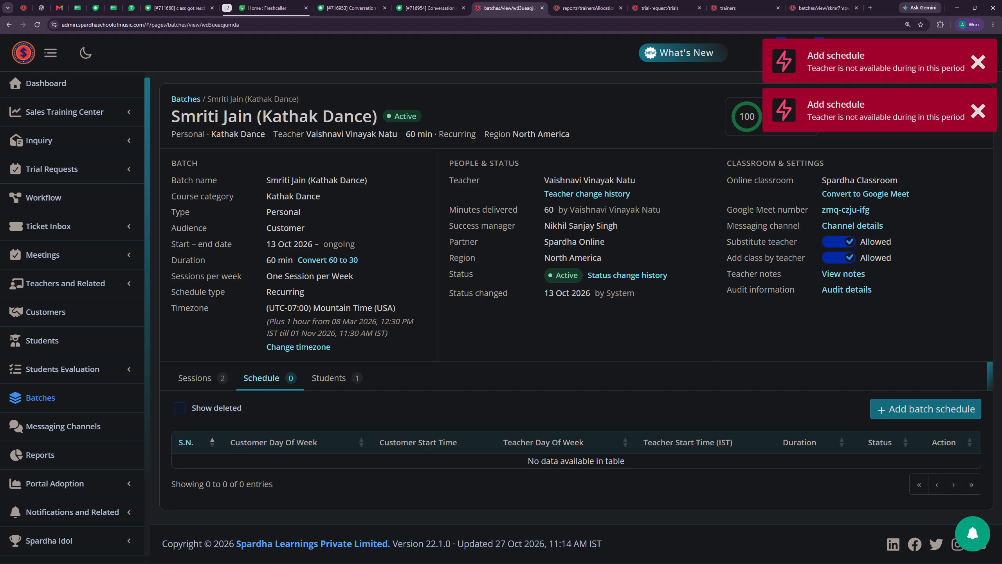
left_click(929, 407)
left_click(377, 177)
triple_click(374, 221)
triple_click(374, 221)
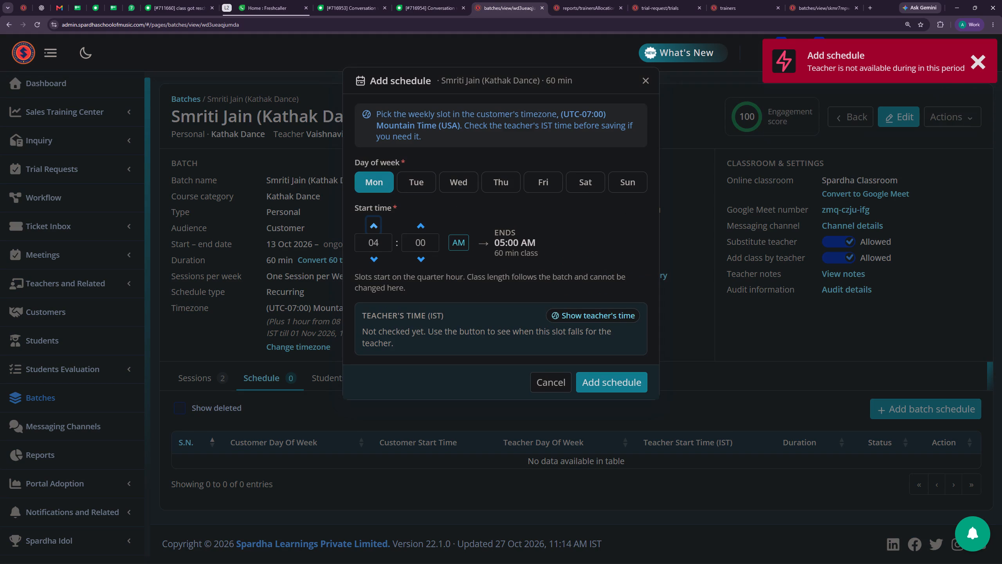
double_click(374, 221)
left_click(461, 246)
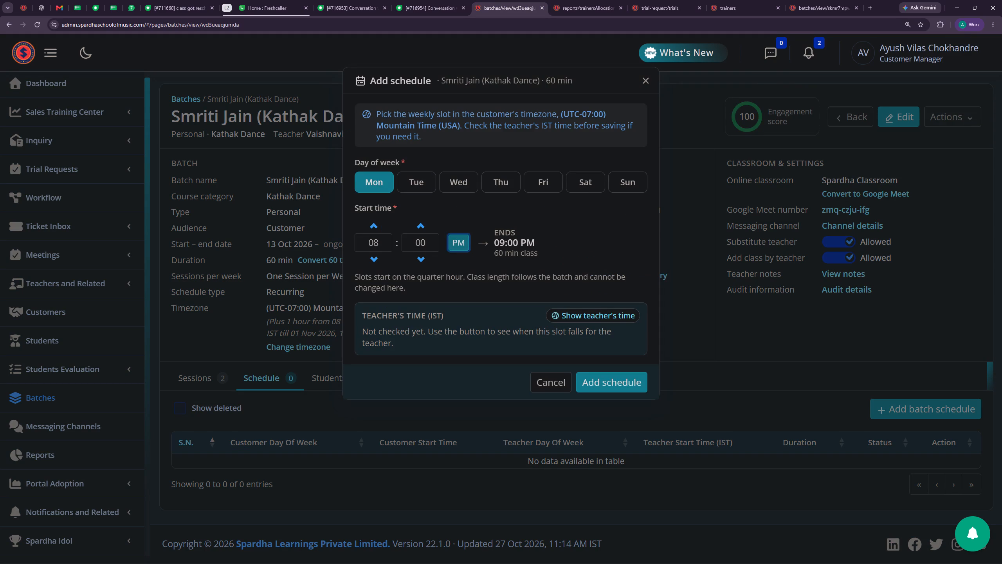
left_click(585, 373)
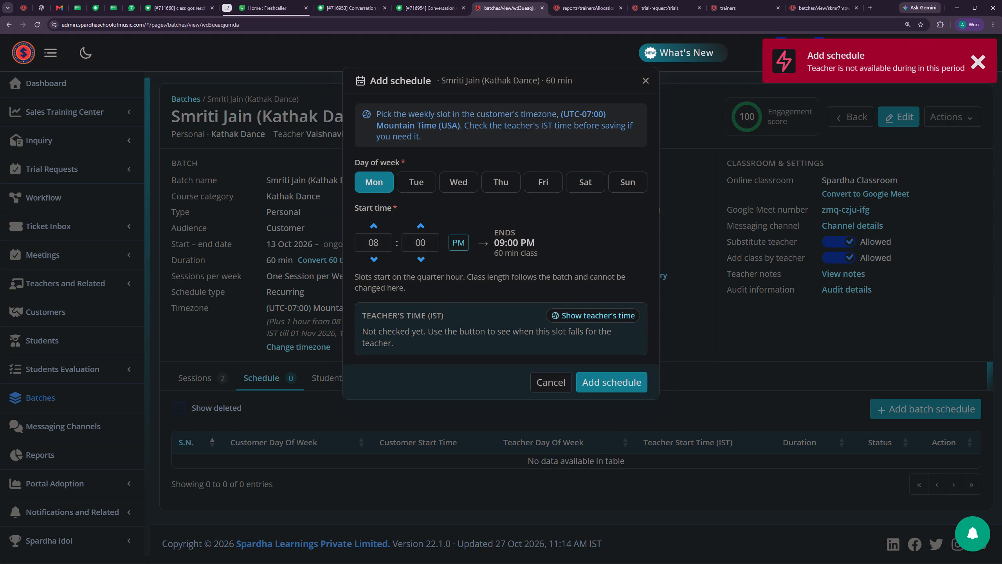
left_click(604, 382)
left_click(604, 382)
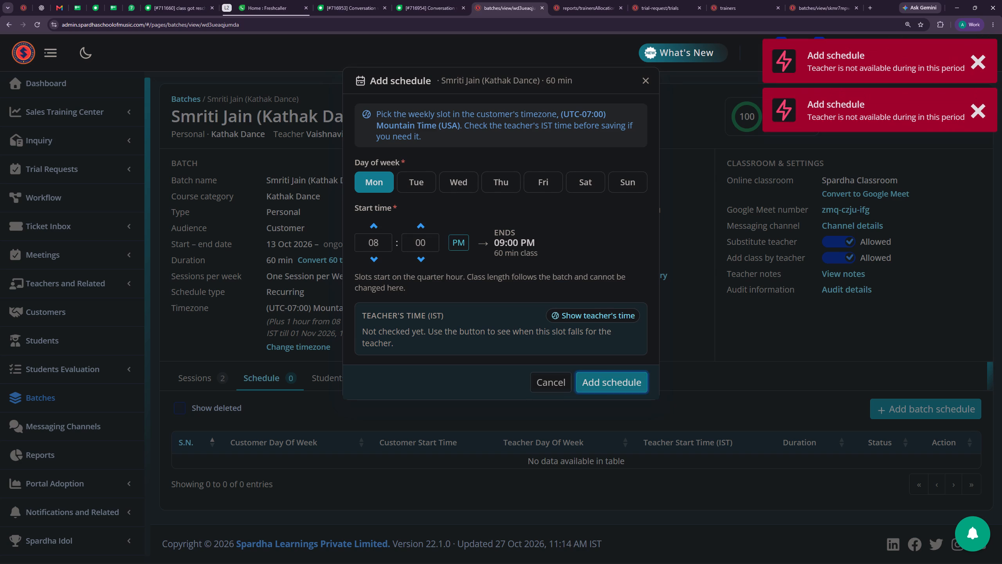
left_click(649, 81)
Review the batch's October 2026 sessions and reread the latest trainer-slot note and its screenshot in child ticket #716954.
left_click(212, 379)
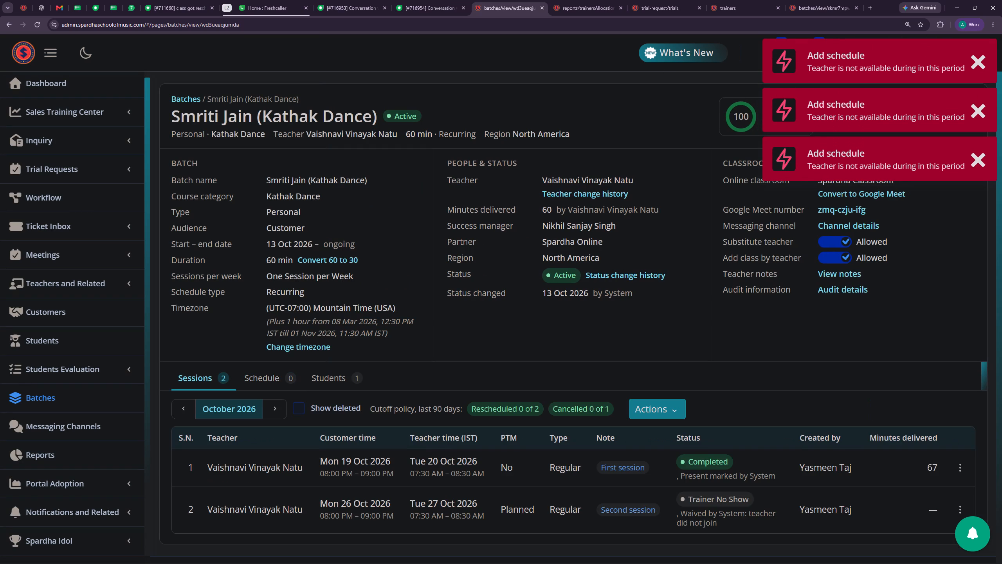
scroll(347, 384, "down", 2)
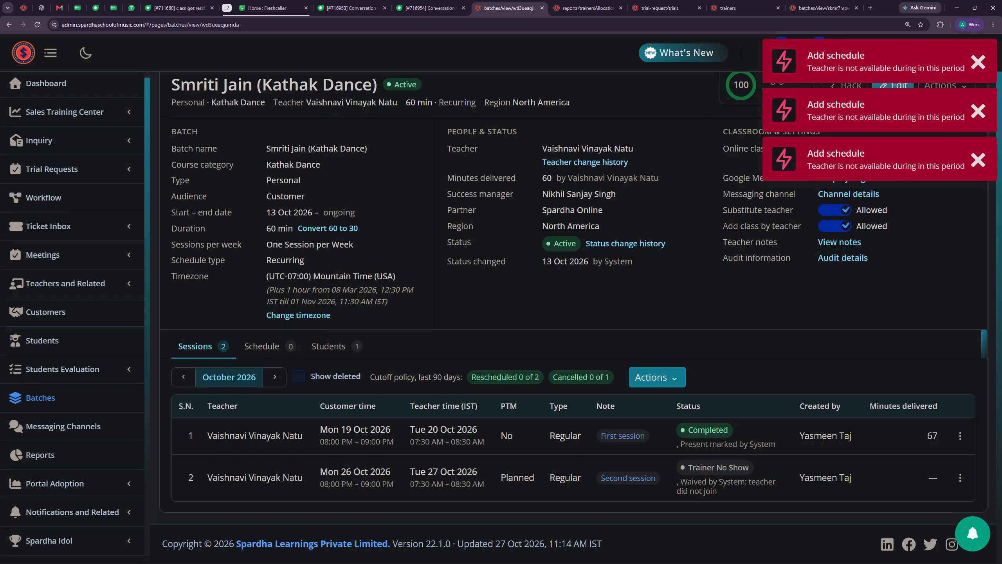
left_click(418, 1)
left_click(265, 497)
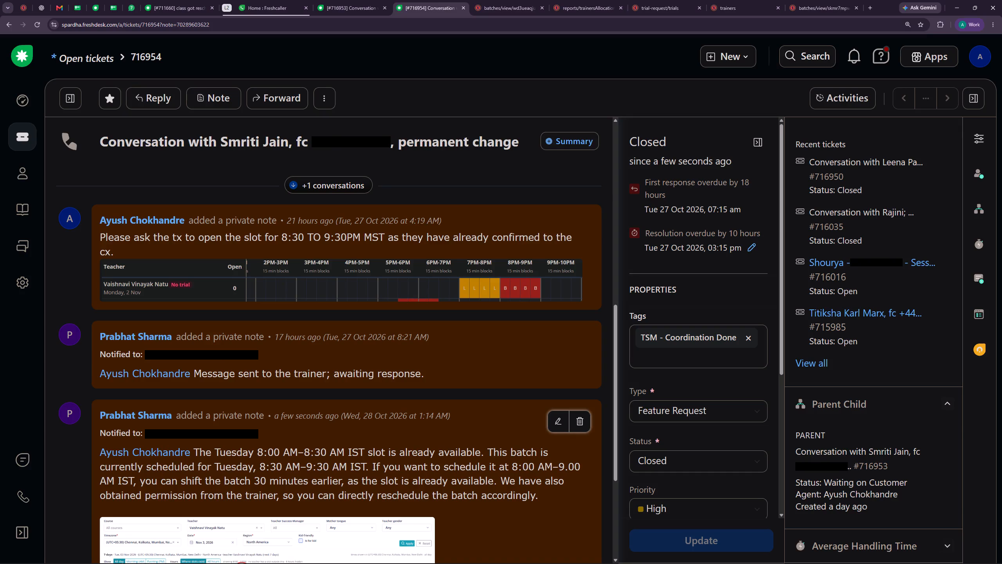
scroll(479, 416, "down", 2)
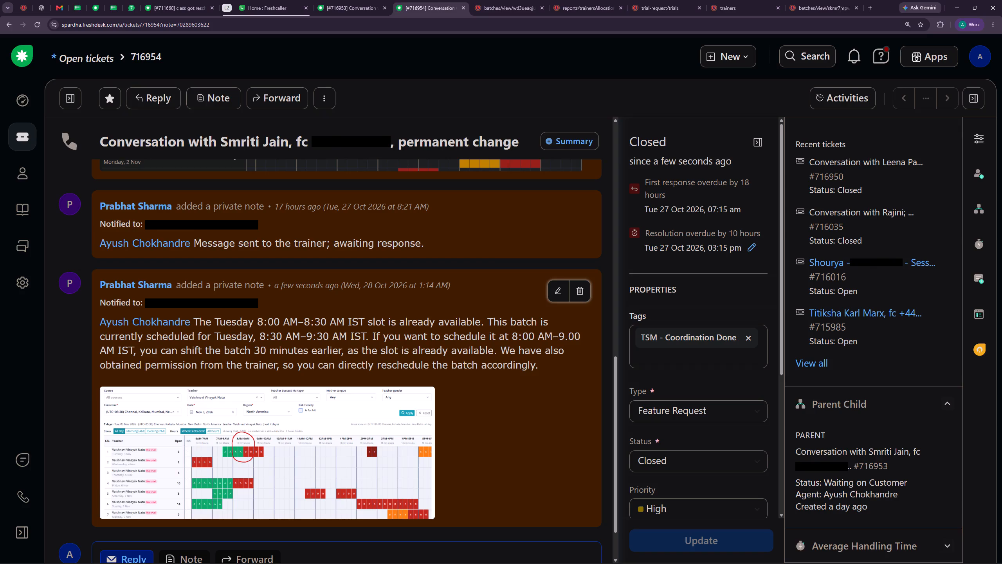
Check the Kathak Dance batch's available session slots starting from Mon, 02 Nov, 2026.
left_click(506, 10)
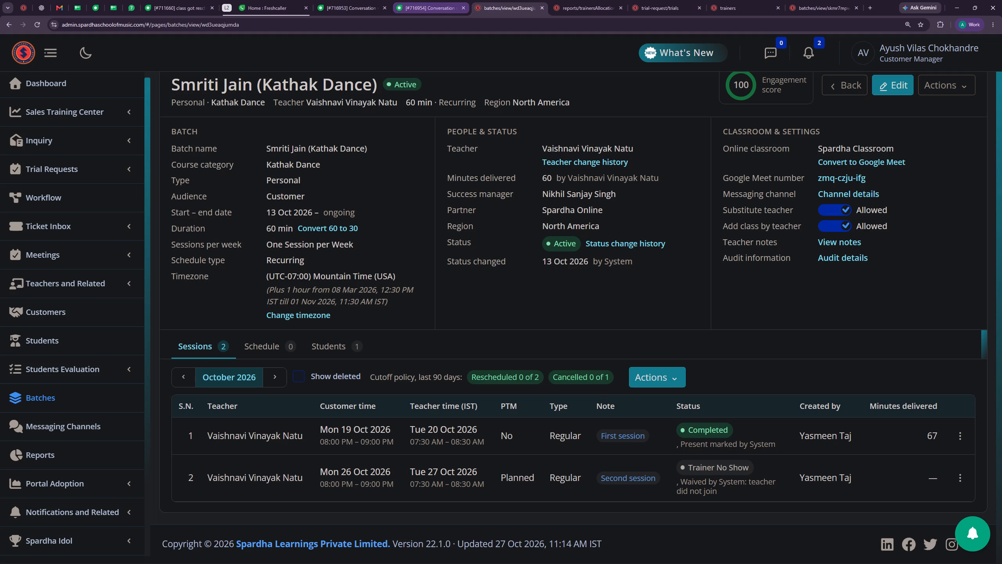
left_click(661, 380)
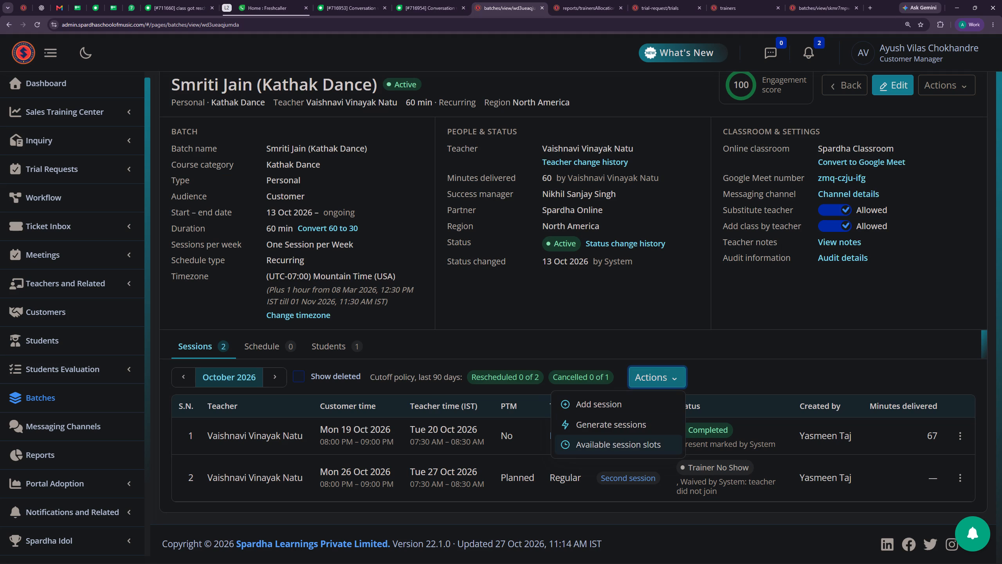
left_click(640, 441)
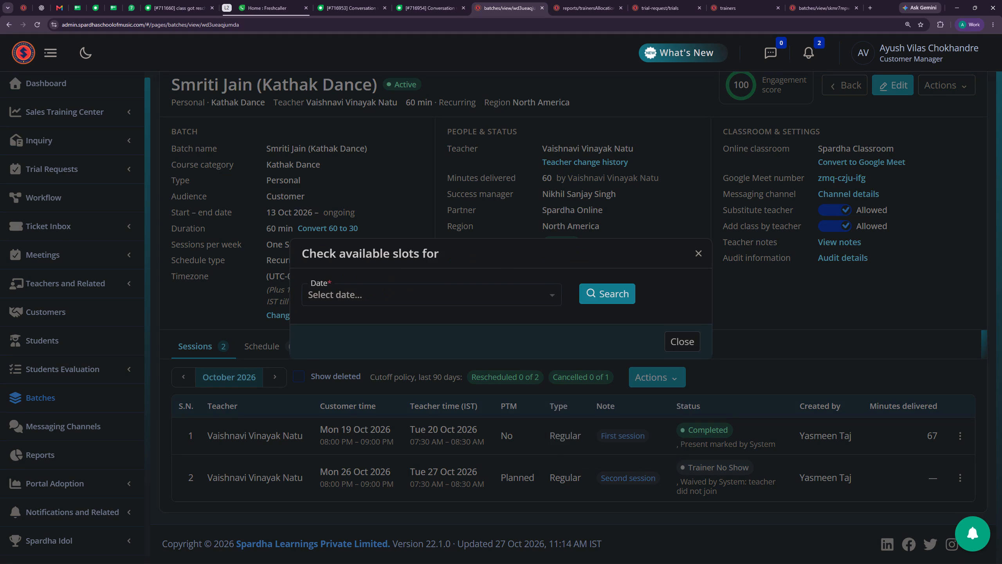
left_click(443, 294)
left_click(348, 418)
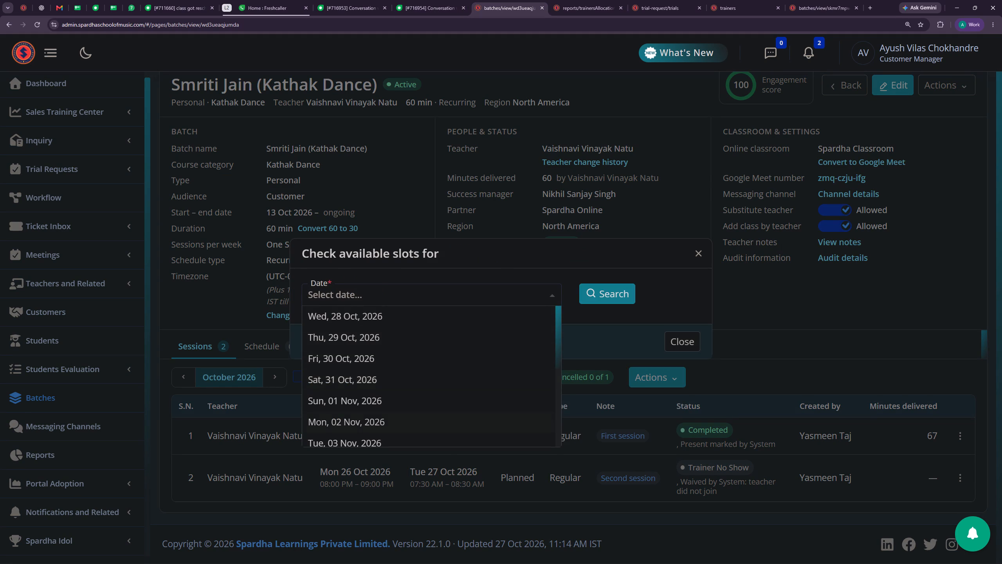
left_click(601, 296)
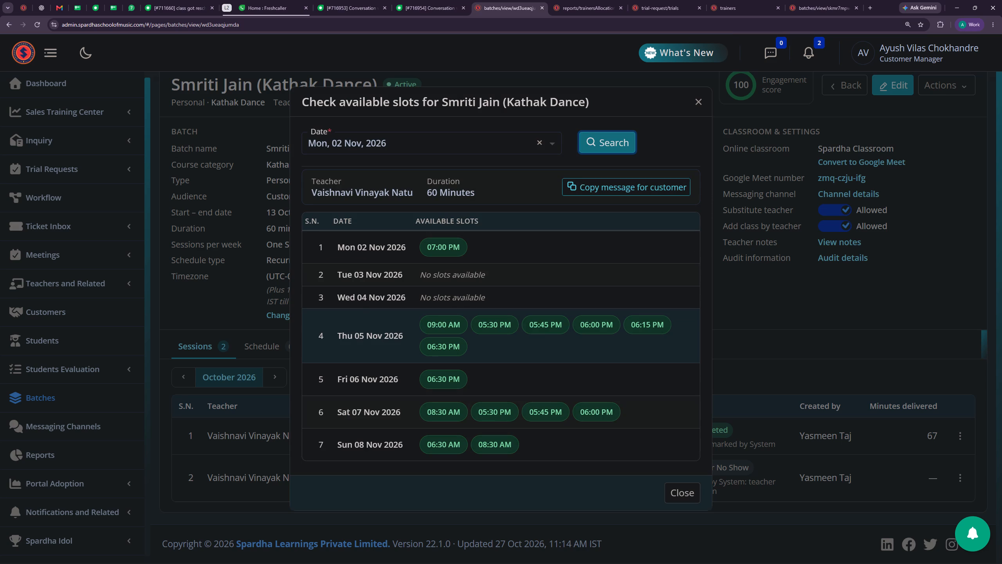
left_click(698, 100)
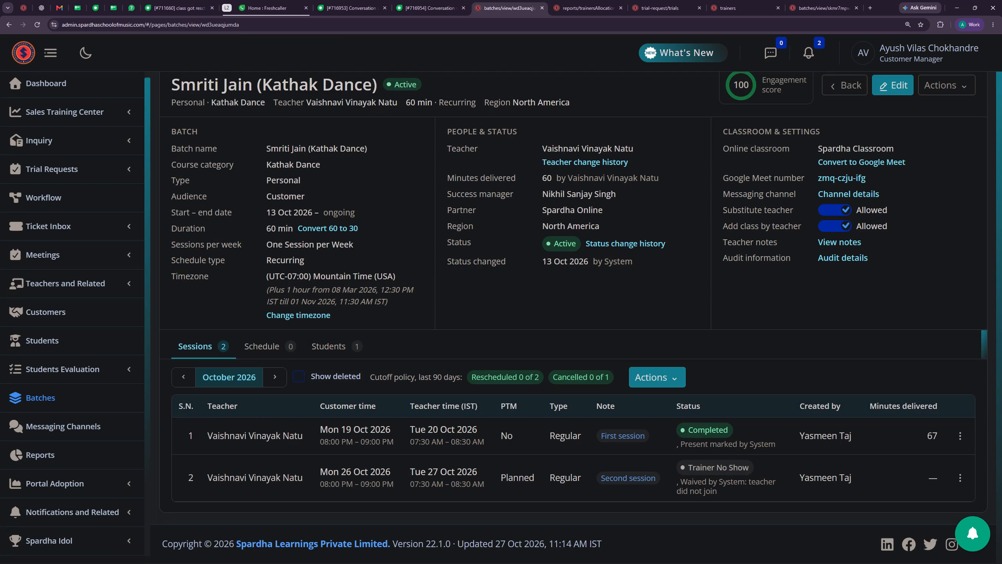
In the Teachers Allocation report, set the teacher filter to the Kathak batch's teacher, copied from the batch, and clear the course filter.
left_click_drag(530, 145, 574, 145)
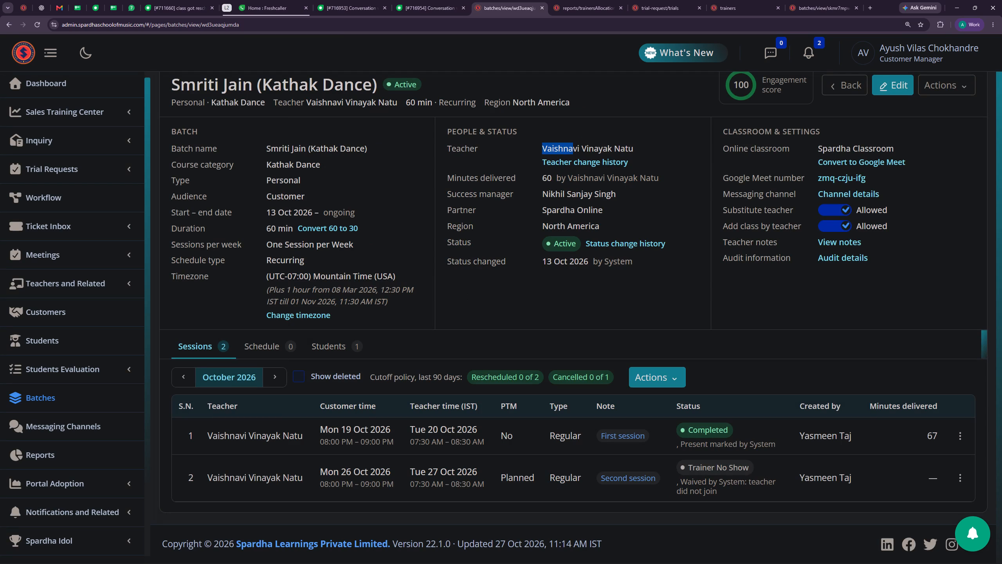
left_click_drag(574, 145, 645, 145)
key("ctrl+c")
left_click(583, 0)
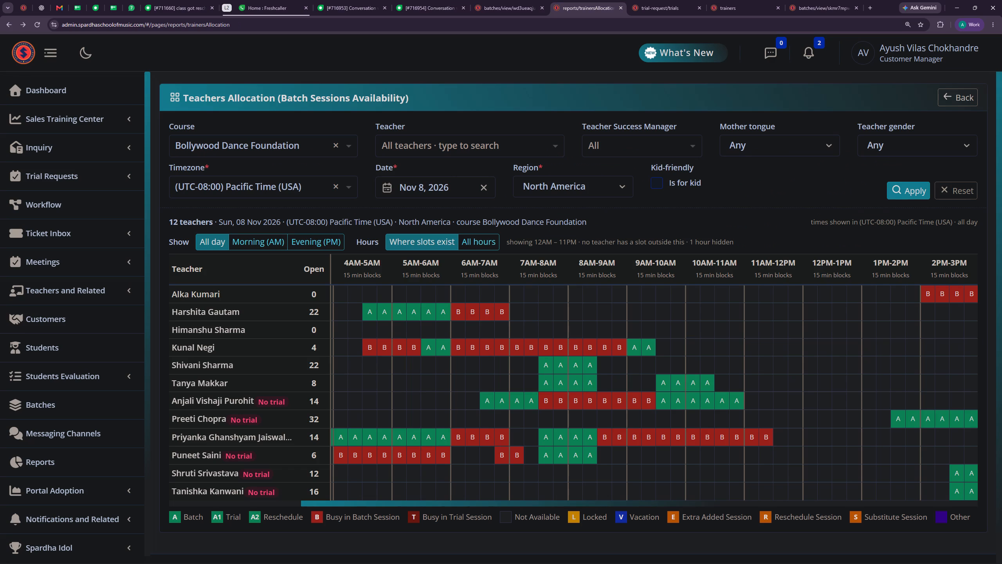
left_click(489, 143)
key("ctrl+v")
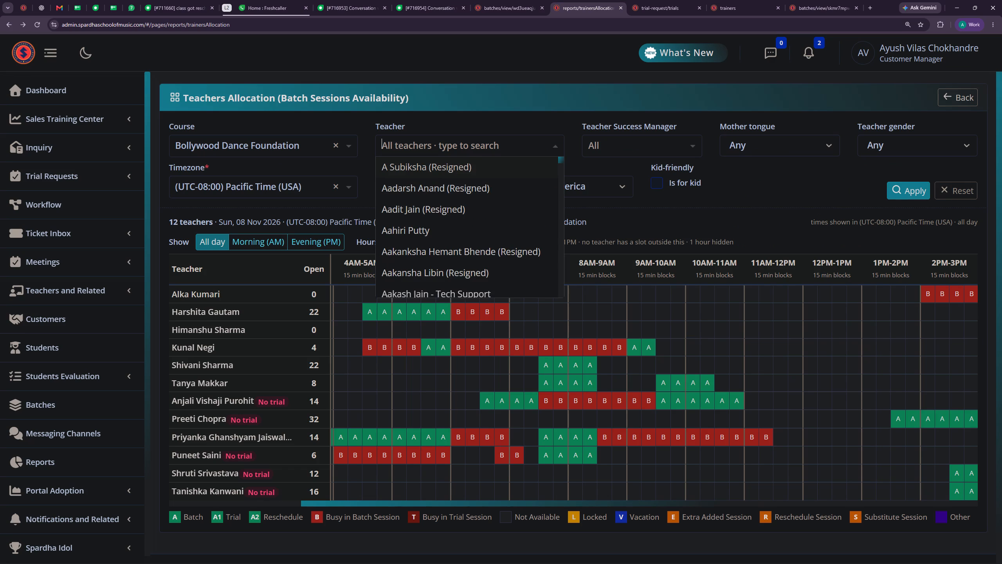
left_click(384, 139)
key("BackSpace")
left_click(406, 170)
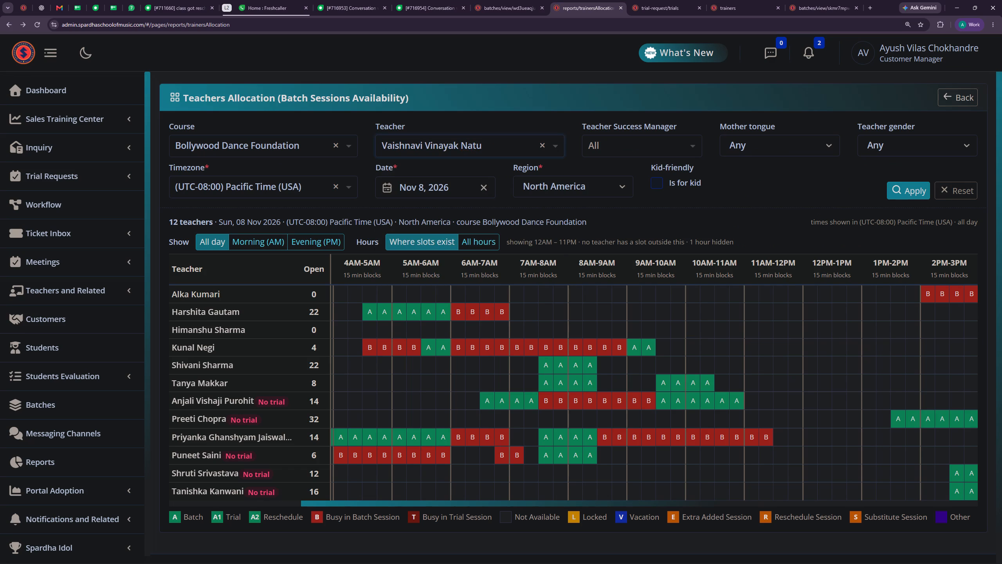
left_click(331, 146)
left_click(335, 146)
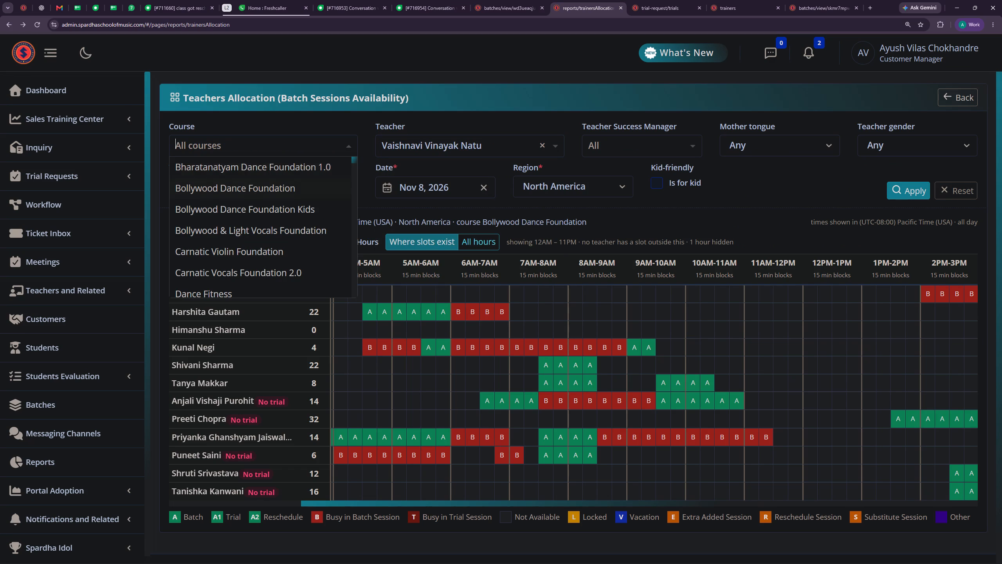
left_click(301, 105)
Set the Teachers Allocation report's timezone to the batch's (UTC-07:00) Mountain Time (USA), copied from the batch details.
left_click(340, 188)
left_click(471, 0)
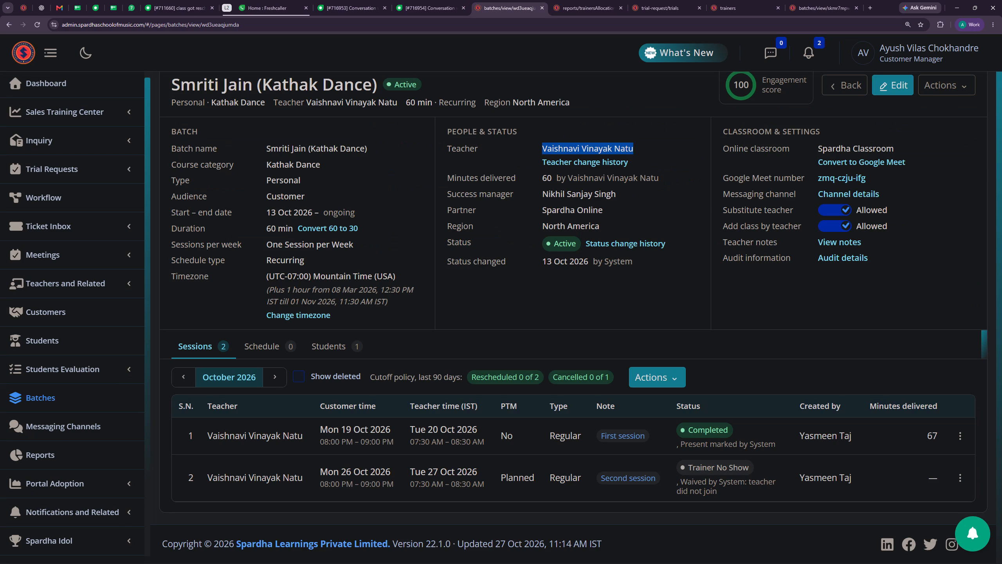
left_click_drag(254, 275, 398, 271)
key("ctrl+c")
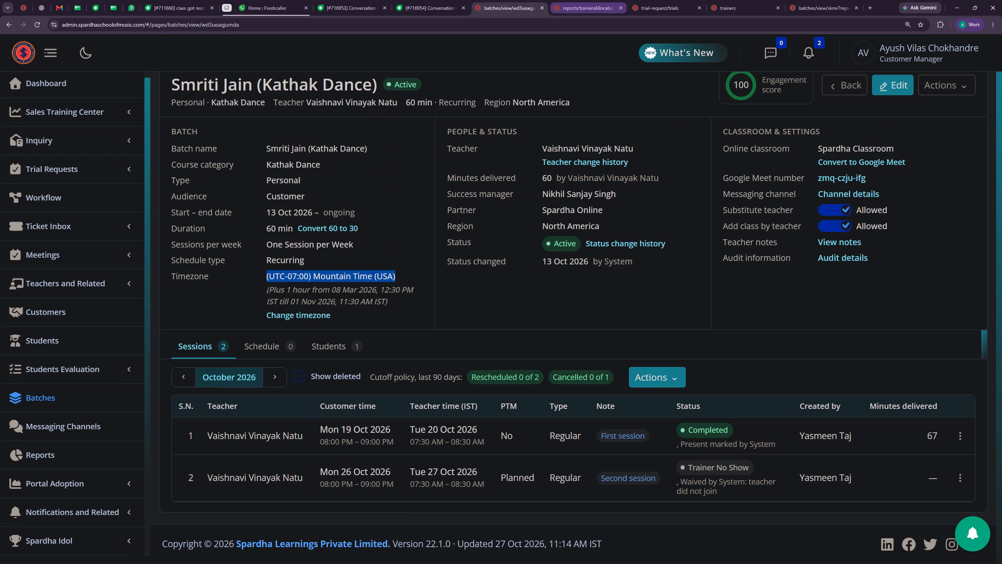
left_click(588, 0)
left_click(281, 187)
key("ctrl+v")
left_click(178, 181)
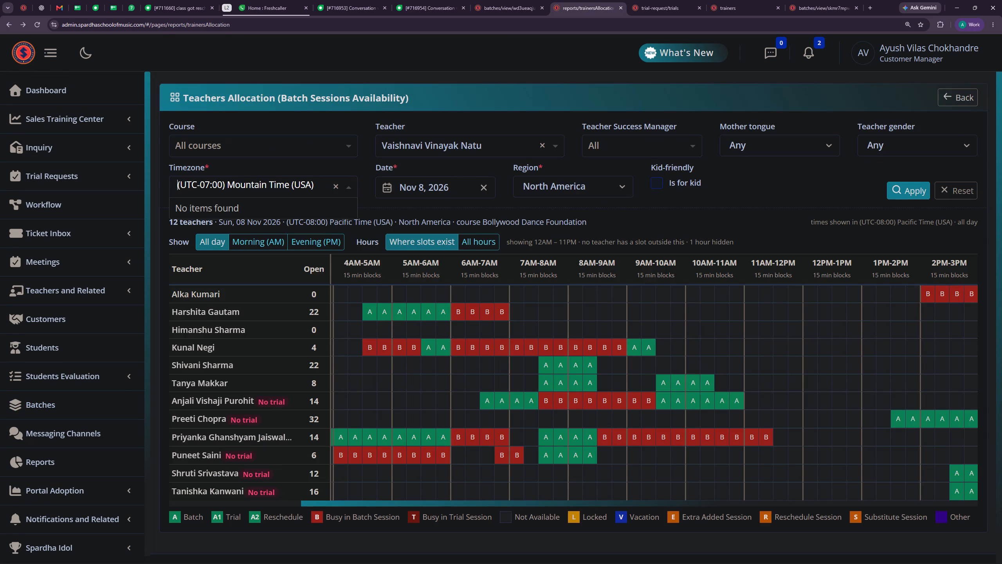
key("BackSpace")
left_click(205, 204)
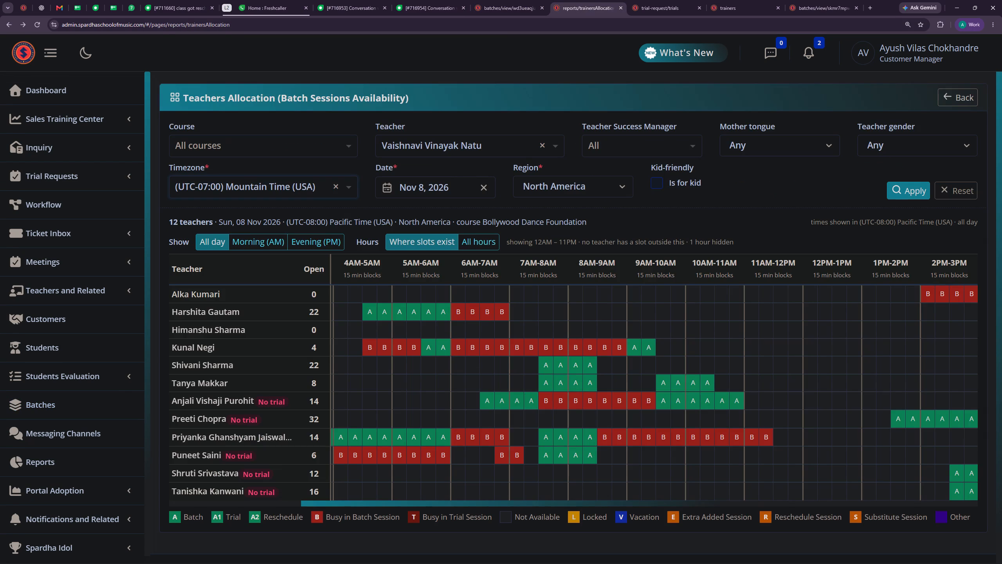
Set the report date to Nov 2, 2026 and apply the filters to show the teacher's availability.
left_click(441, 188)
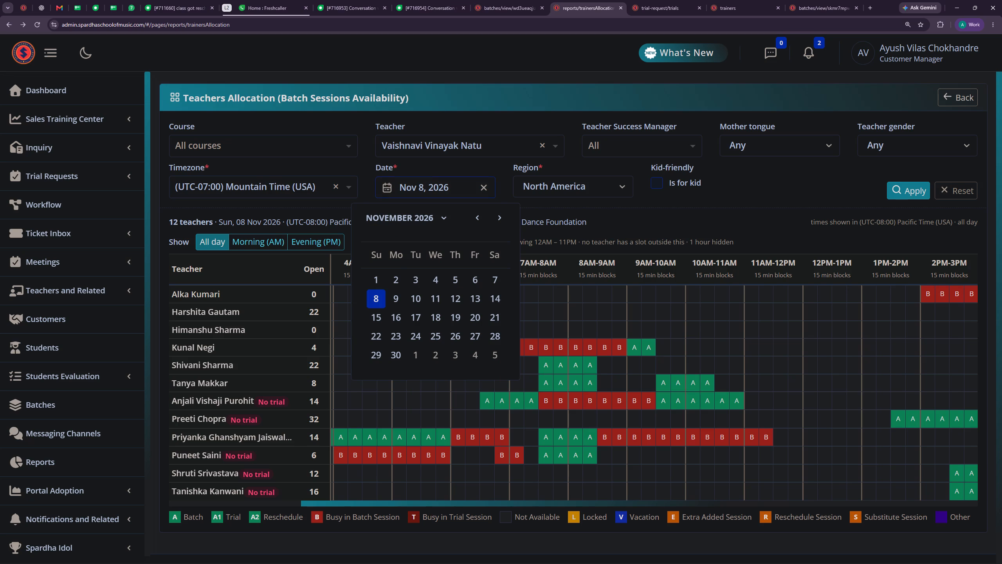
left_click(394, 281)
left_click(900, 197)
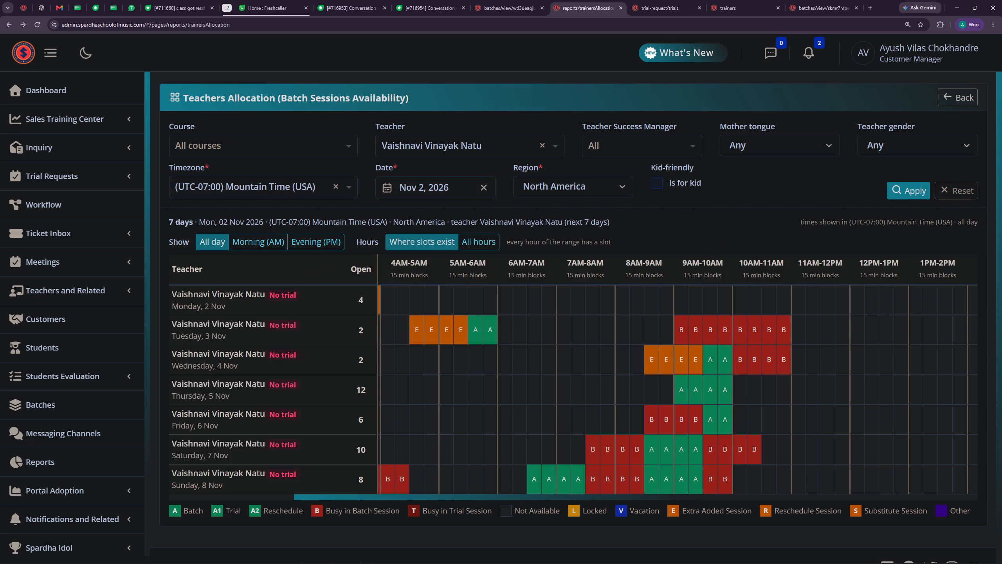
Examine the teacher's afternoon and evening availability for the week from Nov 2 in the Teachers Allocation report.
left_click_drag(650, 497, 619, 495)
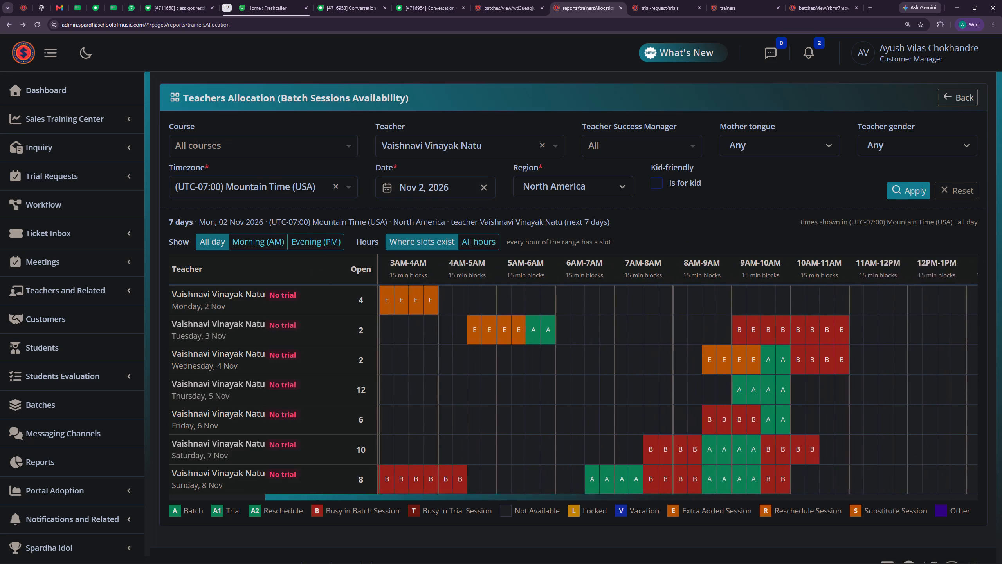
left_click_drag(619, 495, 886, 494)
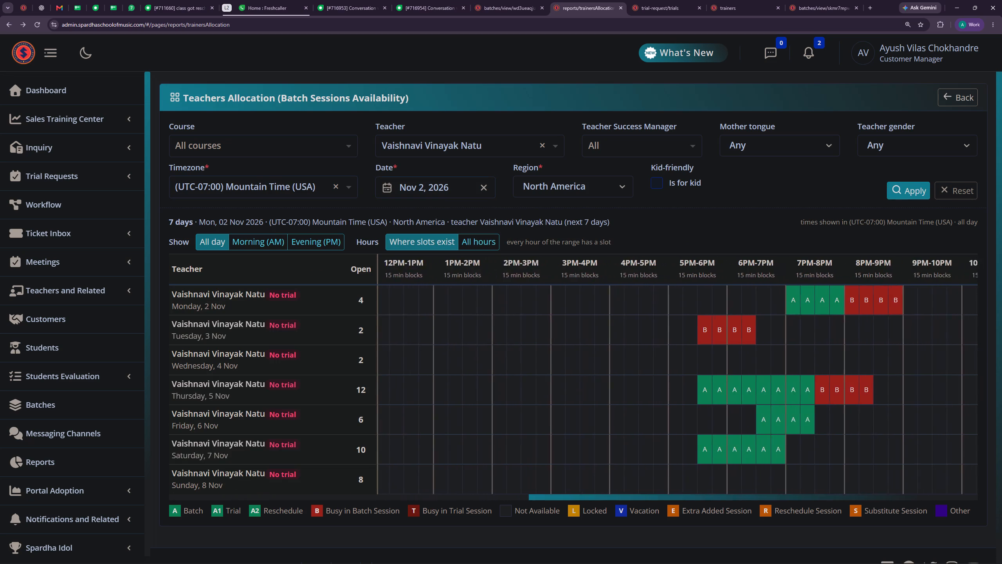
left_click_drag(886, 494, 911, 494)
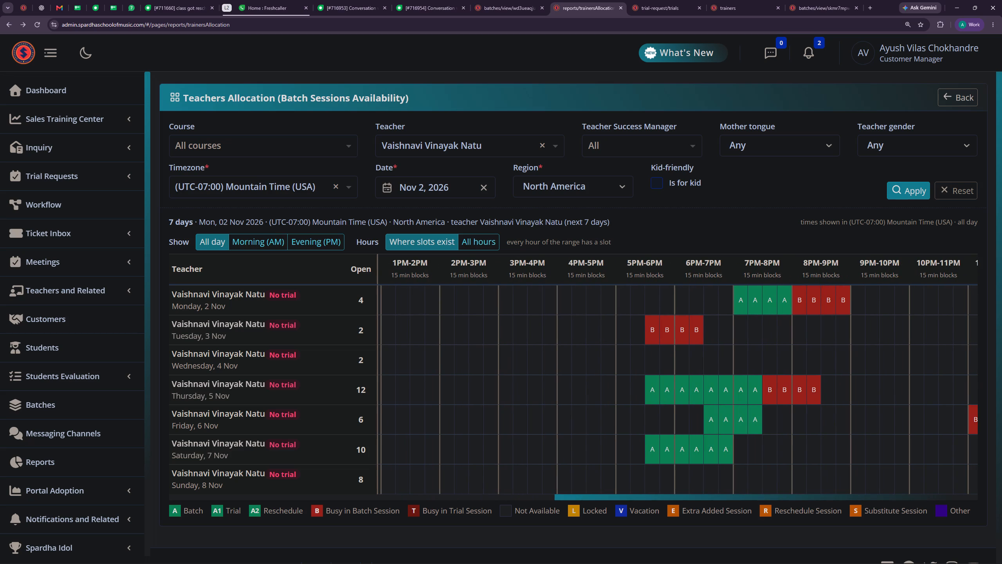
Check the requested slot in ticket #716953, and review the Kathak Dance batch's sessions for November 2026.
left_click(396, 2)
left_click(355, 0)
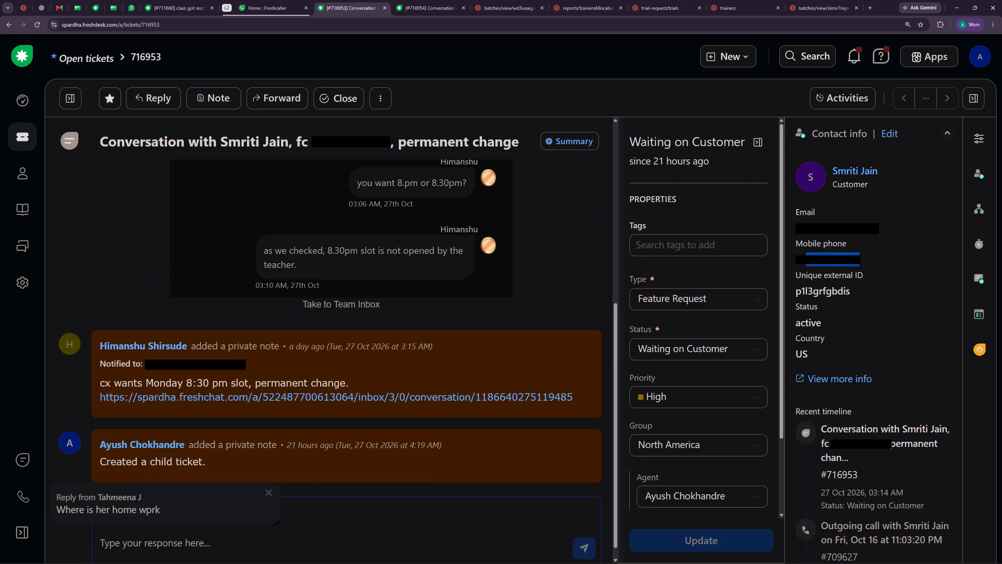
scroll(350, 277, "down", 1)
left_click(508, 0)
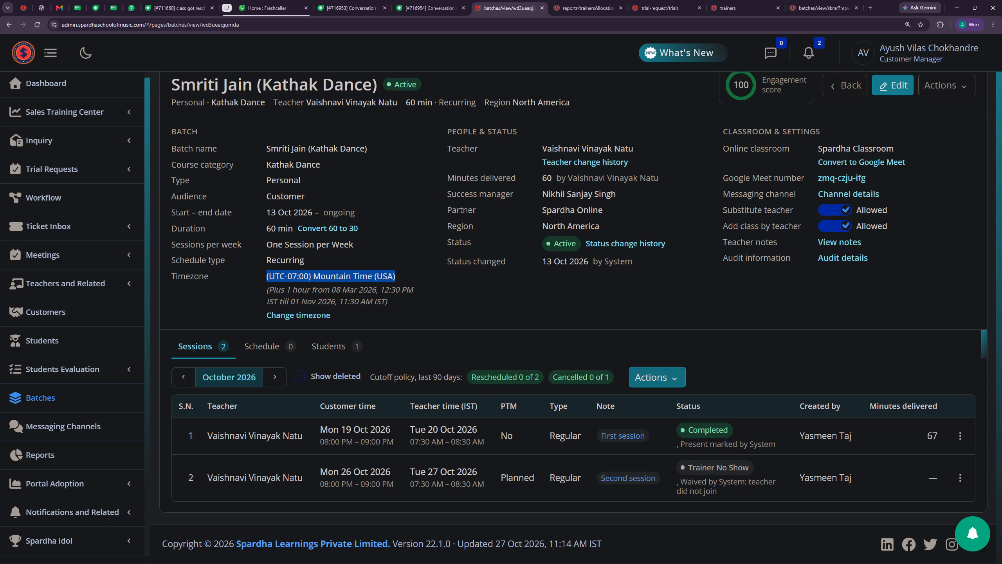
left_click(282, 375)
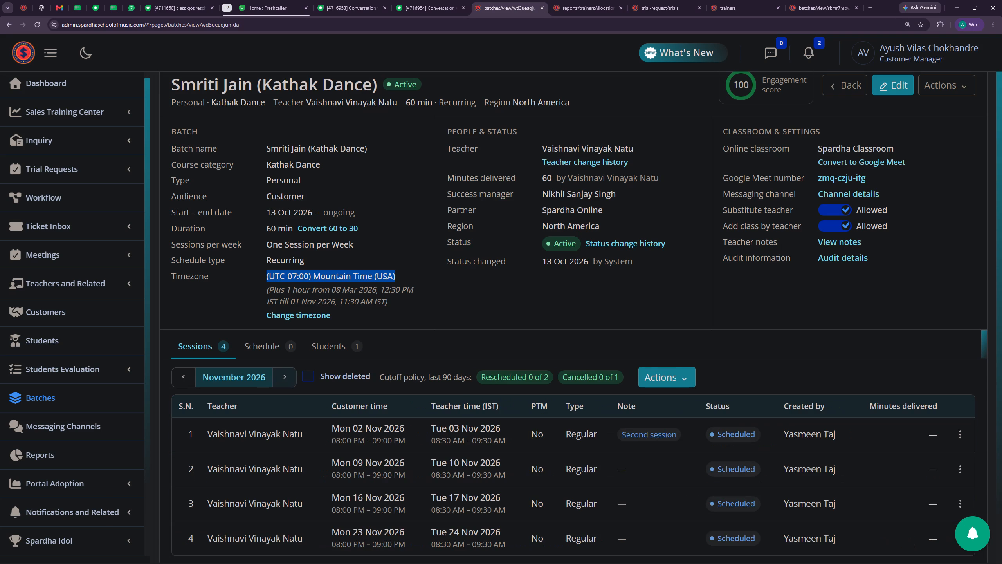
scroll(431, 436, "down", 1)
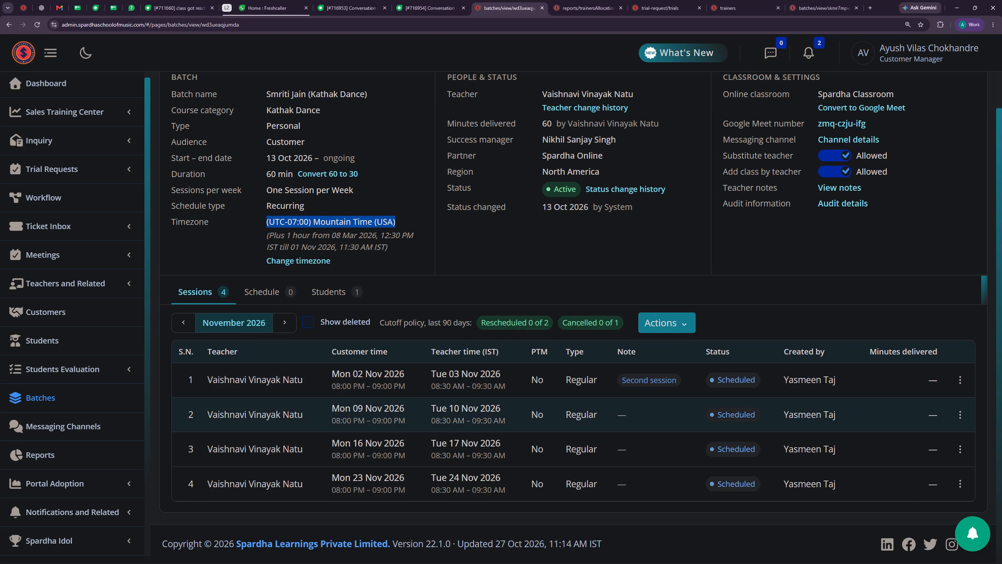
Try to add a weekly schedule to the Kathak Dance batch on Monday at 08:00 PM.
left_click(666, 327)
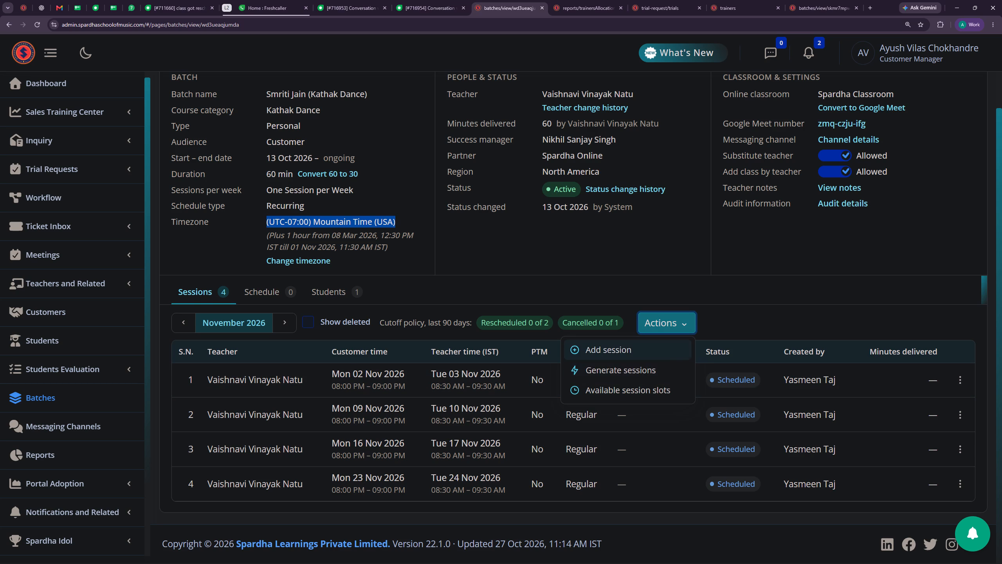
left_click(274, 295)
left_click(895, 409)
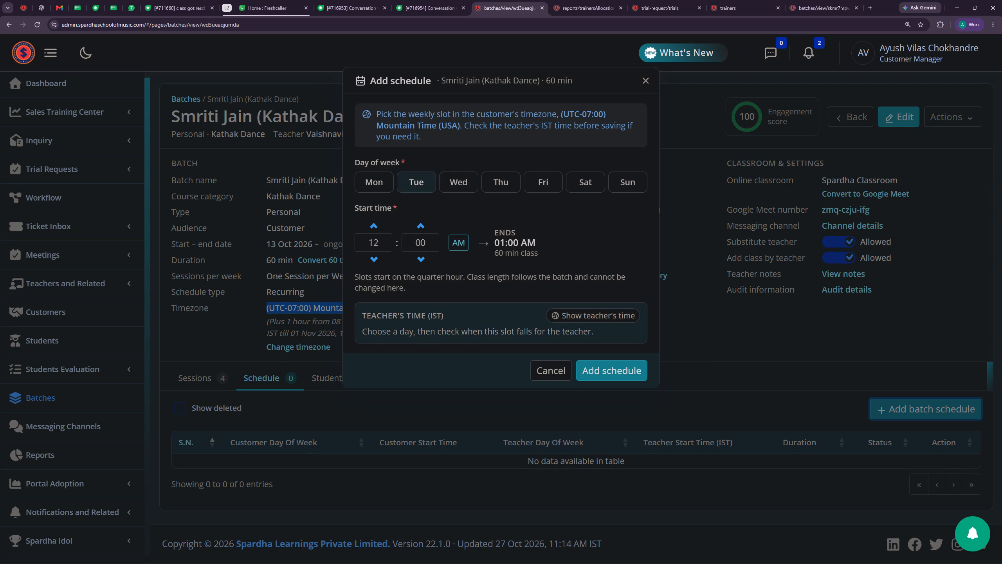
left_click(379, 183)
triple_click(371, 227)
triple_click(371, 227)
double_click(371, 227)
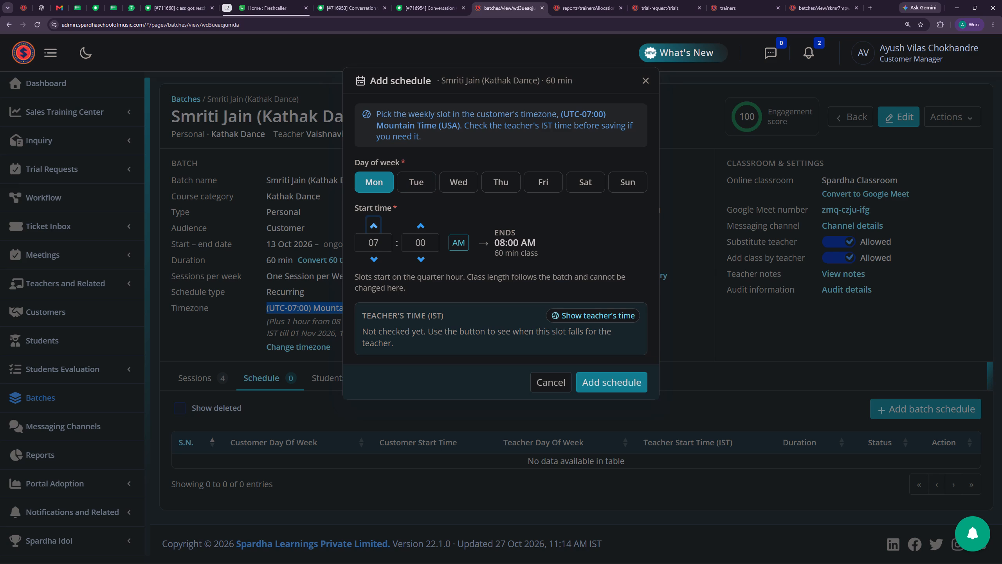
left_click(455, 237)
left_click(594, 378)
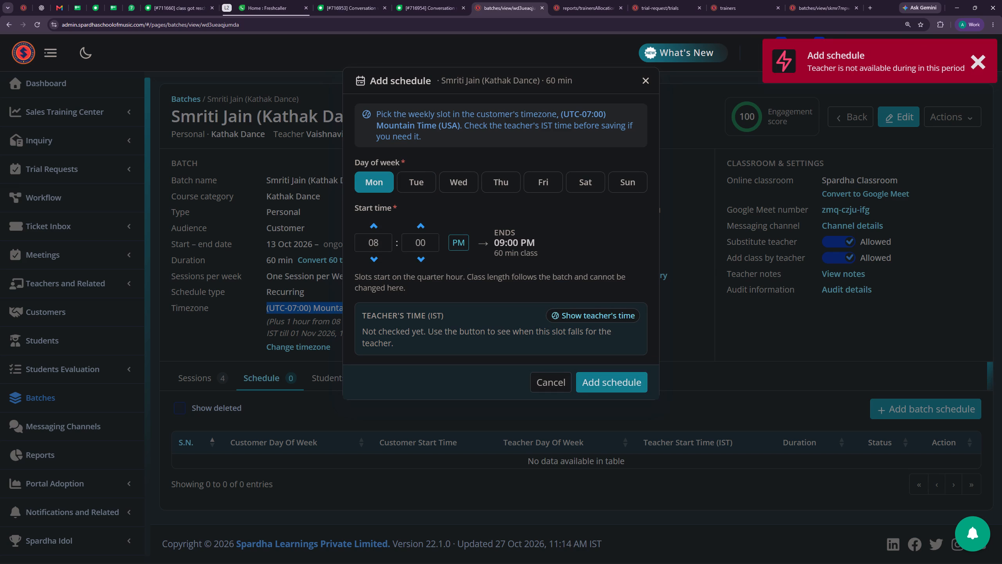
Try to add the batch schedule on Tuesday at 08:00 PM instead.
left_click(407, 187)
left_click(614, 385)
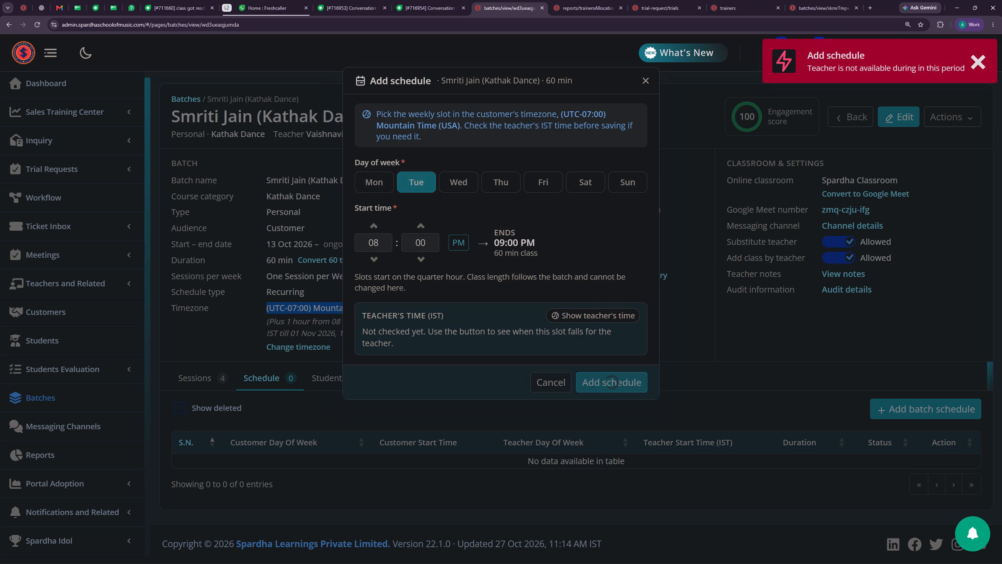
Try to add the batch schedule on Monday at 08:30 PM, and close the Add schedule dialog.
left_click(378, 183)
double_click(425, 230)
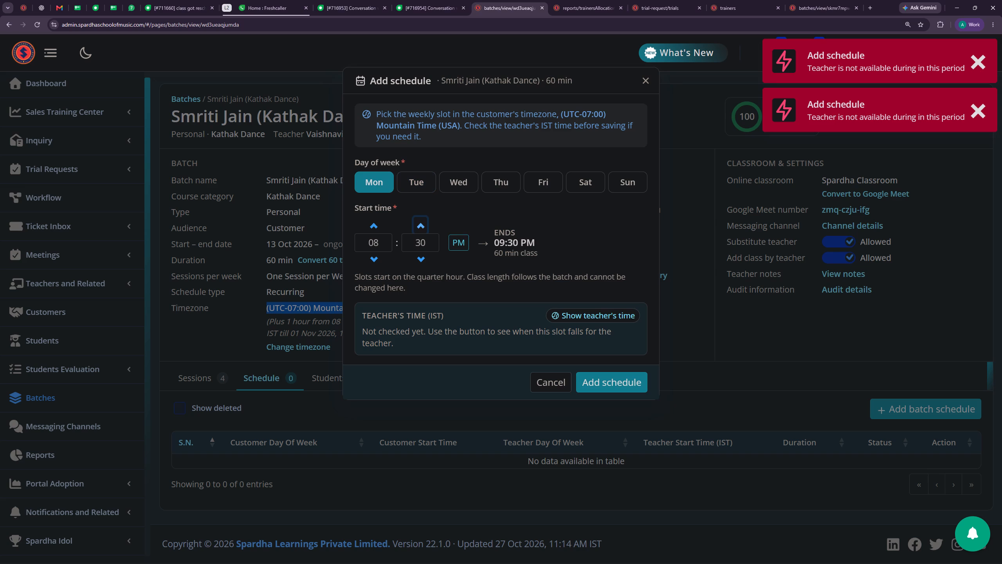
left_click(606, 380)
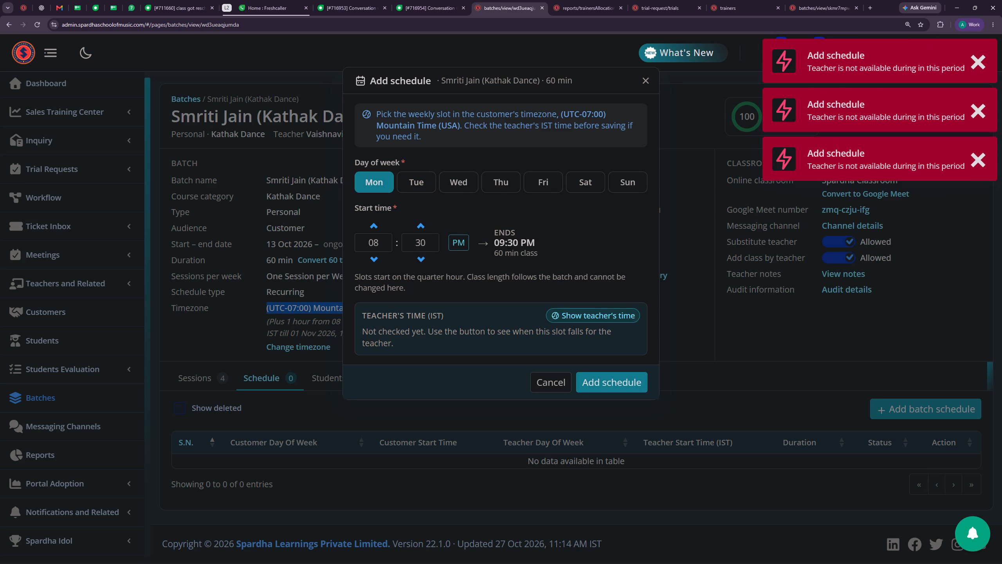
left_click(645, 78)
Reload the Teachers Allocation report and clear its default timezone.
left_click(449, 5)
left_click(513, 0)
left_click(578, 0)
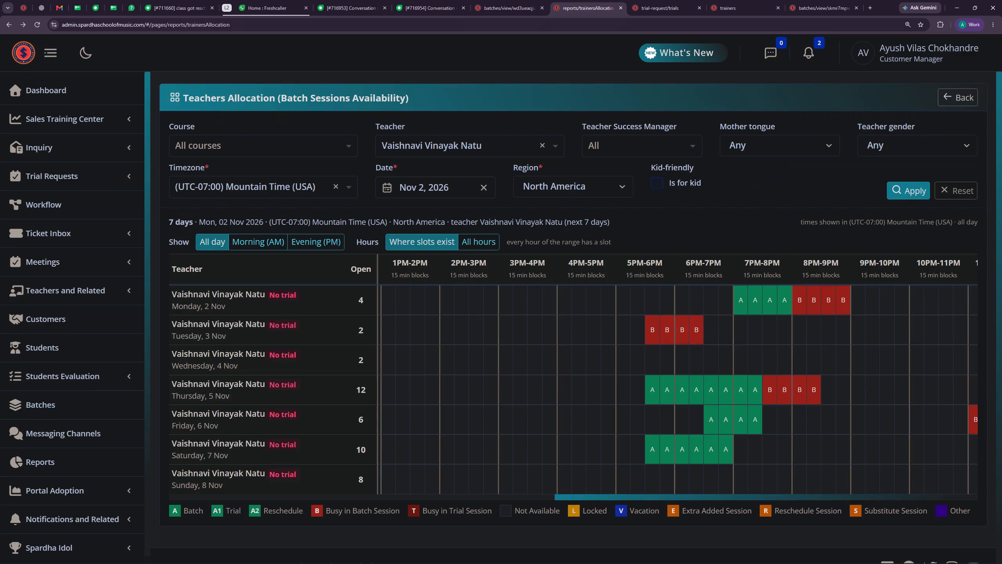
left_click(38, 22)
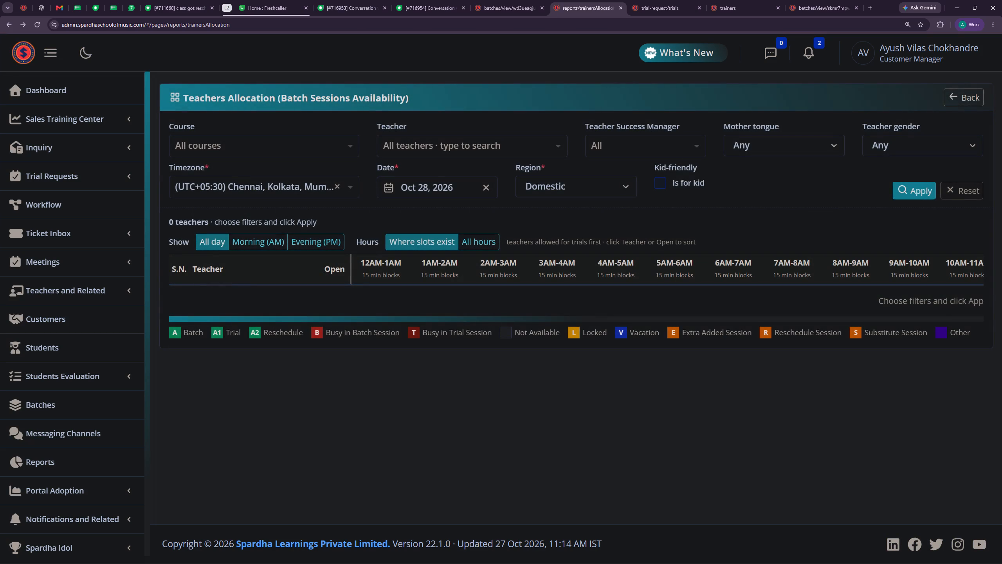
left_click(344, 188)
Set the report's teacher filter to the Kathak batch's teacher, copied from the batch details.
left_click(428, 0)
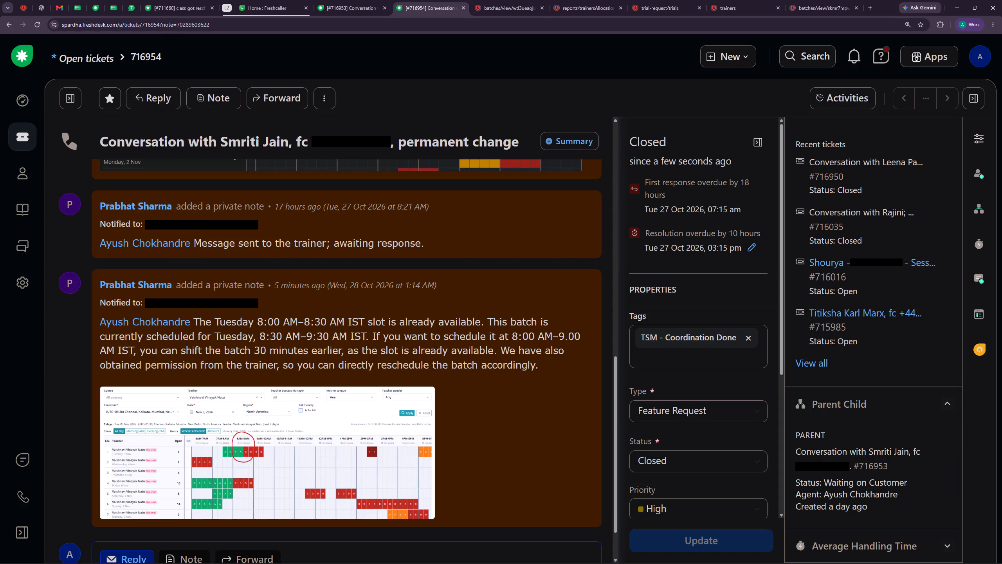
left_click(496, 0)
left_click_drag(530, 177, 665, 182)
key("ctrl+c")
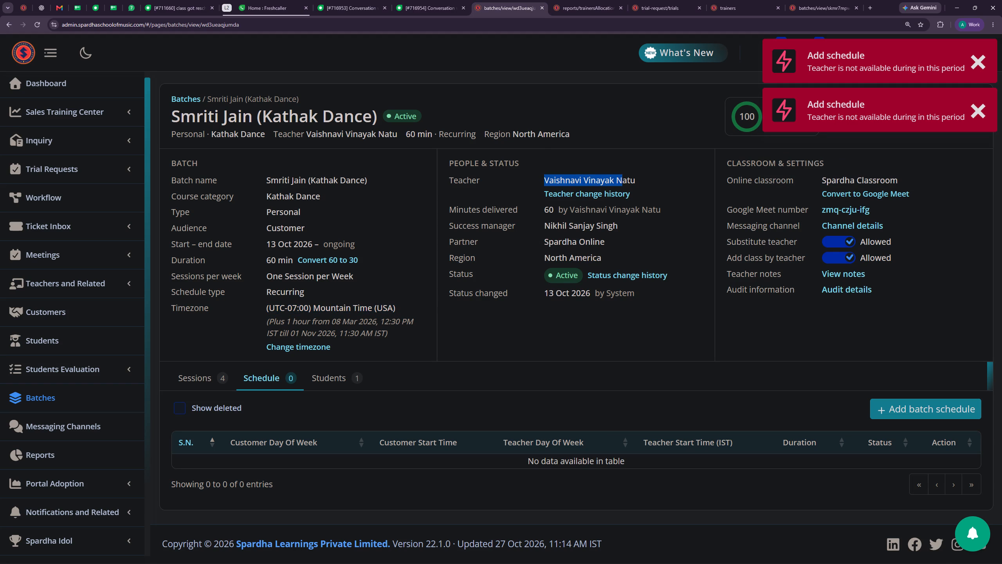
left_click(587, 0)
left_click(236, 189)
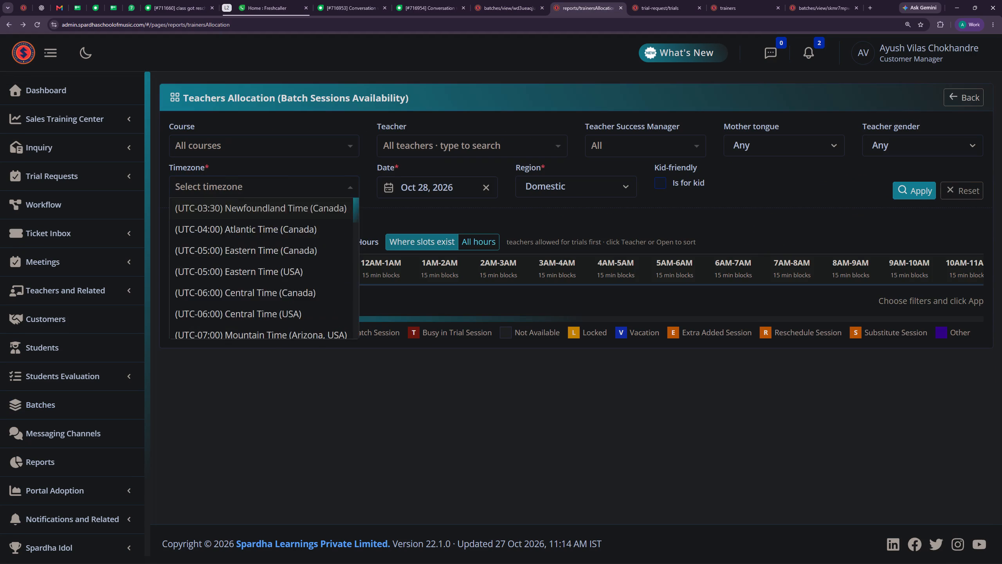
key("ctrl+v")
left_click_drag(291, 182, 156, 182)
left_click(456, 129)
left_click(431, 150)
key("ctrl+v")
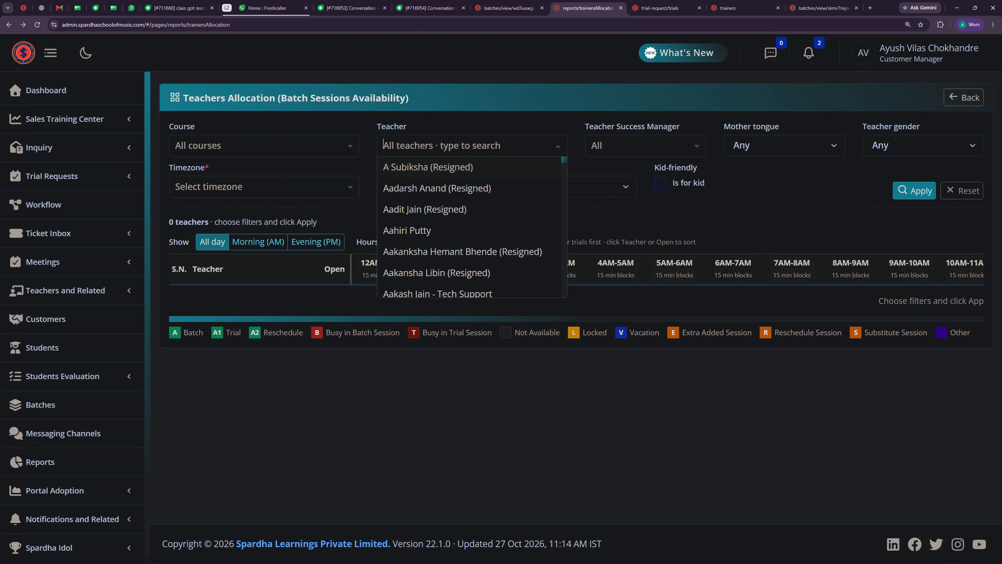
left_click(385, 145)
key("BackSpace")
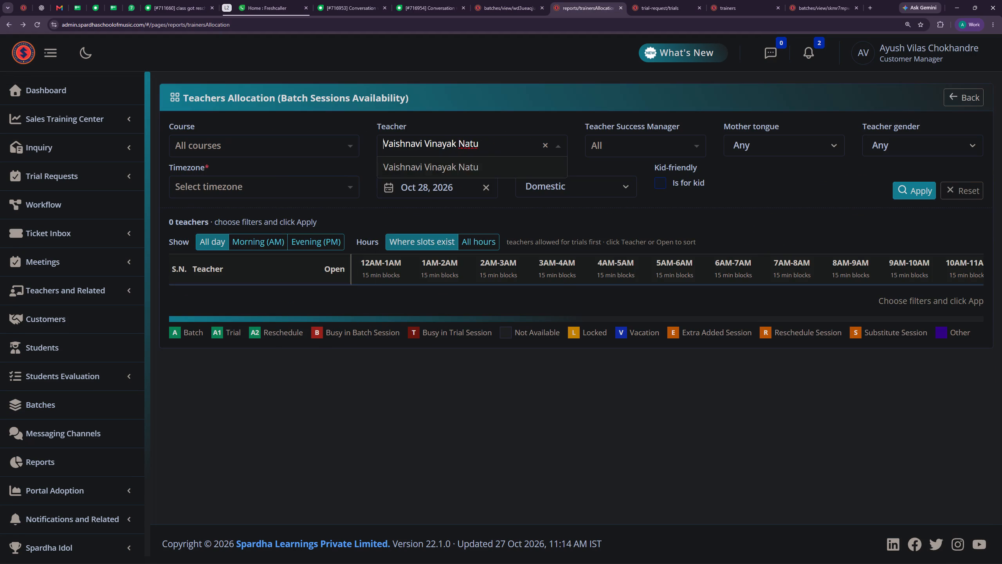
left_click(433, 164)
Set the report's timezone to (UTC-07:00) Mountain Time (USA), copied from the batch details.
left_click(485, 0)
left_click_drag(257, 303, 401, 305)
key("ctrl+c")
left_click(428, 2)
left_click(517, 0)
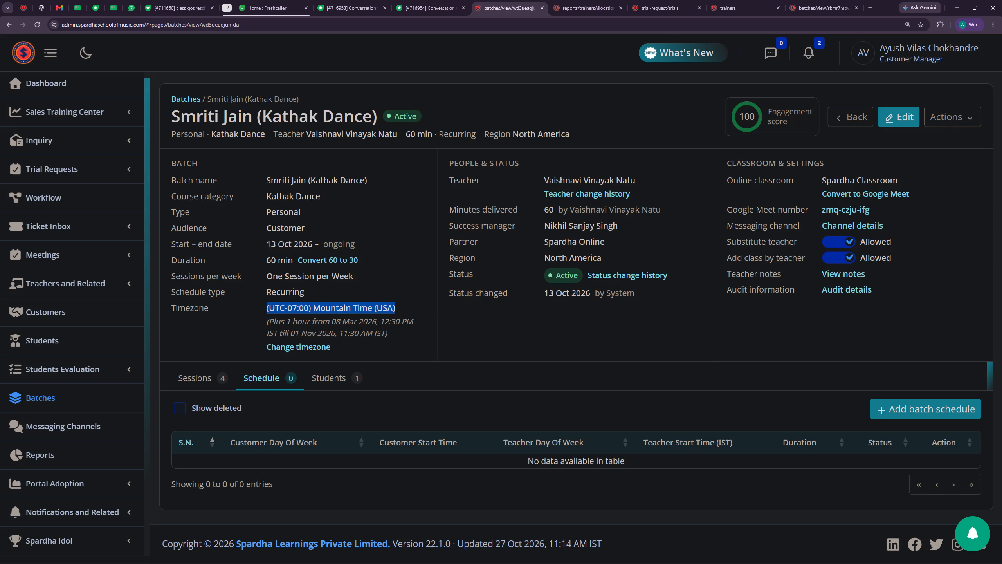
left_click(582, 0)
left_click(291, 190)
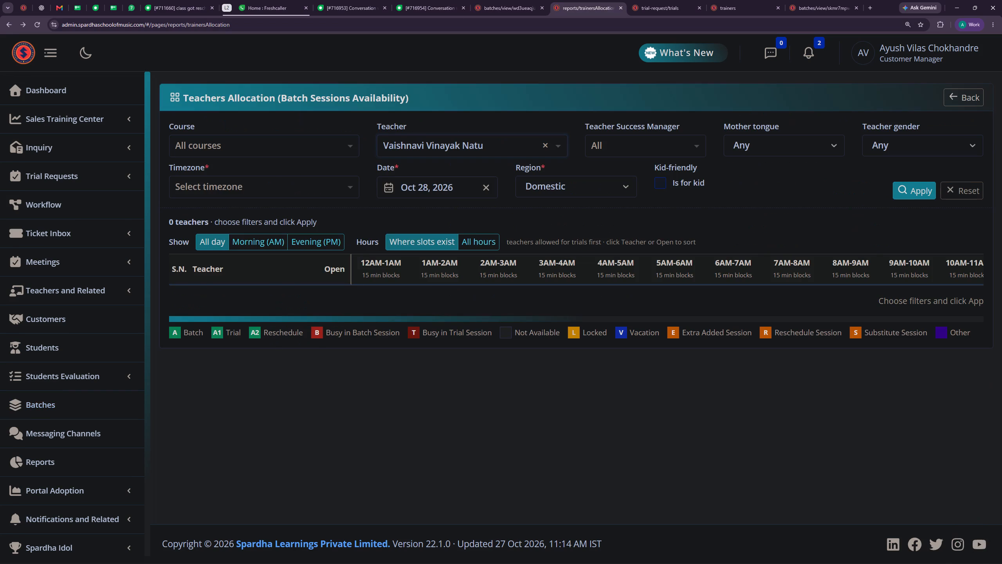
key("ctrl+v")
left_click(179, 185)
key("BackSpace")
key("BackSpace")
left_click(238, 210)
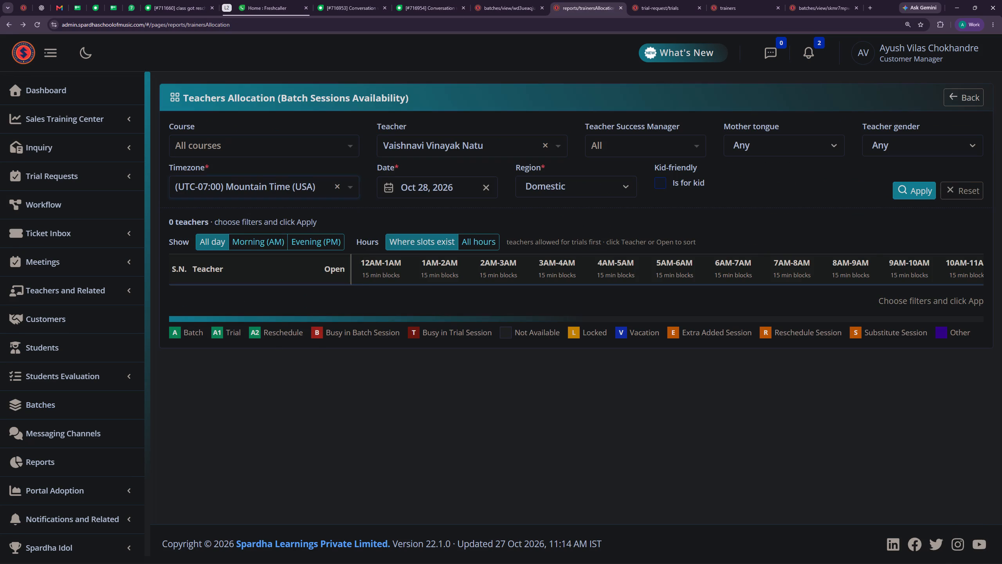
Set the report date to Nov 2, 2026 and the region to North America, and apply the filters.
left_click(442, 192)
left_click(504, 219)
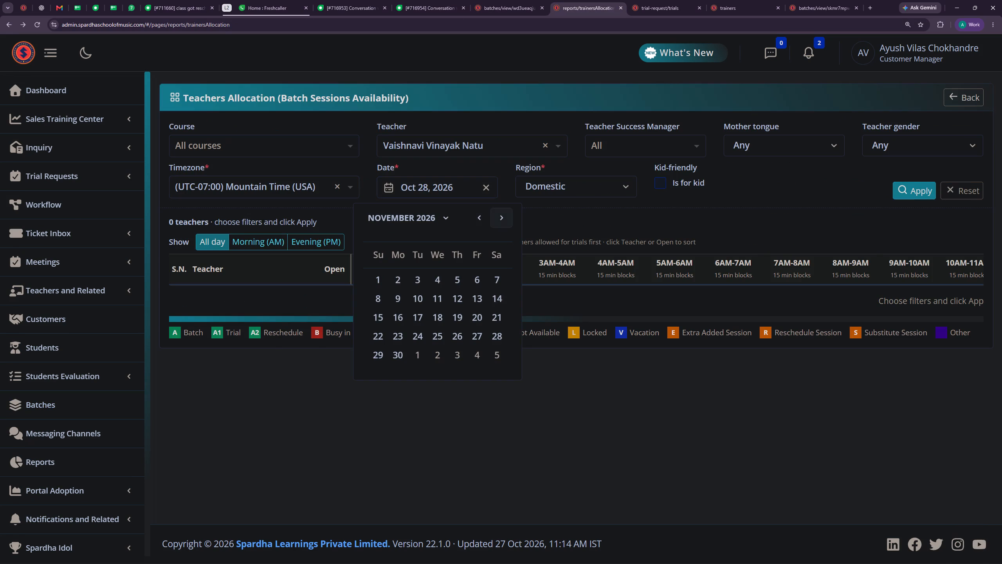
left_click(396, 275)
left_click(549, 189)
left_click(539, 235)
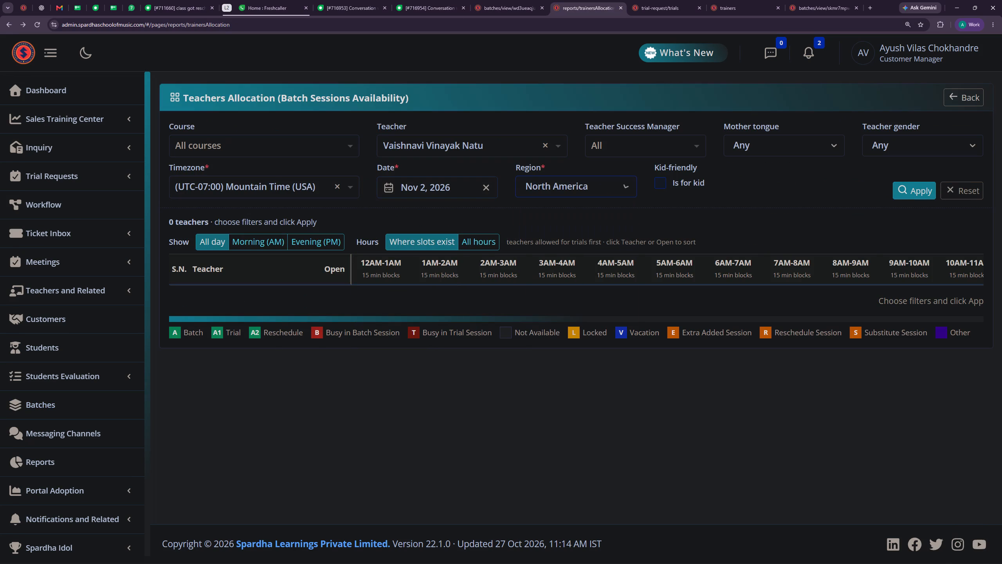
left_click(906, 194)
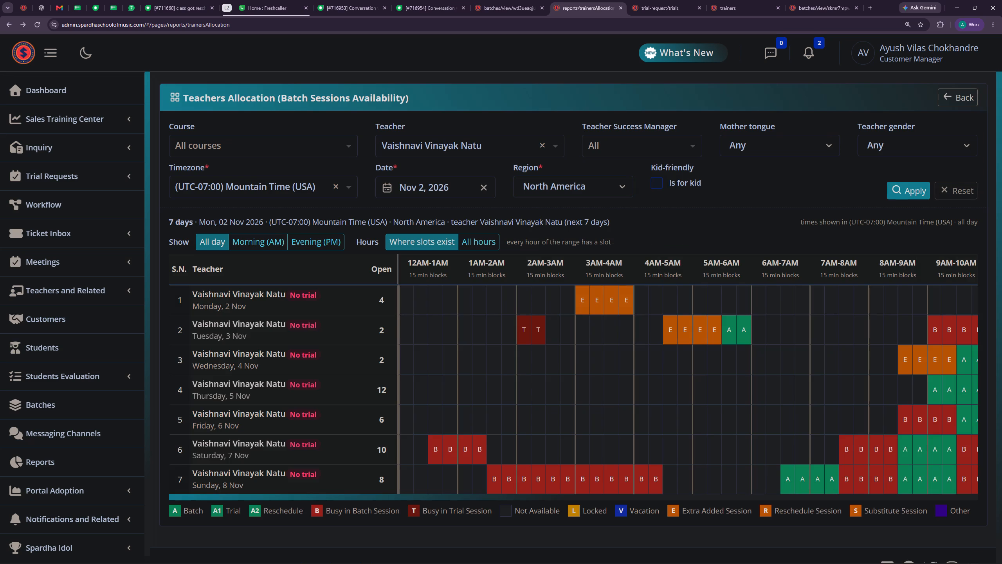
Examine the teacher's Monday, 2 November evening availability in the refreshed report.
left_click_drag(732, 496, 843, 498)
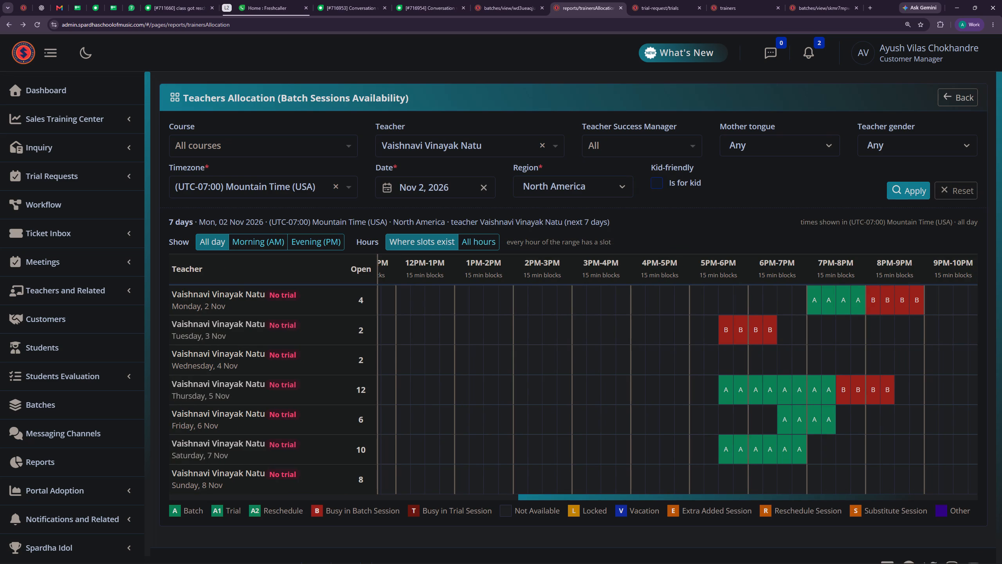
left_click_drag(801, 495, 866, 495)
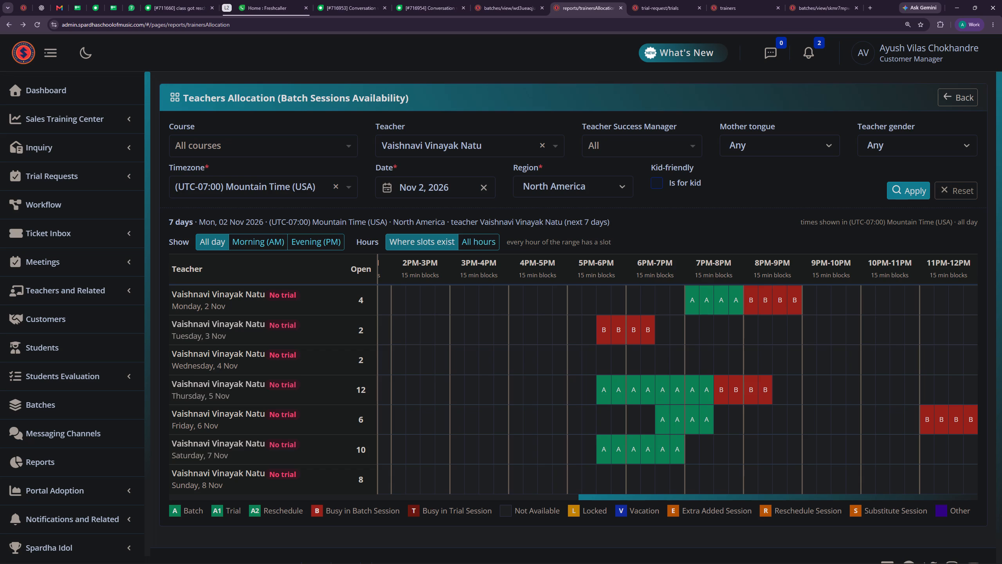
left_click_drag(756, 495, 827, 495)
left_click_drag(775, 496, 842, 496)
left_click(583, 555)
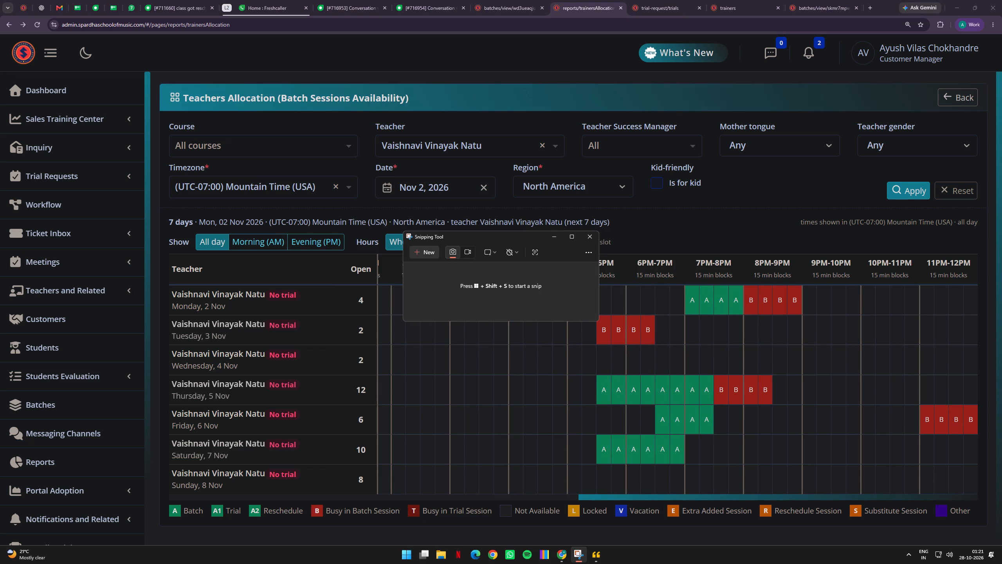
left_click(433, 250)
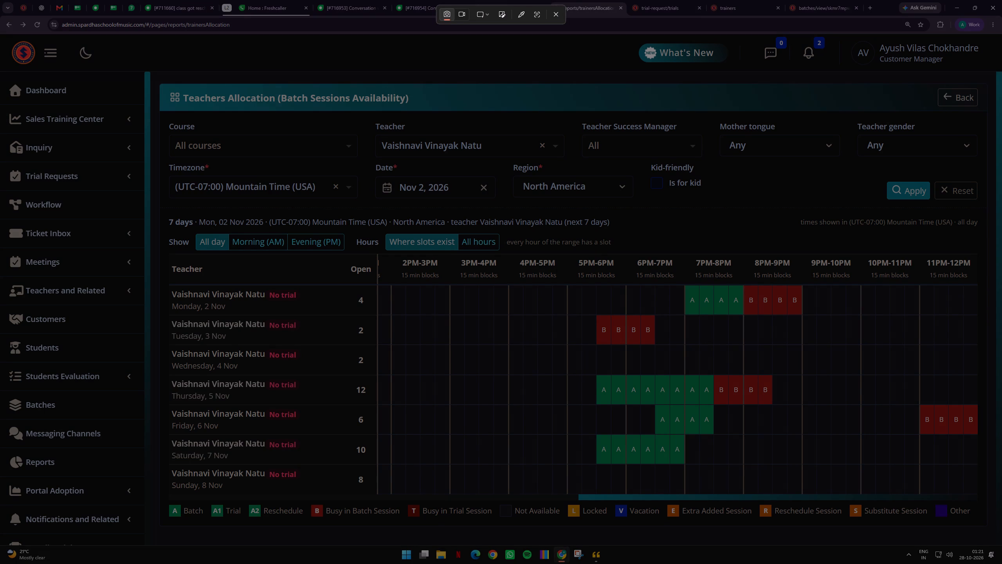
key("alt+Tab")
left_click(422, 0)
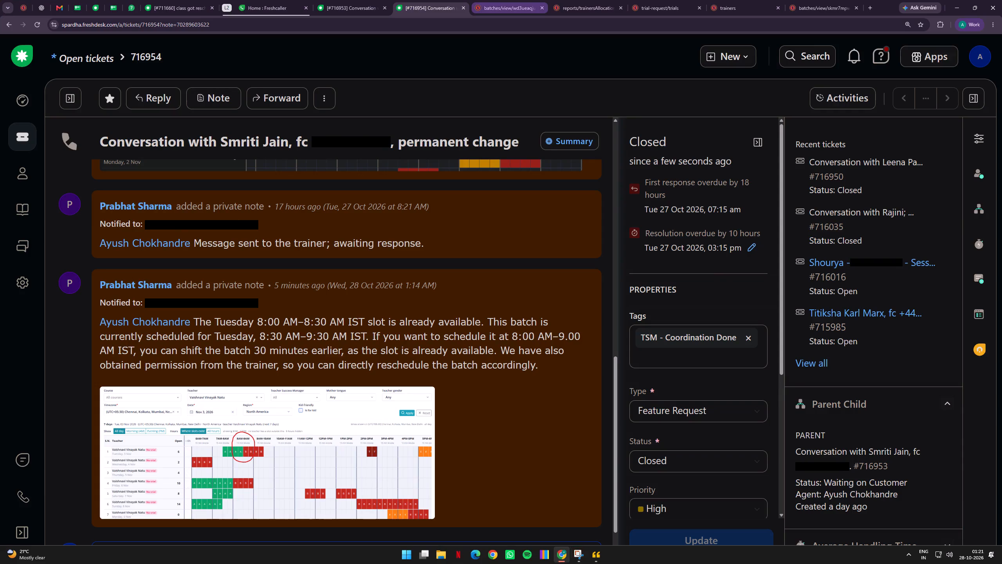
left_click(513, 0)
left_click(460, 0)
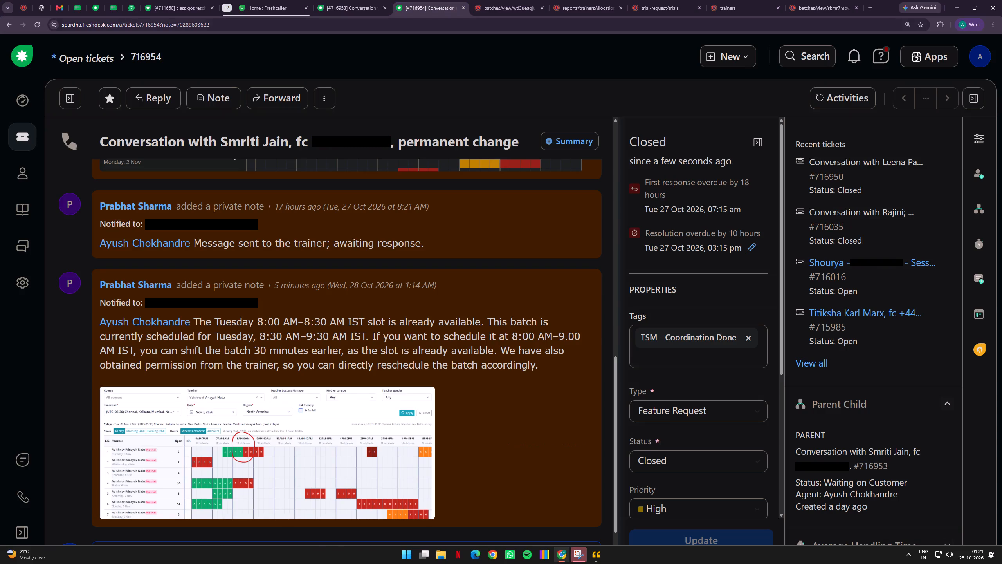
scroll(380, 261, "up", 5)
scroll(410, 311, "up", 6)
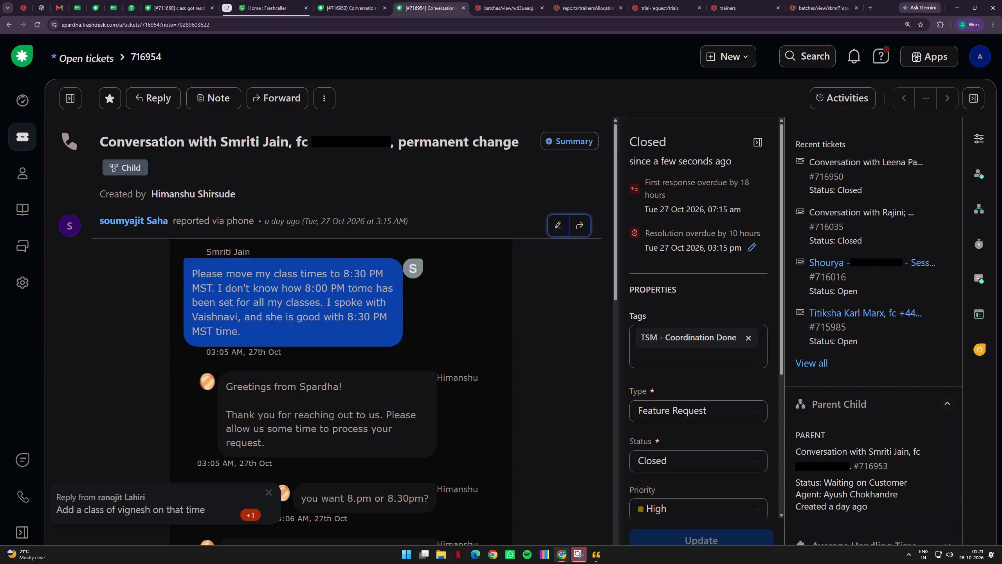
scroll(370, 316, "down", 9)
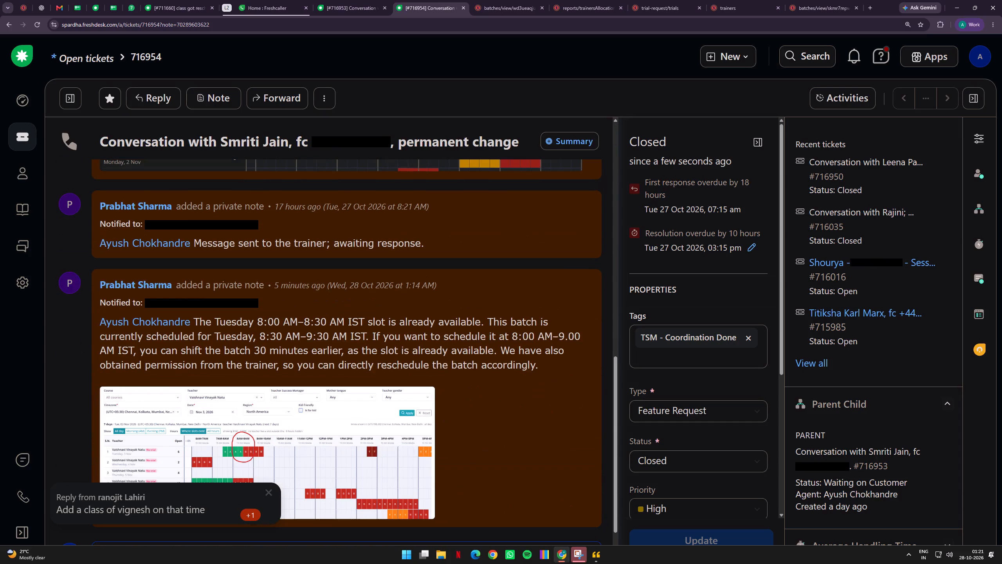
scroll(367, 318, "up", 2)
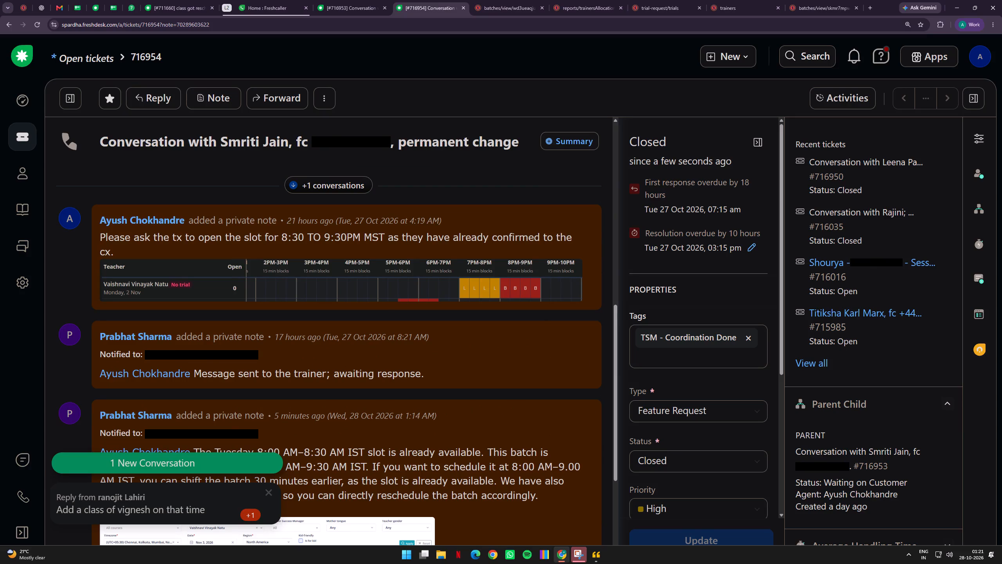
scroll(366, 317, "down", 1)
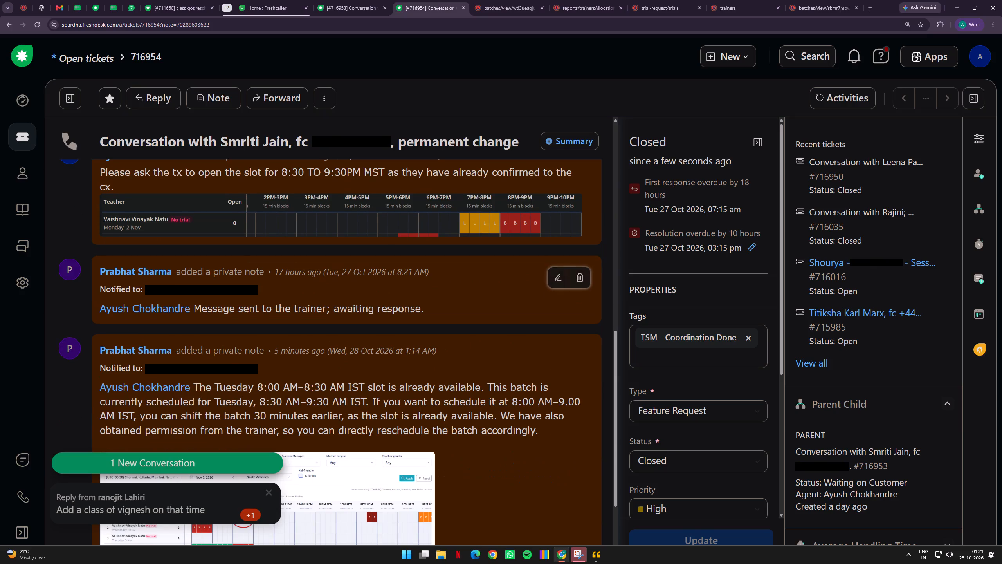
scroll(387, 329, "down", 2)
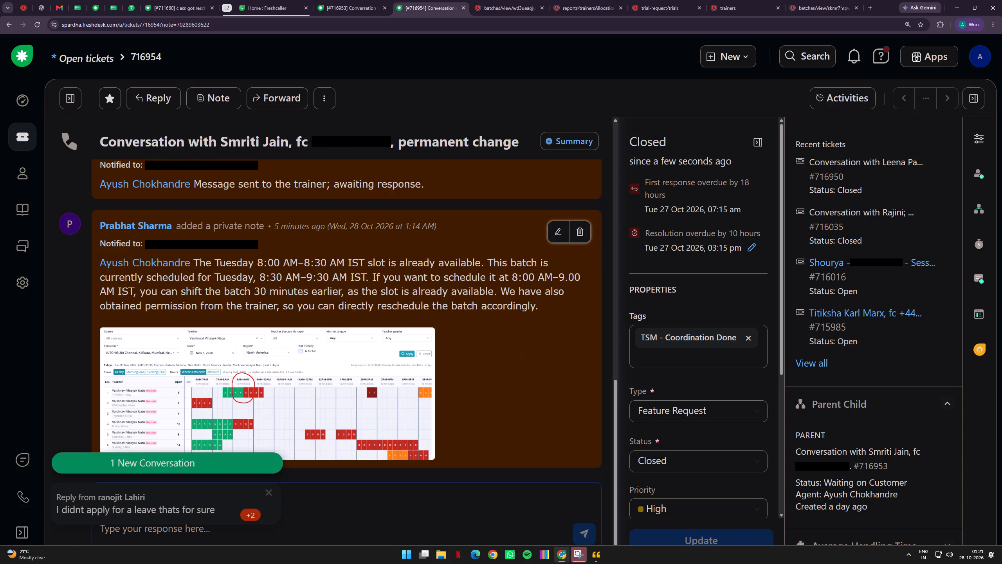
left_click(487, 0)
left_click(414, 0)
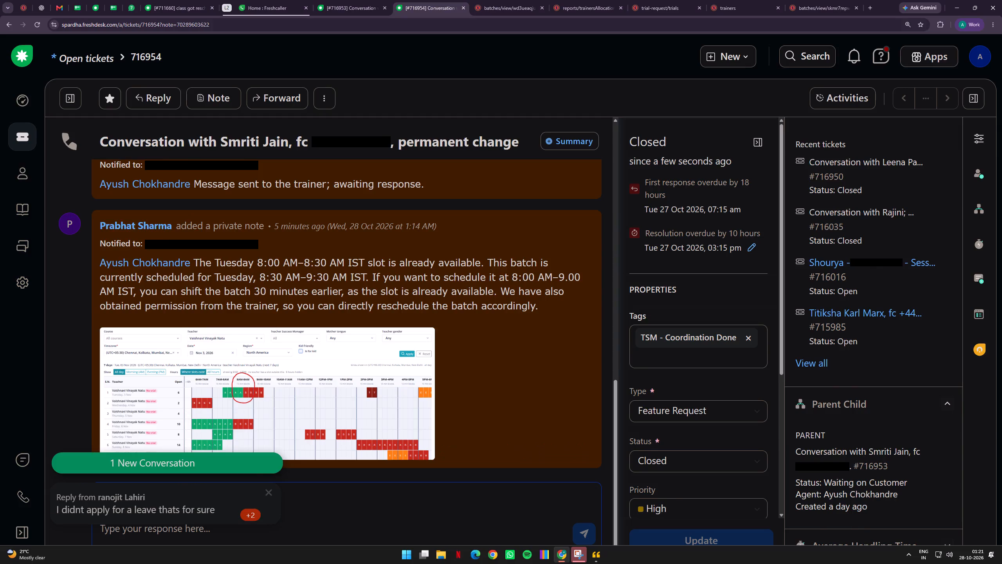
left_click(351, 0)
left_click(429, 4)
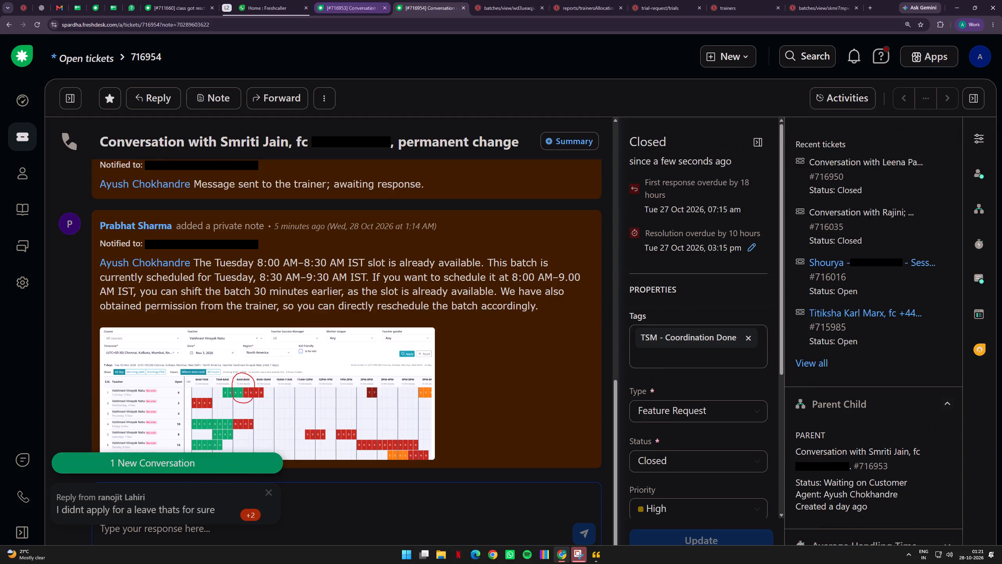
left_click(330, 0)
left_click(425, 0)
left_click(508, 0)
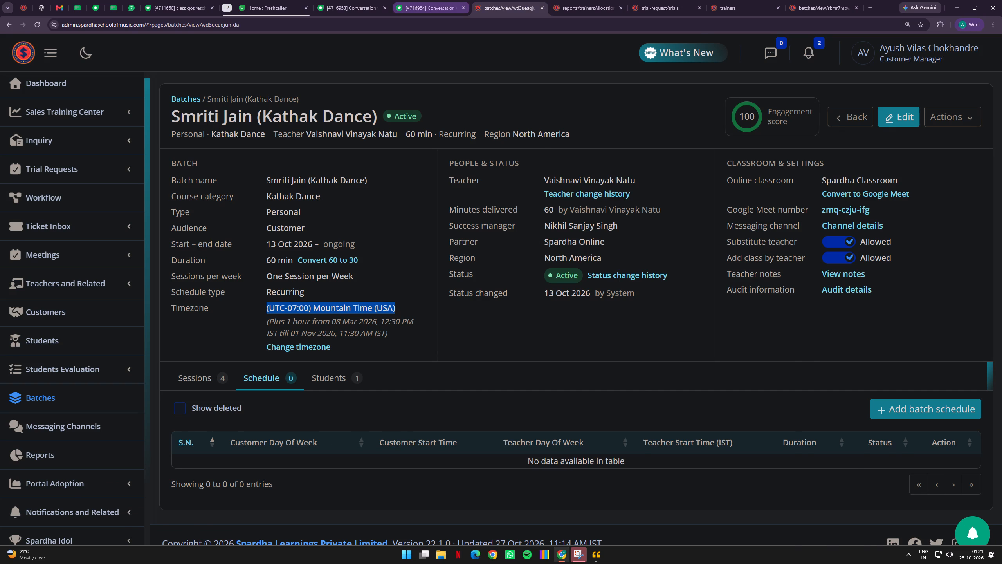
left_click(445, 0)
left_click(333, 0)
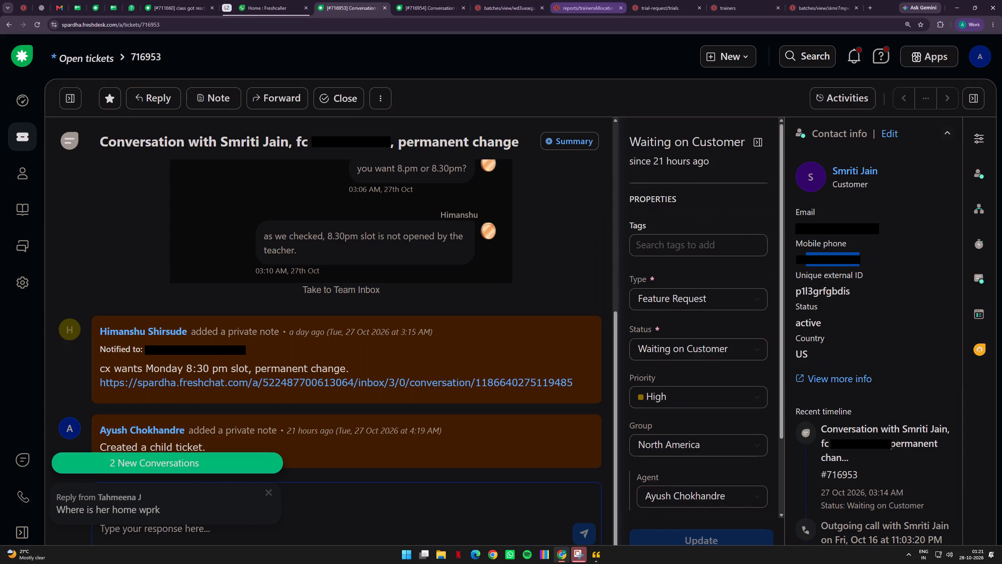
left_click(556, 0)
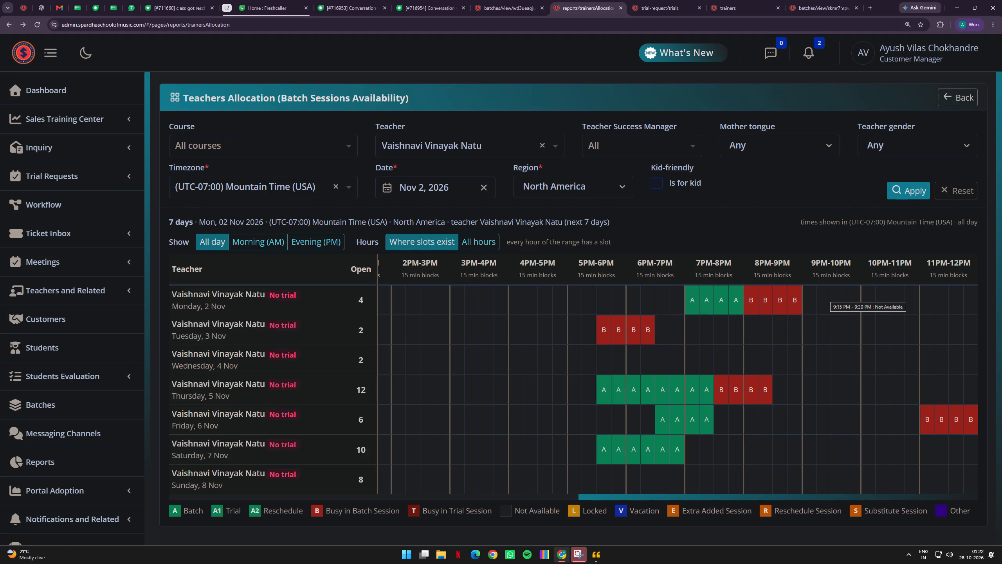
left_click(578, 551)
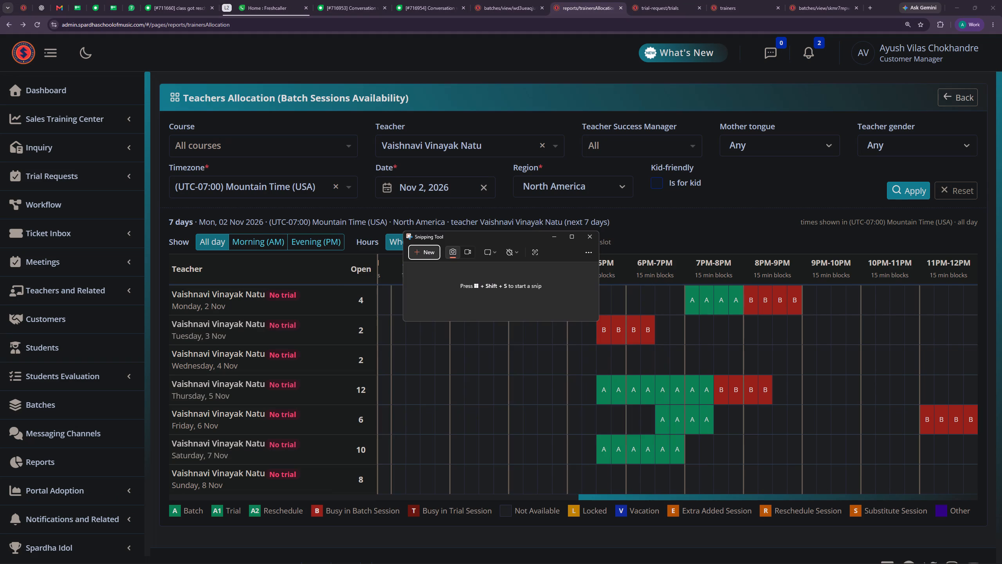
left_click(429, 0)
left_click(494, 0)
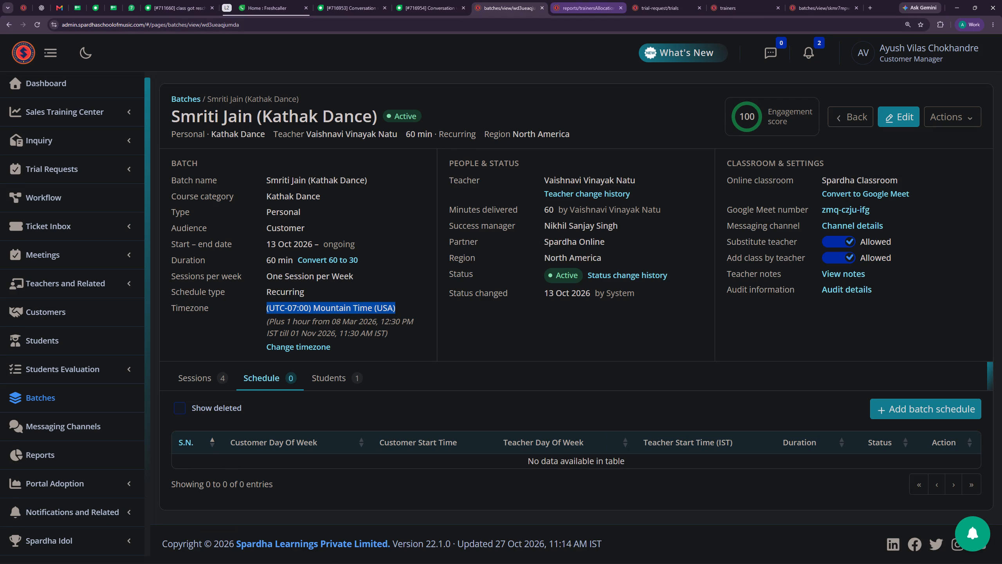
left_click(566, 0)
Generate sessions for the Kathak Dance batch, answering Yes to the question whether the batch's schedule has been updated.
left_click(499, 0)
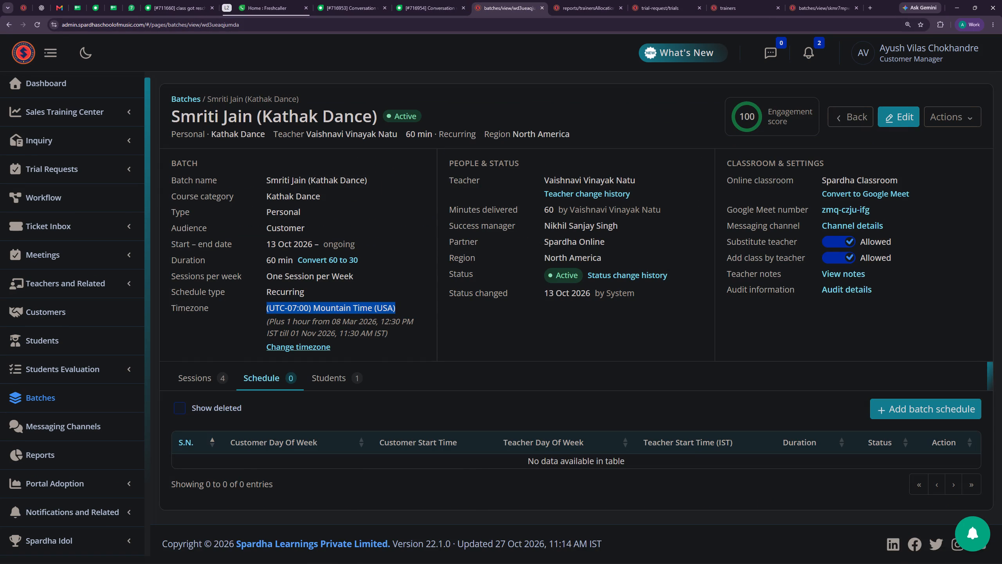
left_click(200, 381)
left_click(192, 412)
scroll(357, 416, "down", 2)
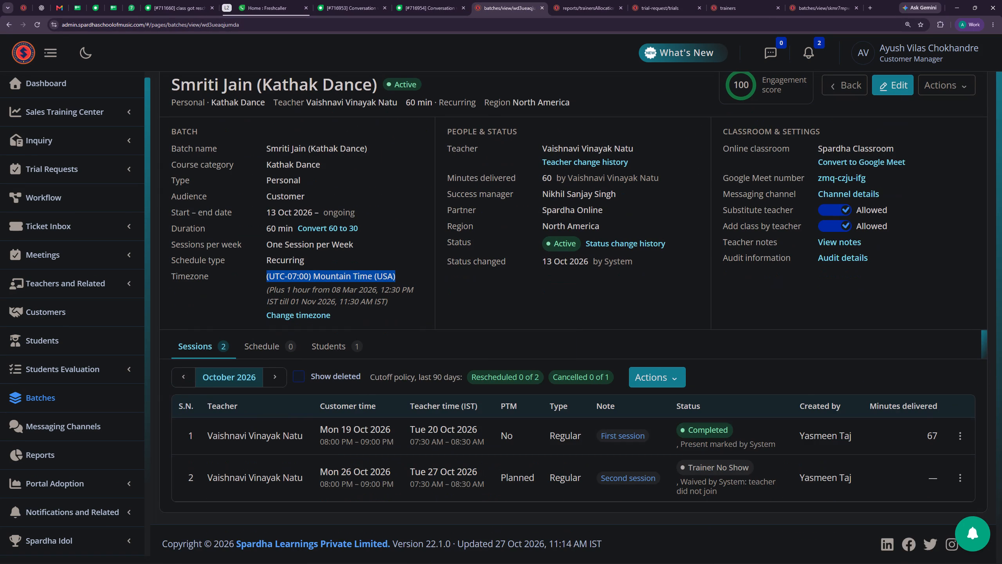
scroll(365, 417, "down", 3)
left_click(652, 384)
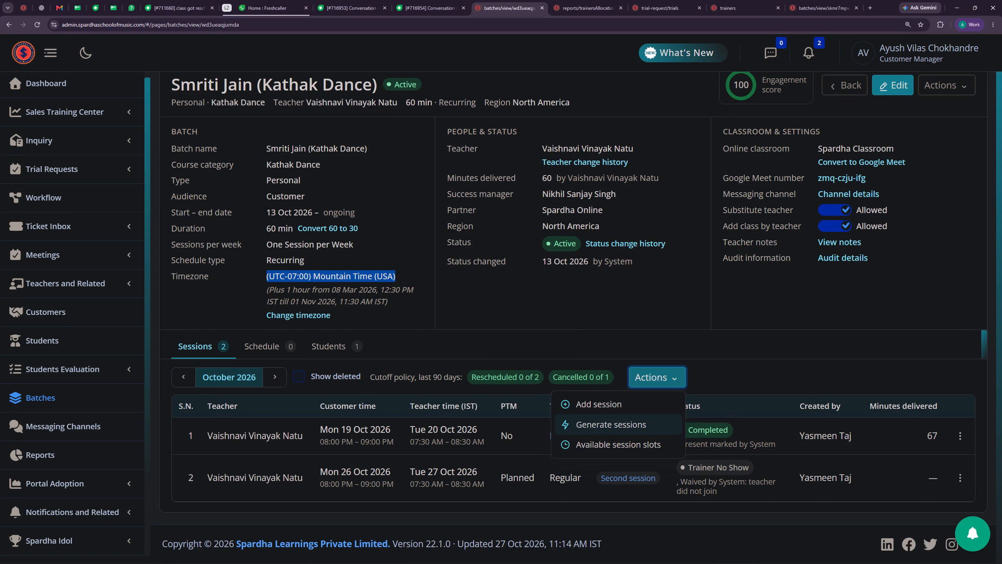
left_click(635, 430)
left_click(599, 334)
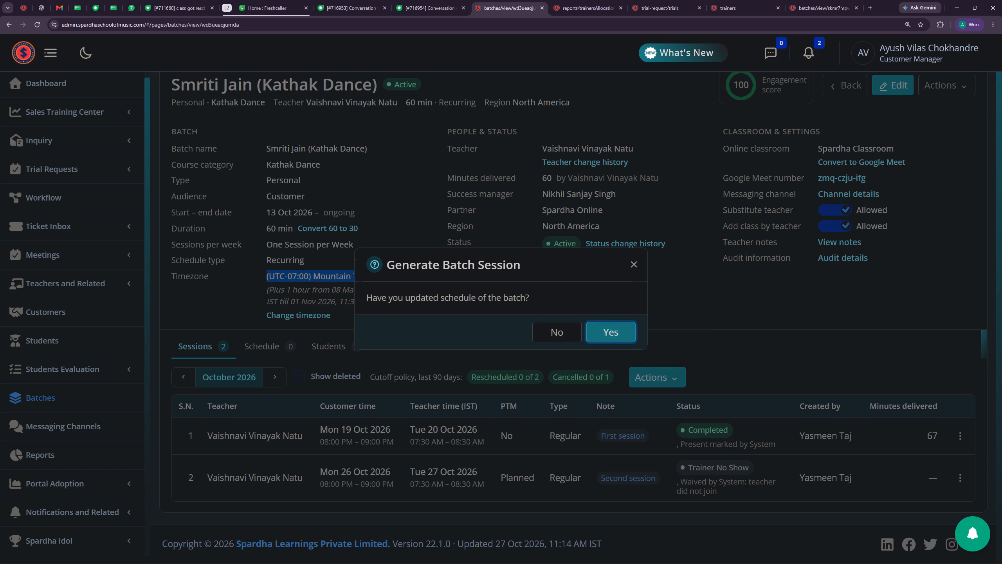
left_click(606, 342)
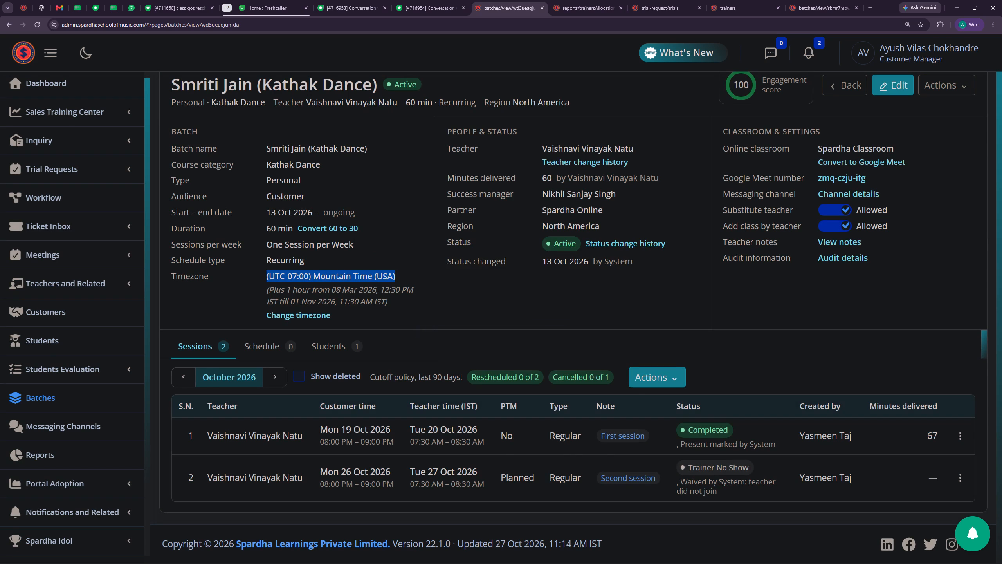
left_click(272, 380)
left_click(181, 392)
Check the teacher's availability in the allocation report for the week starting Nov 9, 2026.
left_click(440, 0)
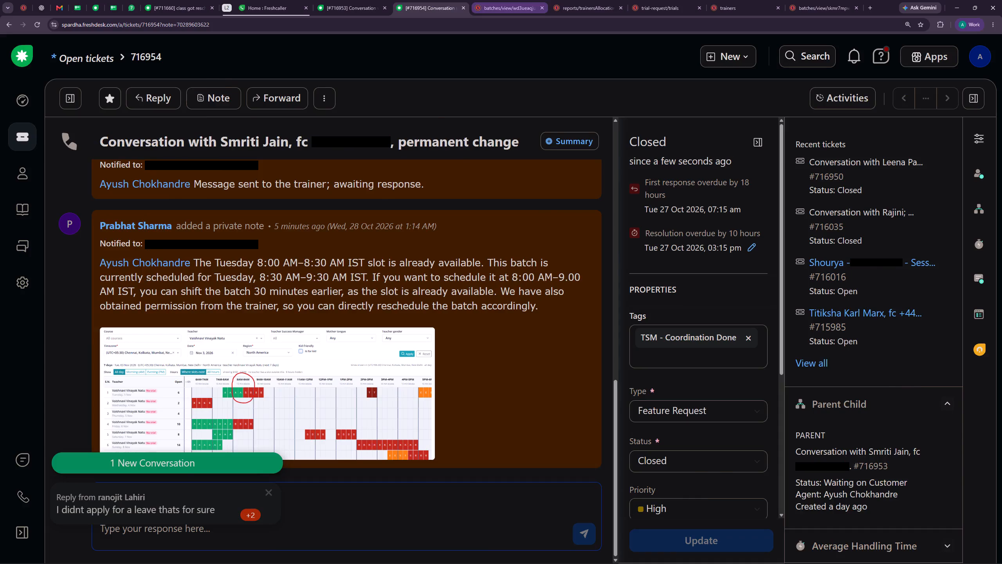
left_click(509, 3)
left_click(594, 1)
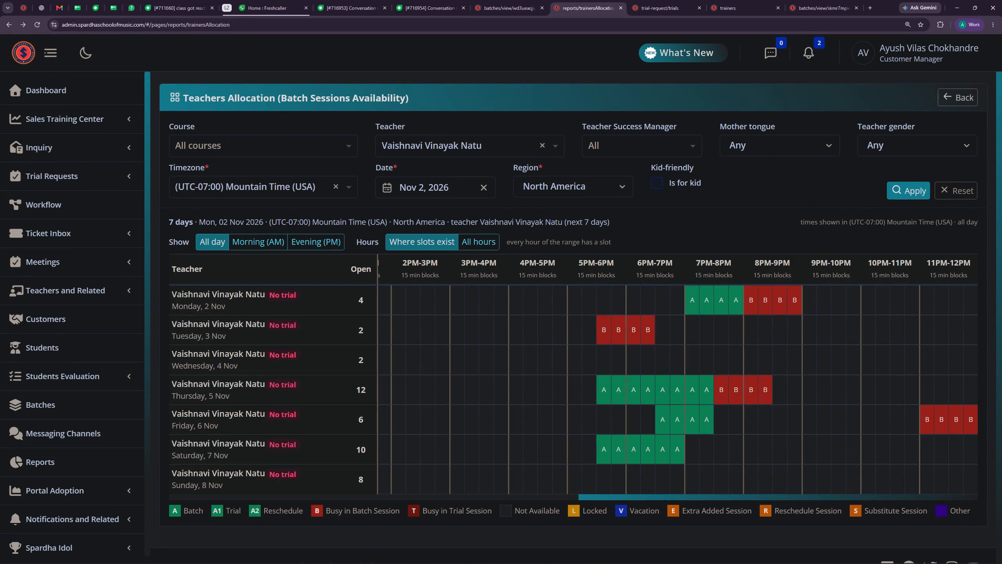
left_click(433, 188)
left_click(396, 298)
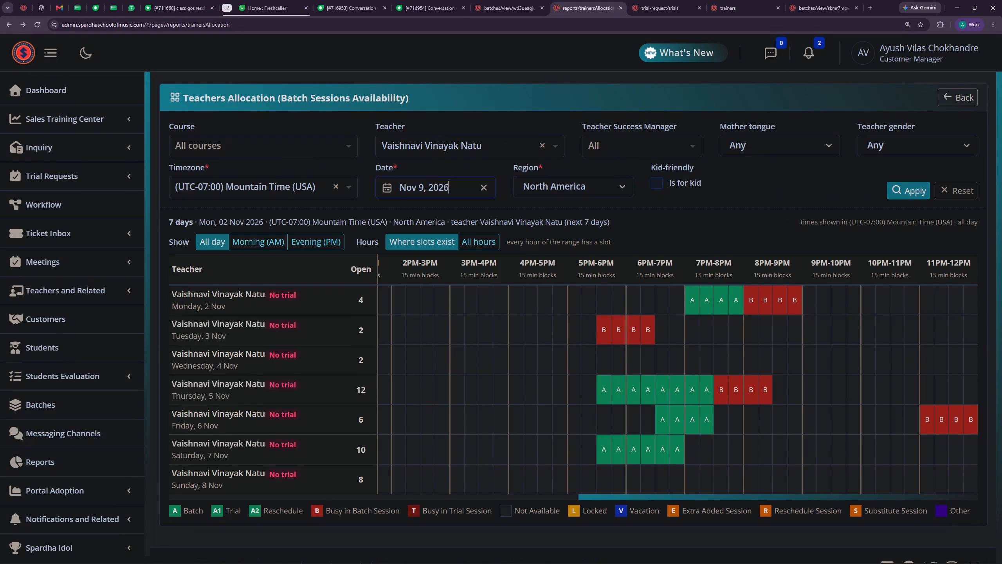
left_click(904, 191)
Set the allocation report's date to Nov 2, 2026 and apply the filters.
left_click(438, 192)
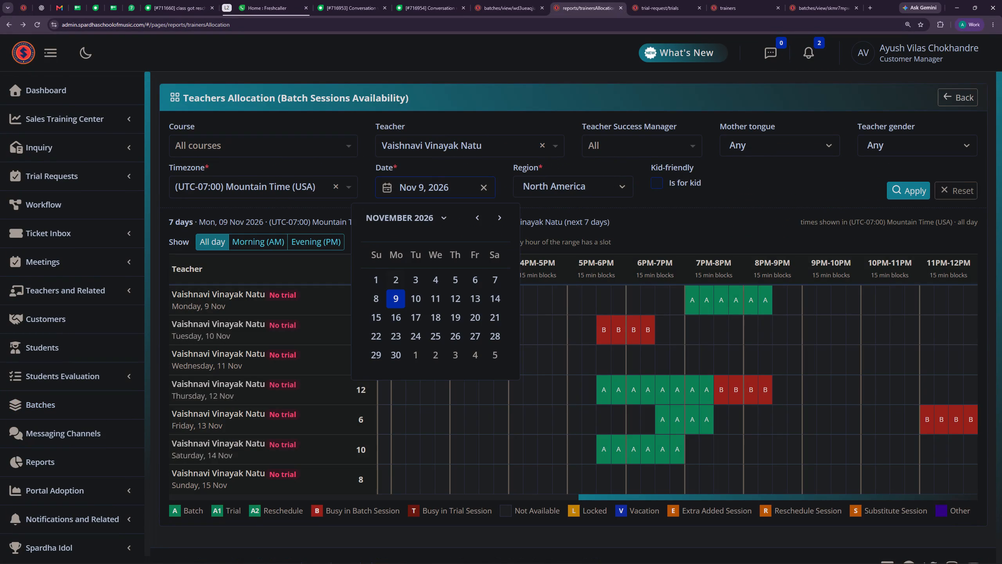
left_click(399, 280)
left_click(908, 200)
left_click(914, 193)
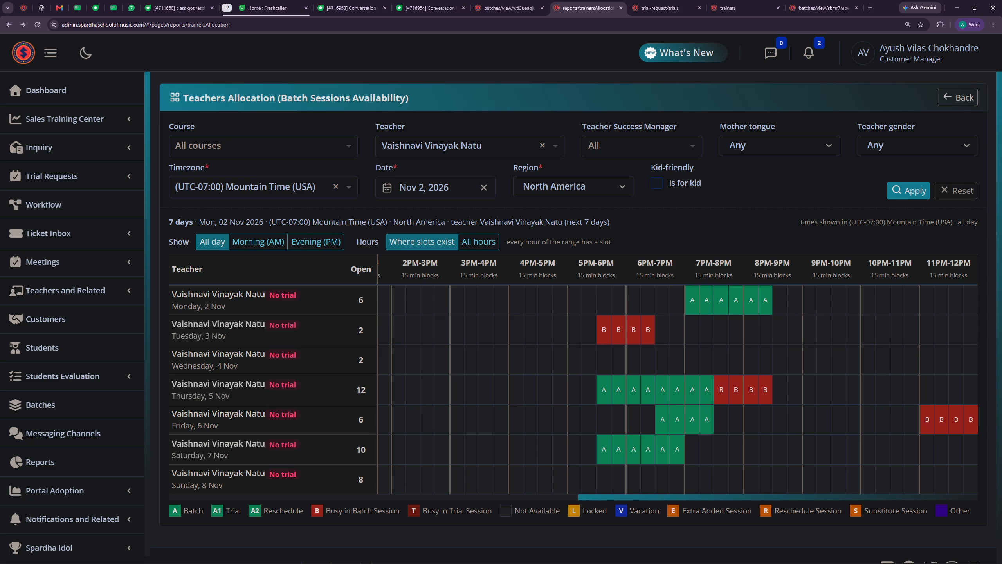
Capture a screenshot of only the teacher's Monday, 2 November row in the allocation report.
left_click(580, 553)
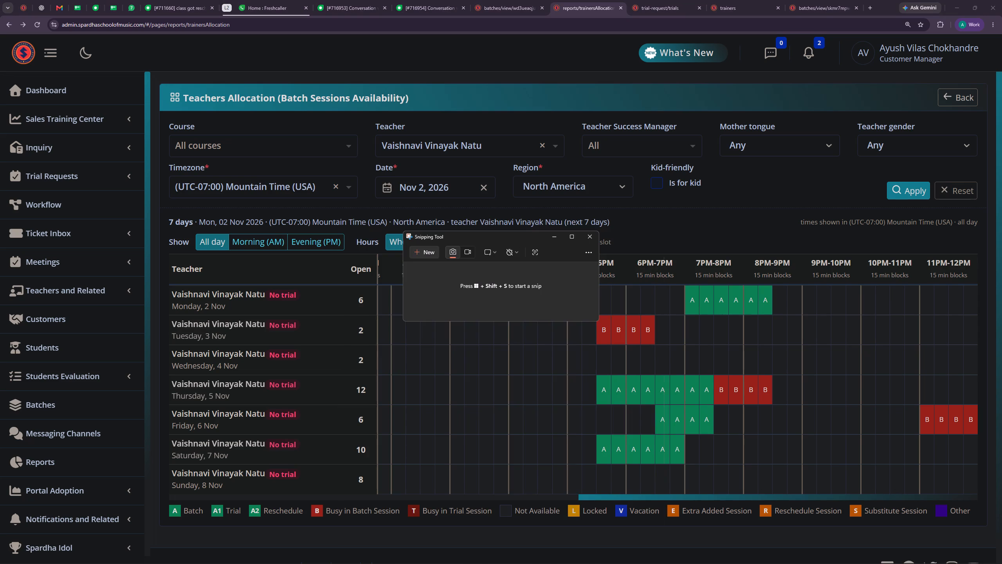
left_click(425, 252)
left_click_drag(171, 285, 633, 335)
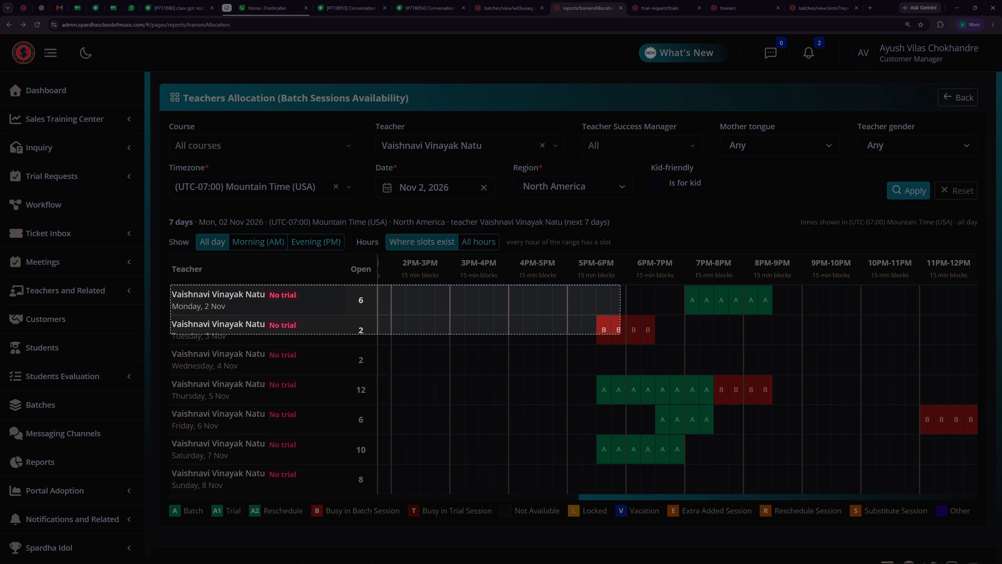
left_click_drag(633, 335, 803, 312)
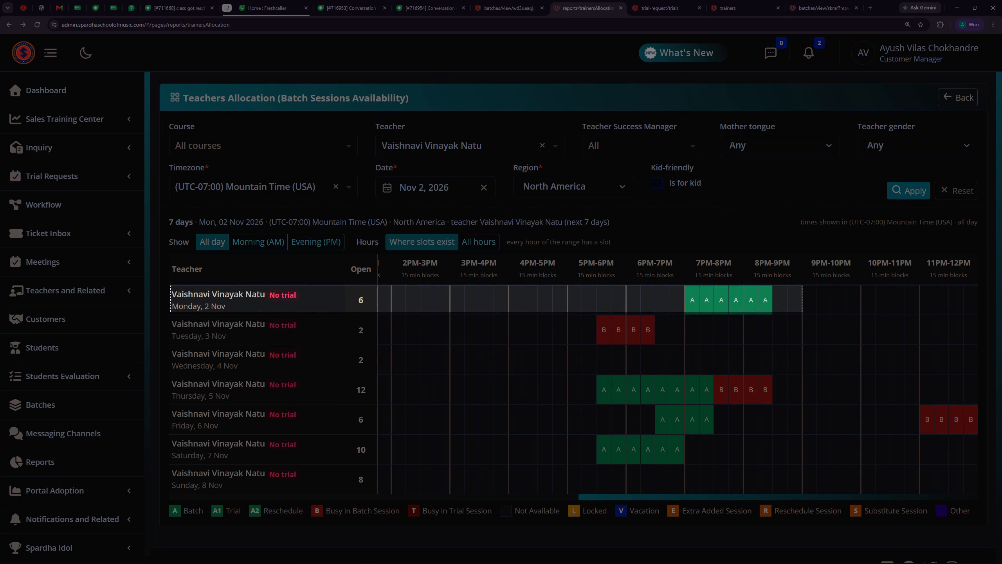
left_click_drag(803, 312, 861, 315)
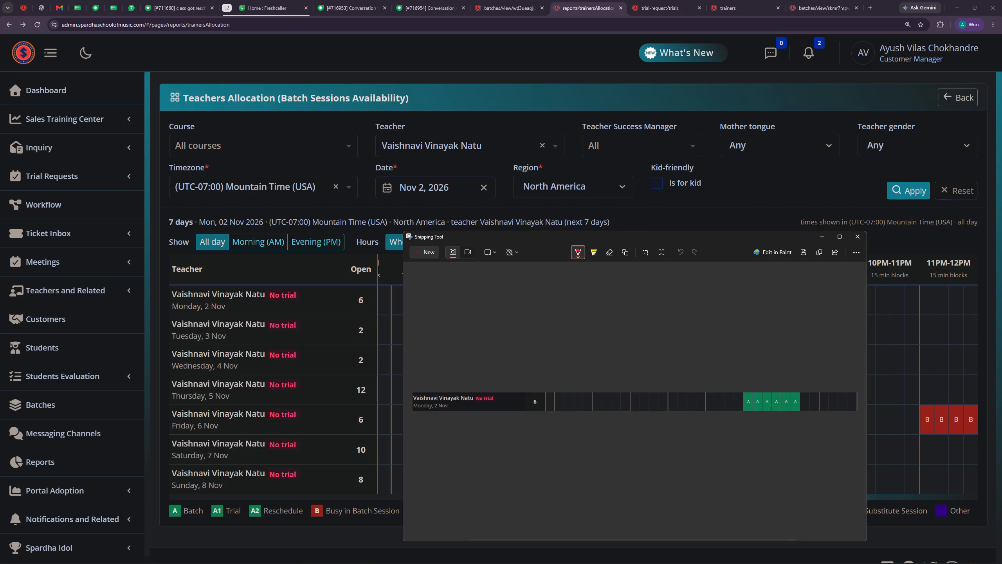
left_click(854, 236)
Capture a screenshot of the teacher's Monday, 2 November row together with the hour headings, extending just past 9 PM.
left_click(573, 556)
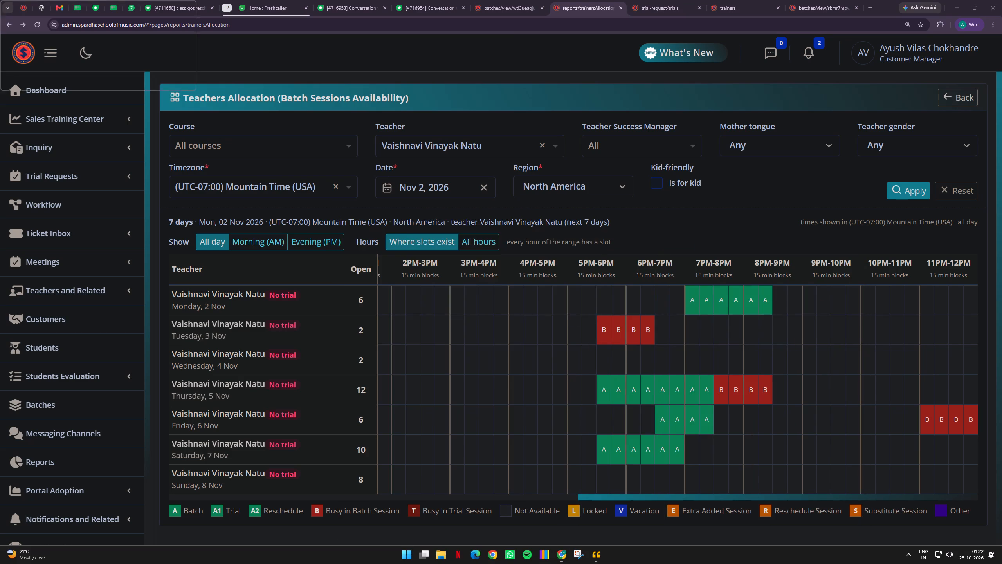
left_click(429, 248)
left_click_drag(166, 251, 810, 340)
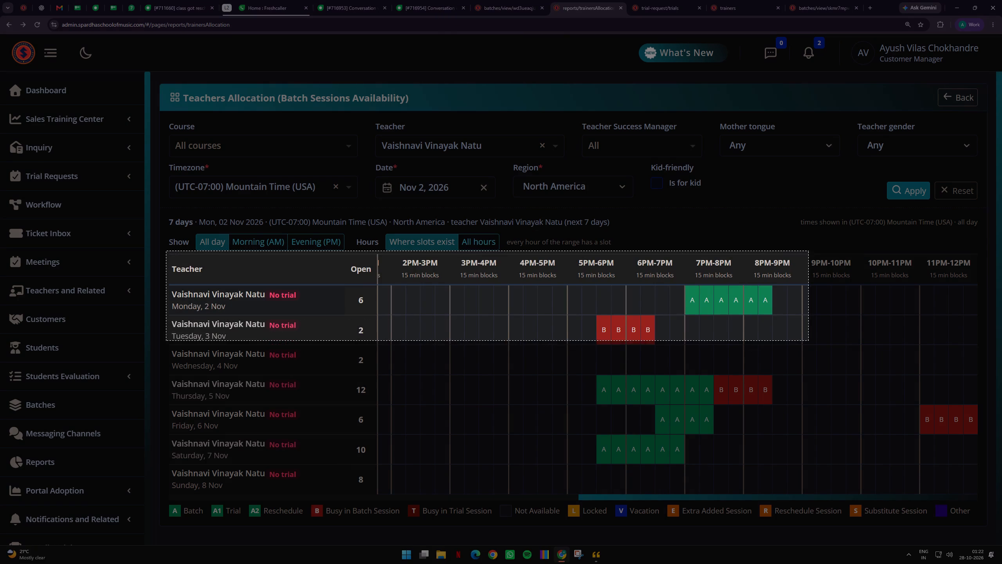
left_click_drag(810, 340, 809, 322)
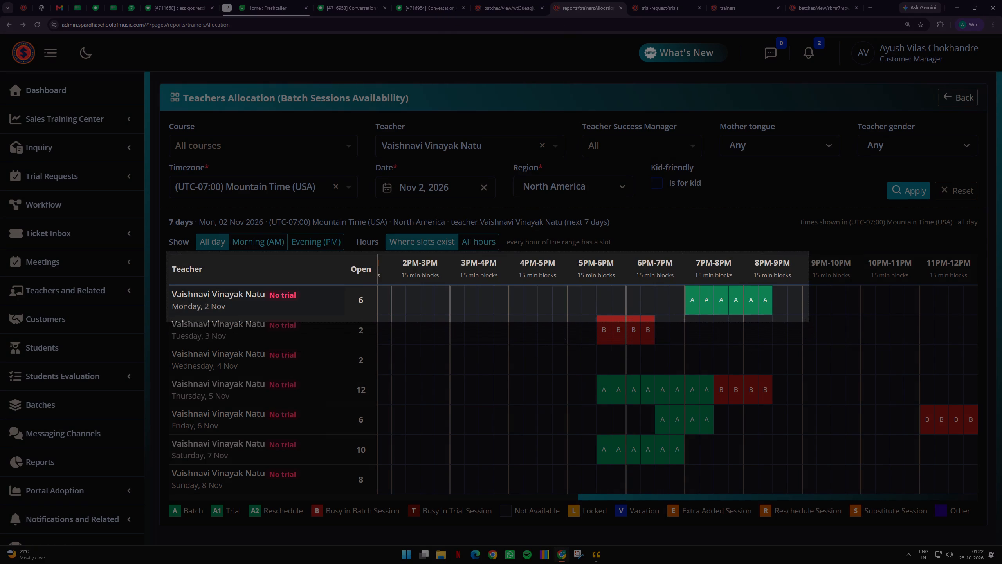
left_click_drag(809, 322, 808, 317)
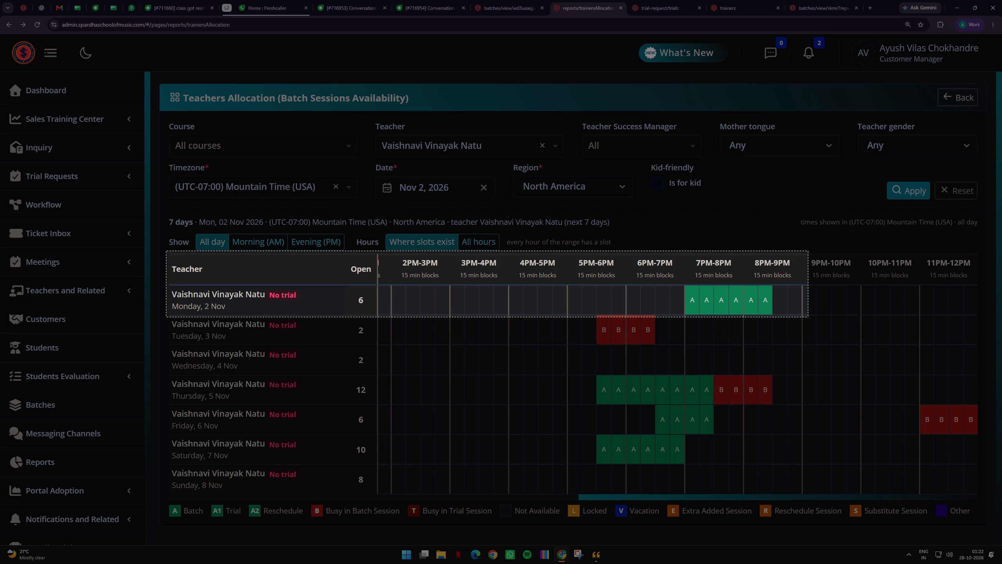
left_click_drag(808, 317, 836, 318)
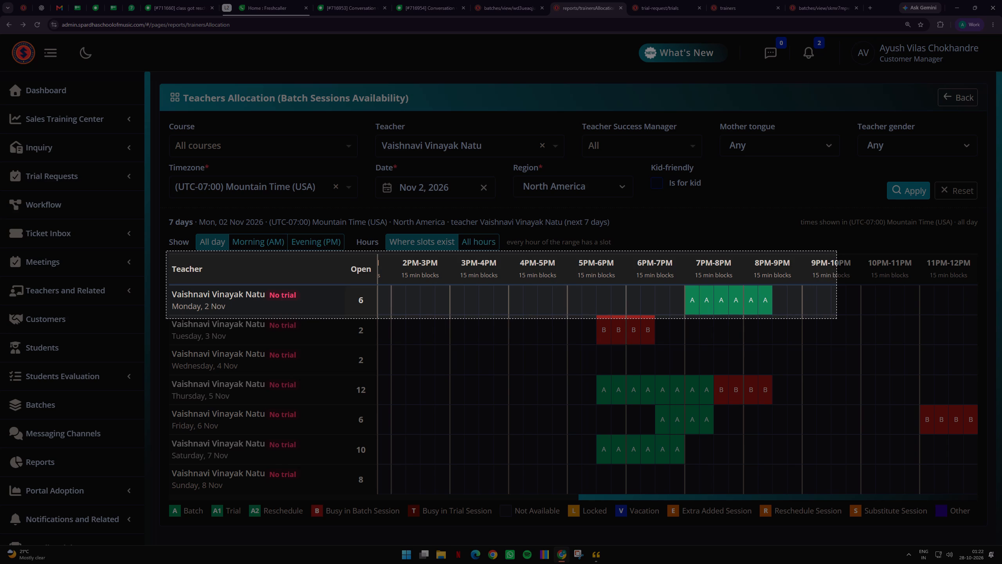
left_click_drag(836, 318, 835, 318)
left_click(818, 248)
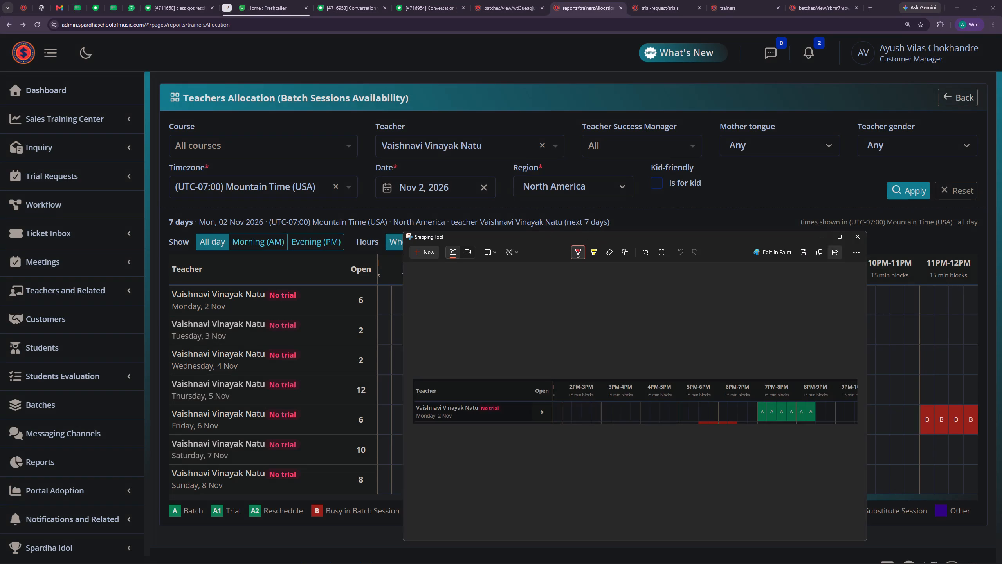
left_click(860, 233)
Start a private note on ticket 716954 and paste in the screenshot of the teacher's Monday, 2 November row.
left_click(436, 0)
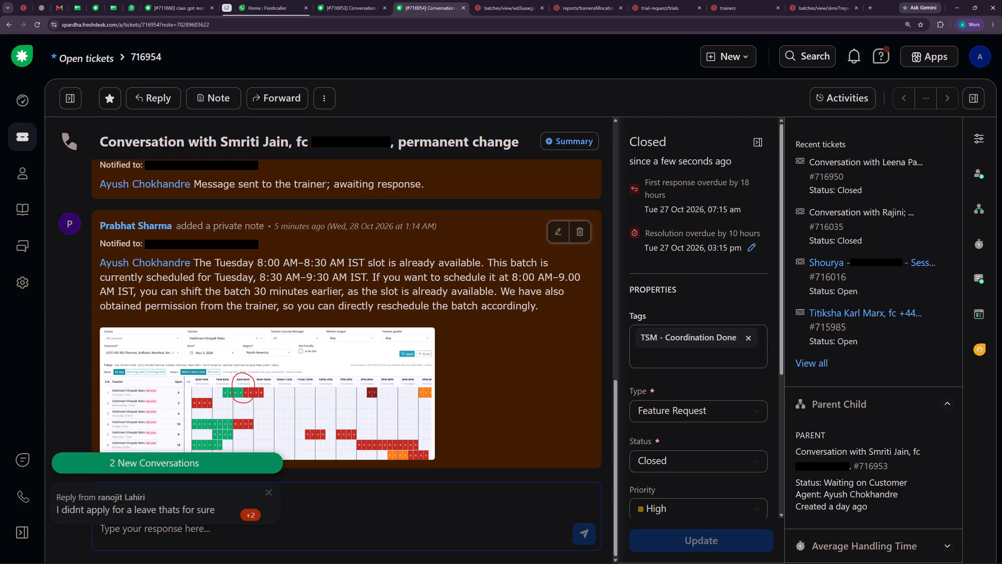
left_click(272, 497)
left_click(194, 499)
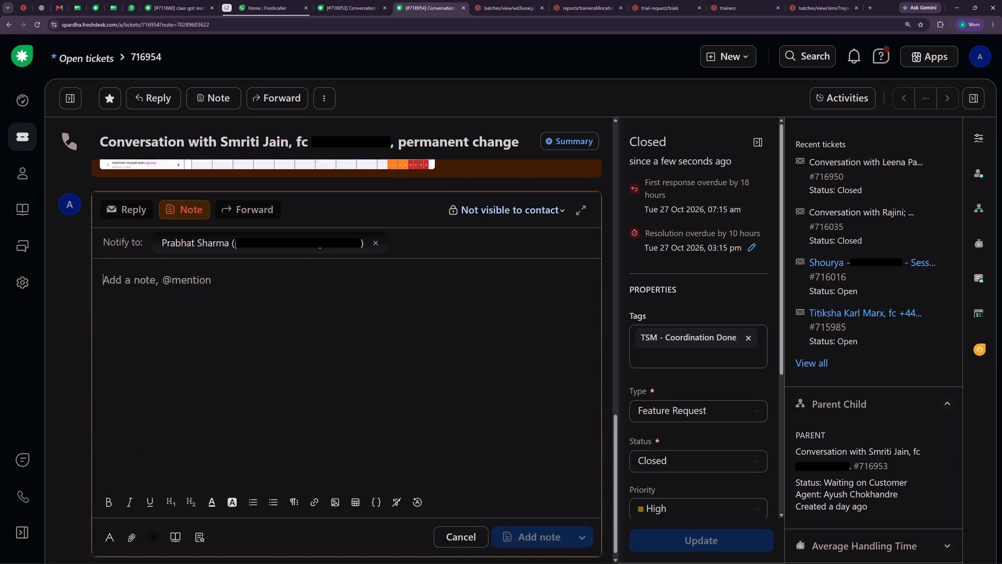
key("ctrl+v")
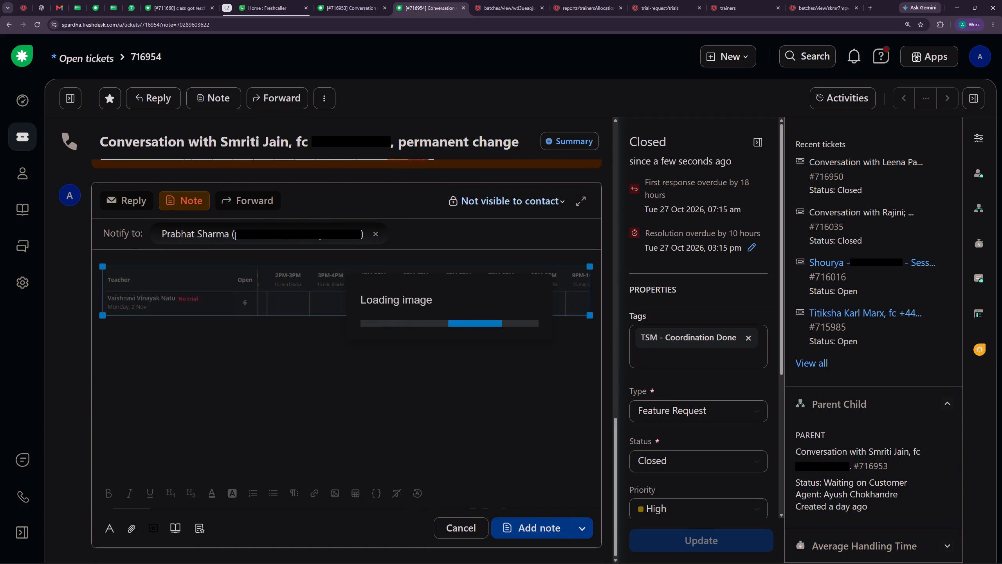
scroll(315, 356, "up", 5)
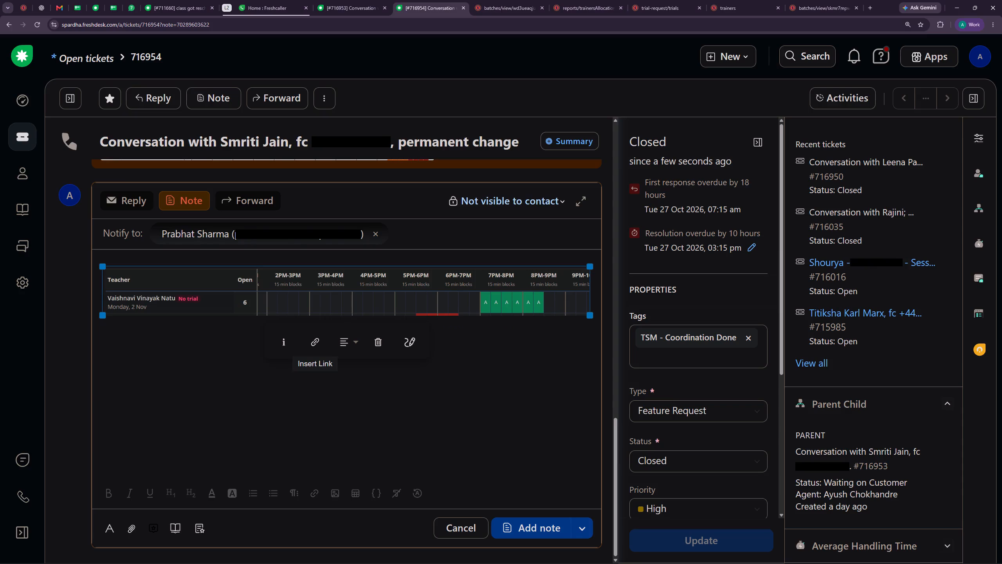
scroll(321, 336, "up", 2)
scroll(531, 287, "up", 9)
scroll(471, 294, "up", 5)
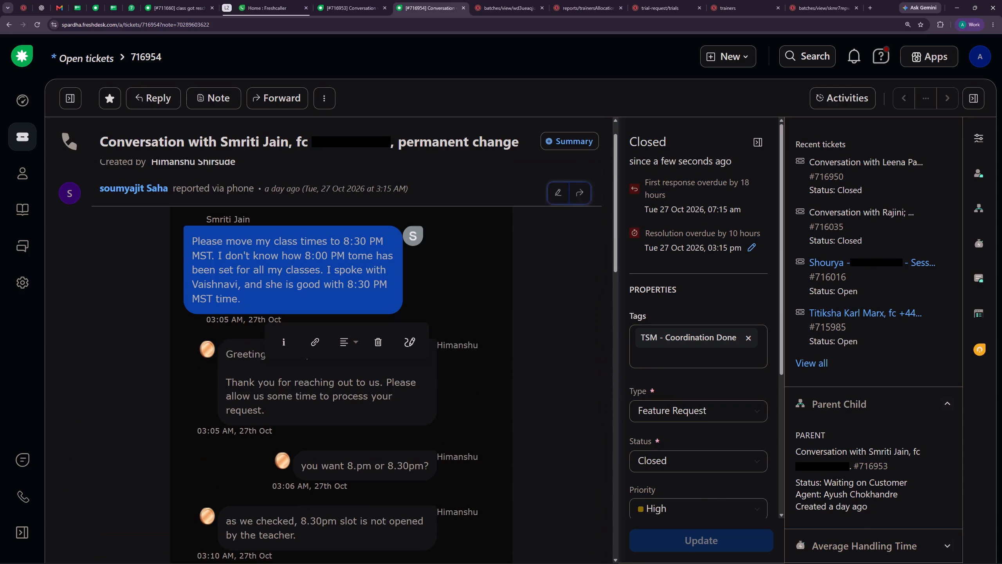
left_click(360, 2)
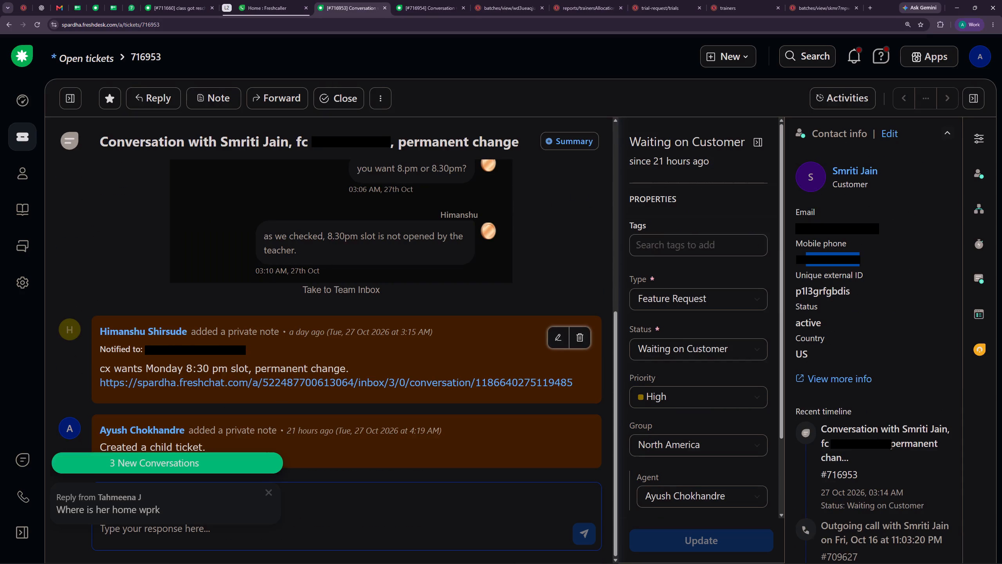
left_click(421, 0)
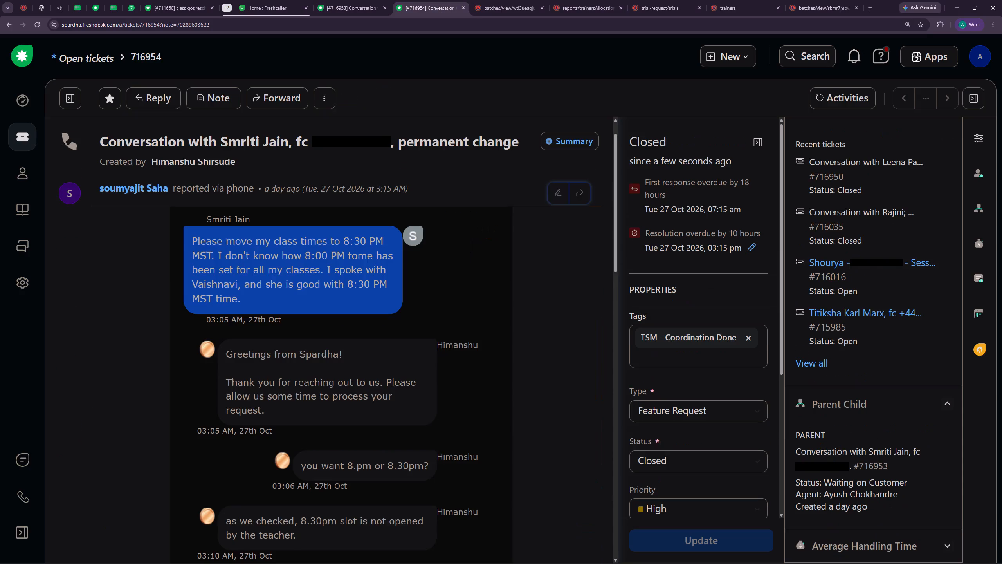
scroll(395, 265, "down", 6)
scroll(439, 309, "down", 11)
left_click(173, 366)
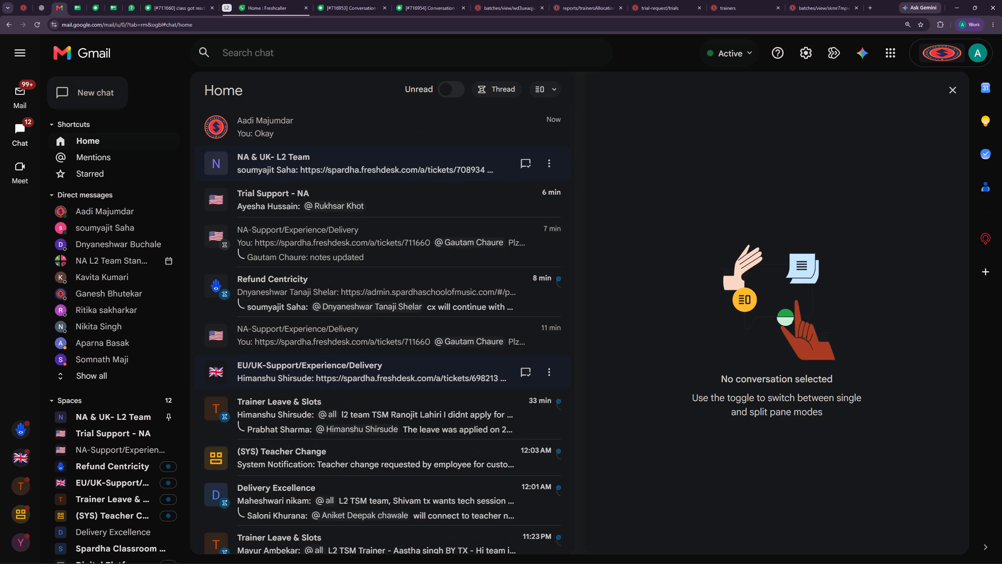
Try to add a weekly Monday 08:30 PM schedule to the customer's Kathak Dance batch in the admin portal.
left_click(325, 0)
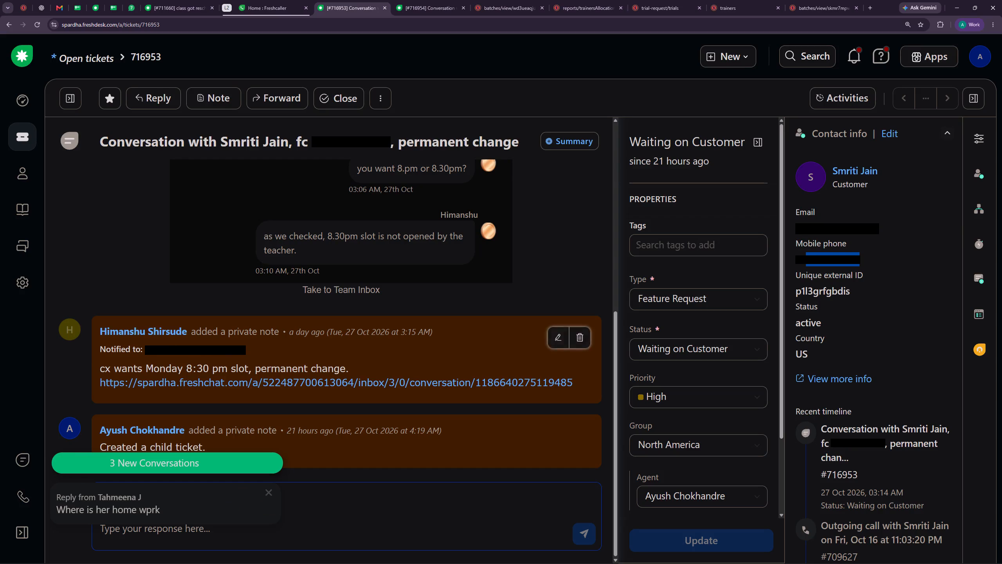
left_click(407, 0)
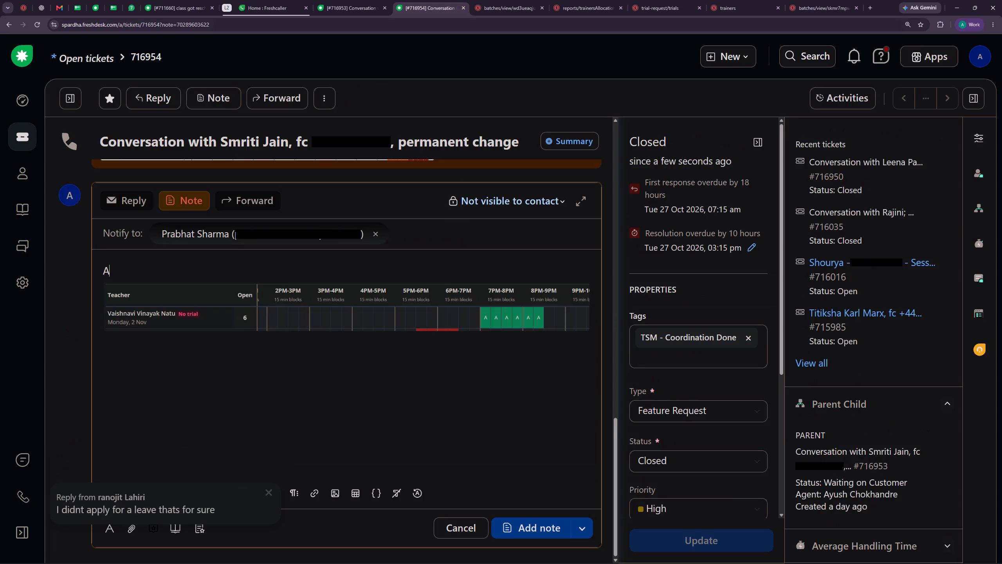
left_click(488, 0)
left_click(267, 354)
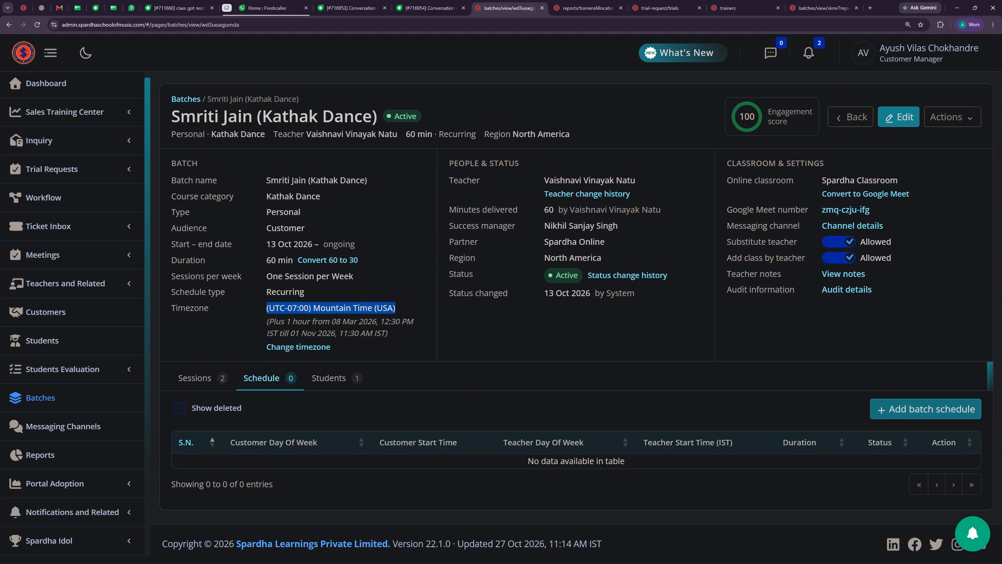
left_click_drag(930, 409, 926, 409)
left_click(375, 173)
triple_click(371, 226)
triple_click(373, 225)
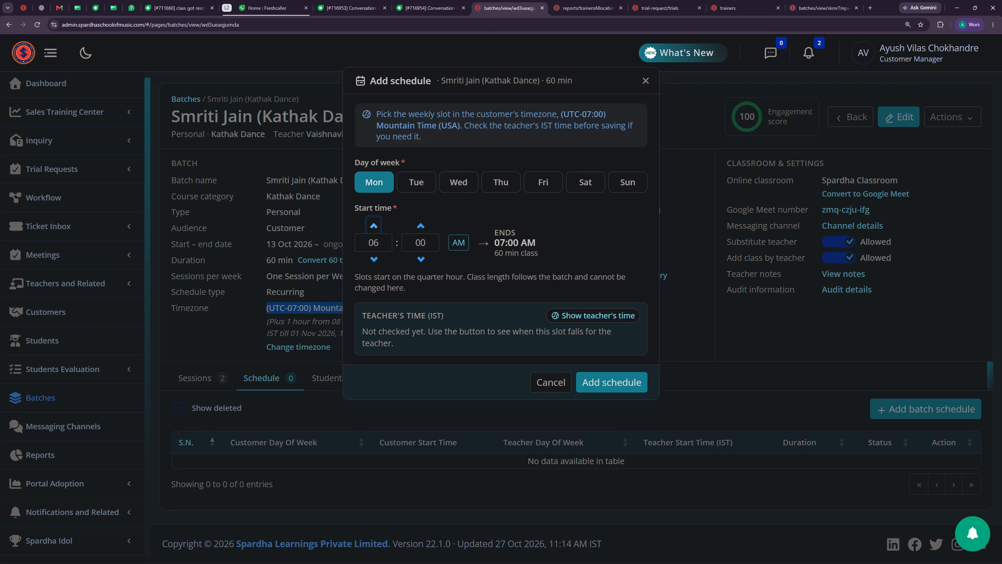
double_click(373, 225)
double_click(416, 225)
left_click(467, 242)
left_click(589, 379)
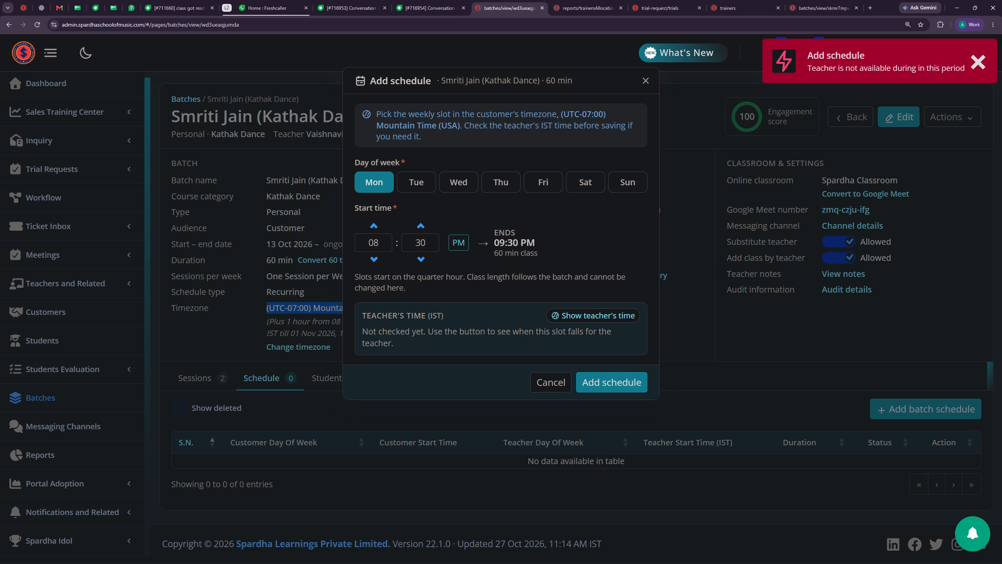
Open the Snipping Tool over the Add schedule form for a new screenshot.
left_click(582, 555)
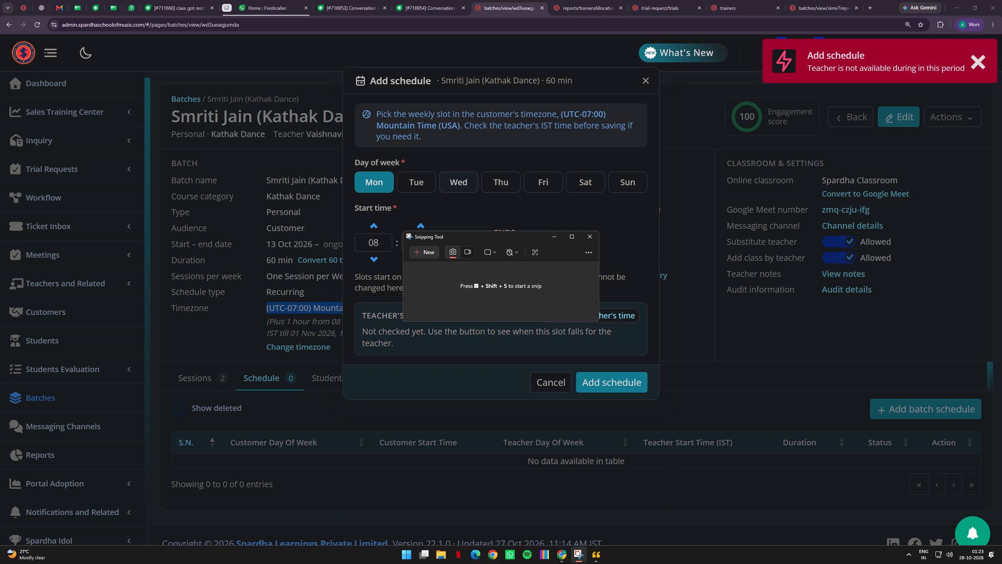
Capture and copy a screenshot of the batch page's Add schedule dialog together with its error notification, and close the capture window.
left_click(431, 254)
left_click_drag(183, 48, 972, 244)
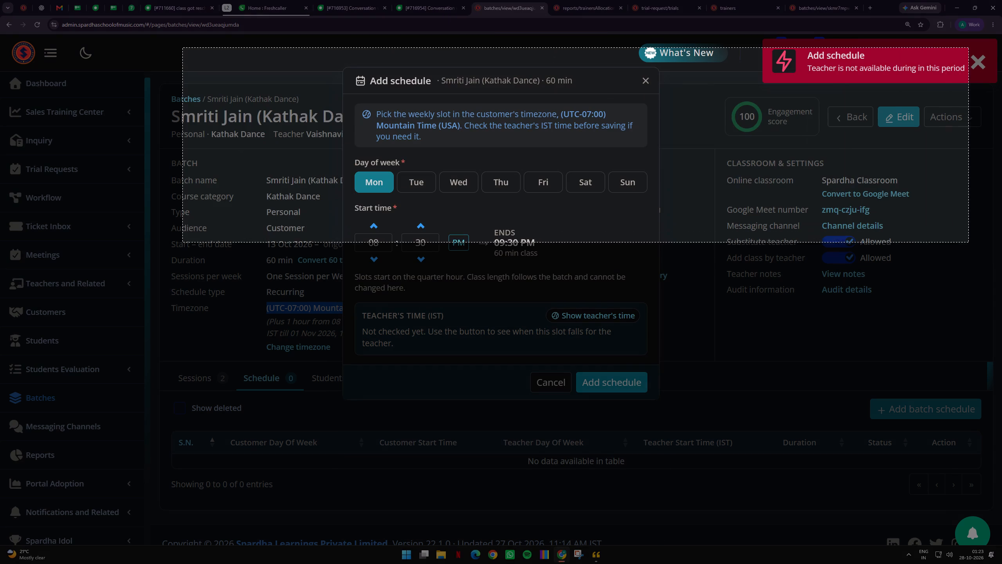
left_click_drag(972, 244, 996, 378)
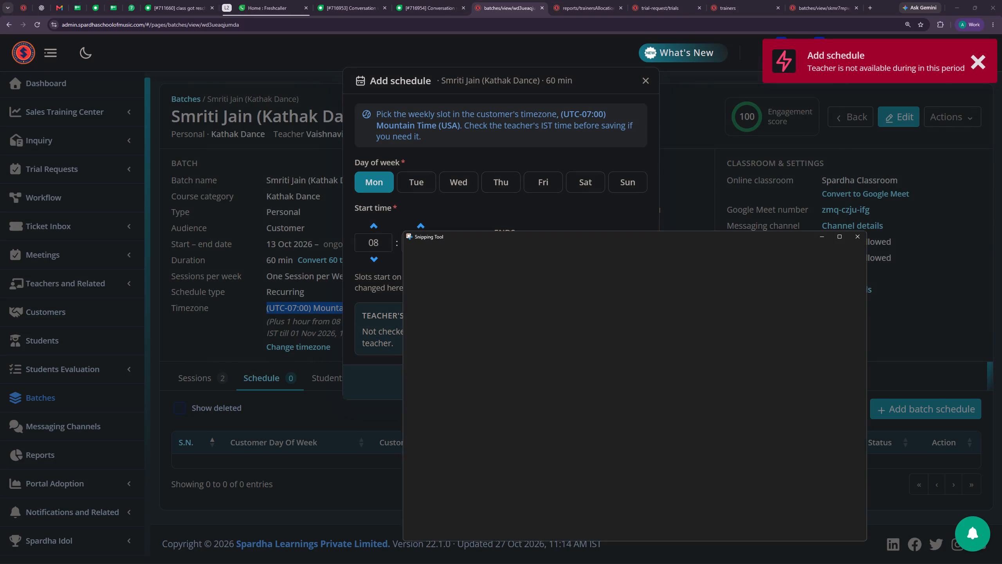
left_click(819, 256)
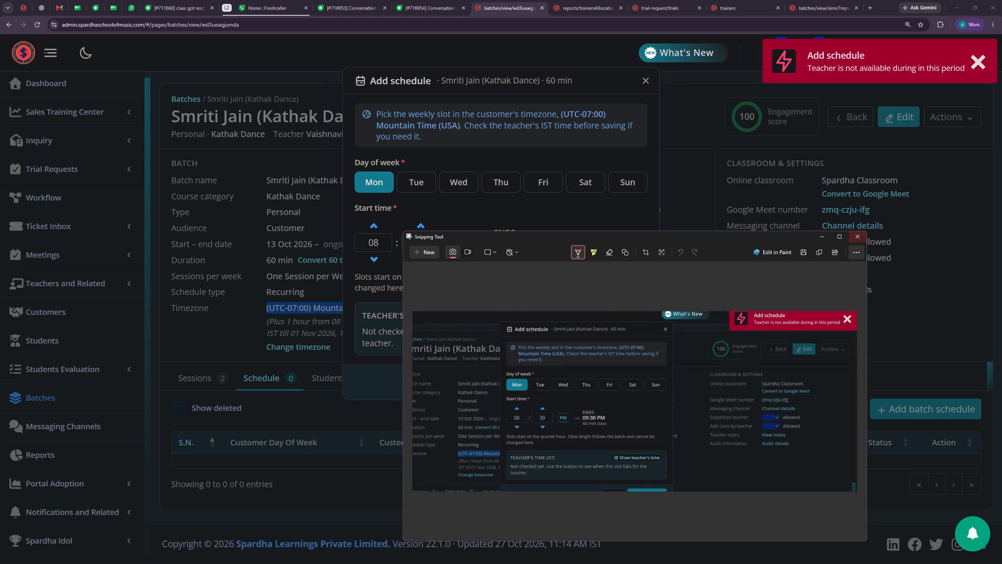
left_click(859, 236)
left_click(452, 0)
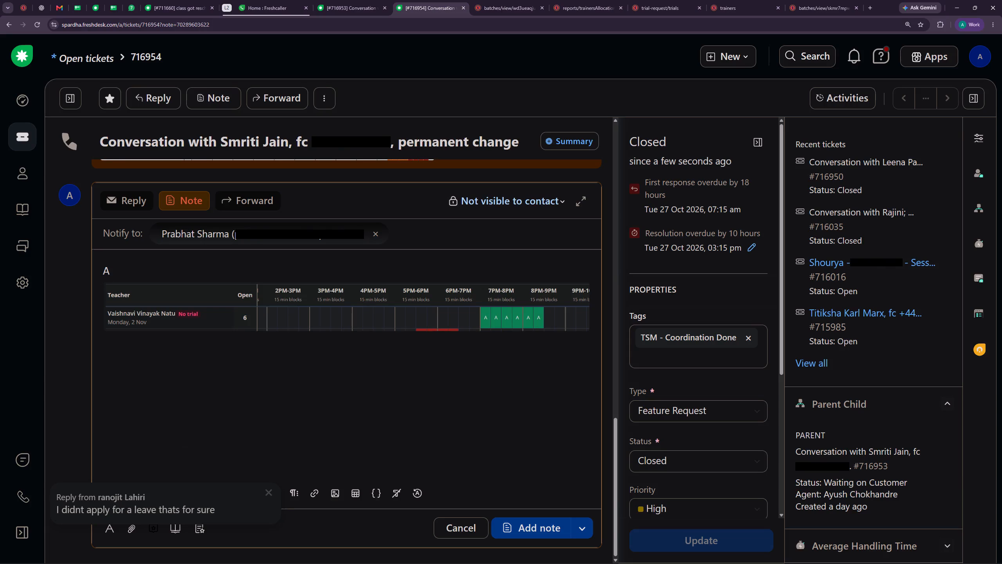
left_click(135, 345)
key("ctrl+v")
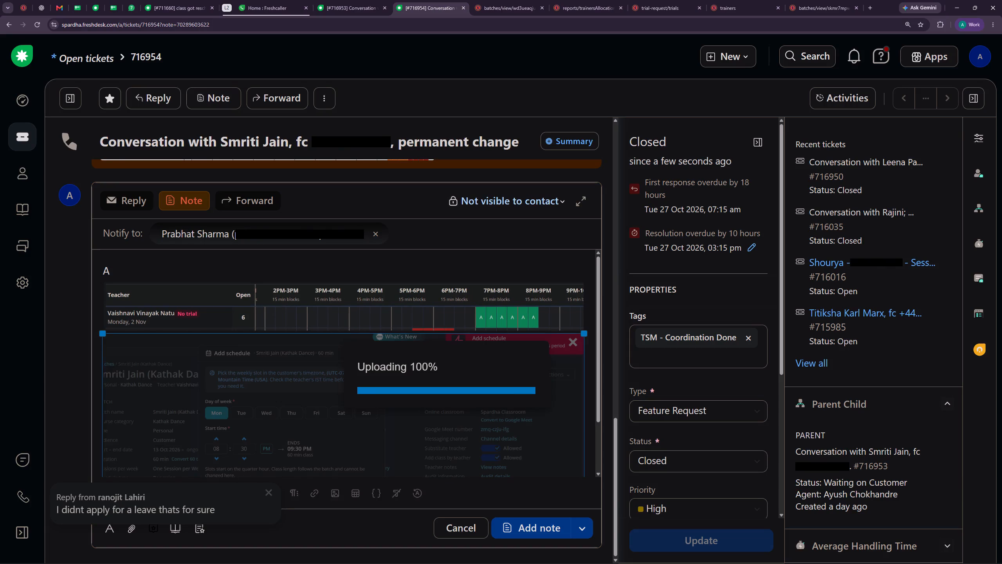
Write "The slots are not opened please check" above the images in the draft note, correcting the spelling of "please".
left_click(126, 267)
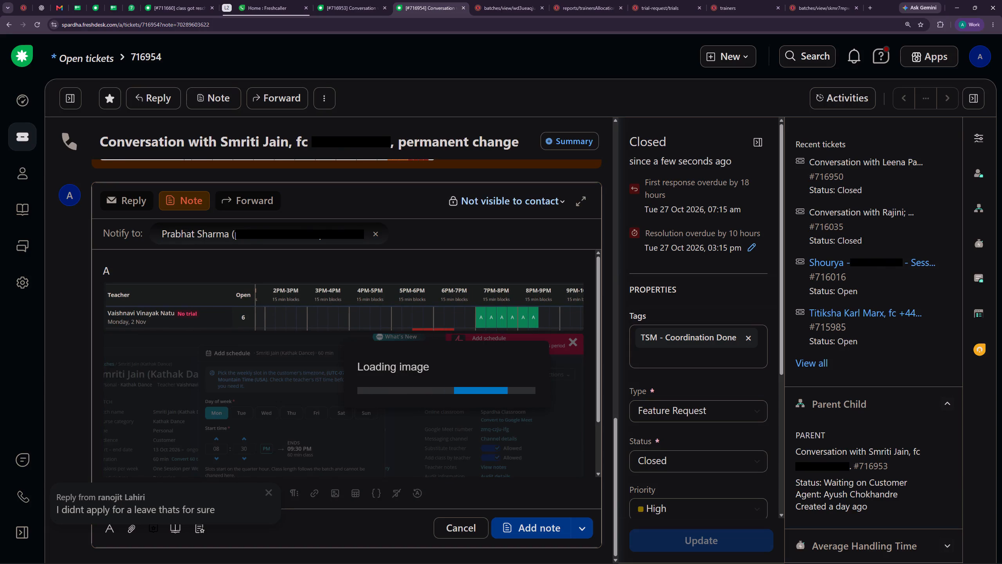
left_click(141, 269)
left_click(141, 269)
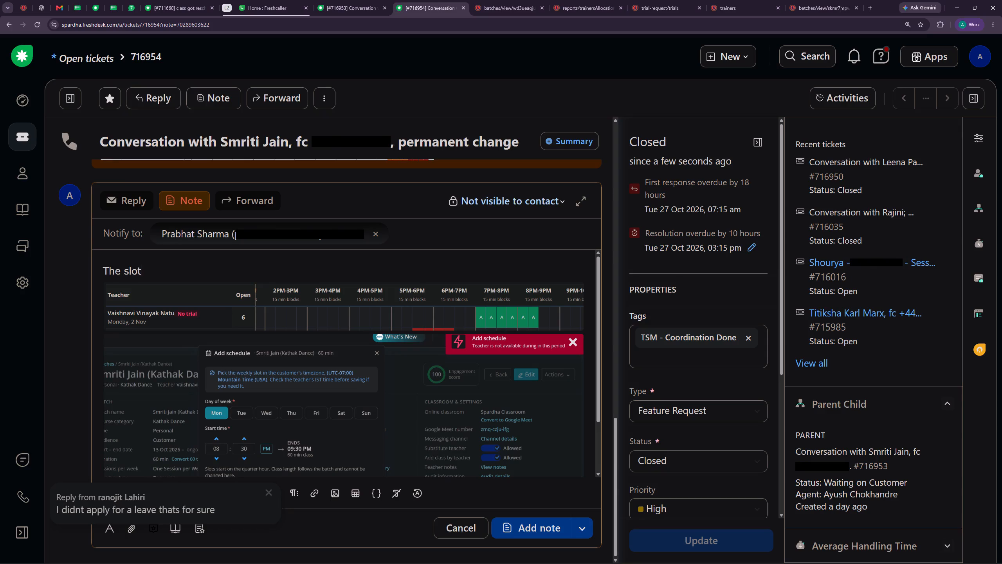
key("BackSpace")
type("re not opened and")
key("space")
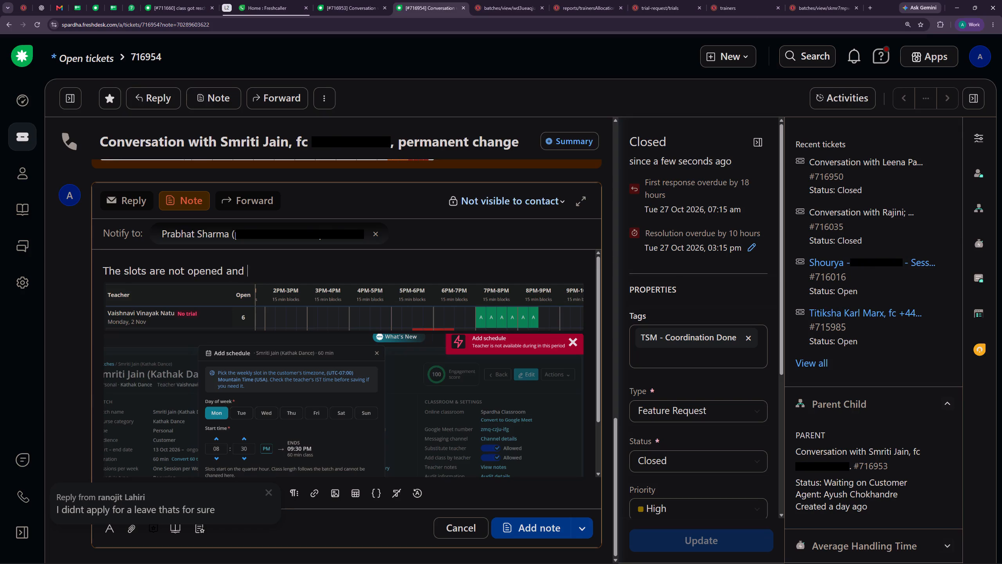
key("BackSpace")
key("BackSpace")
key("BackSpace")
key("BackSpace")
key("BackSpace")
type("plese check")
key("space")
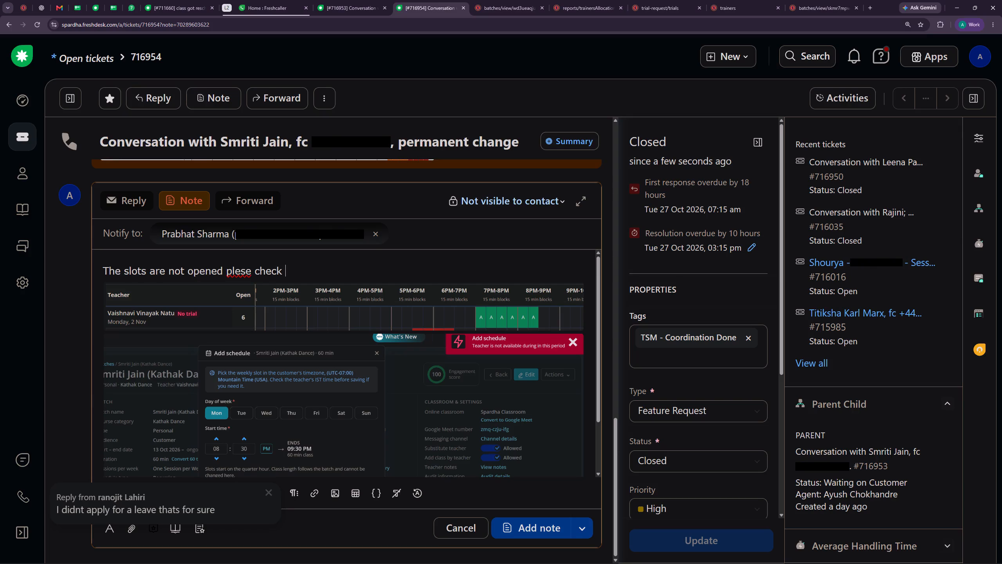
right_click(243, 269)
left_click(293, 279)
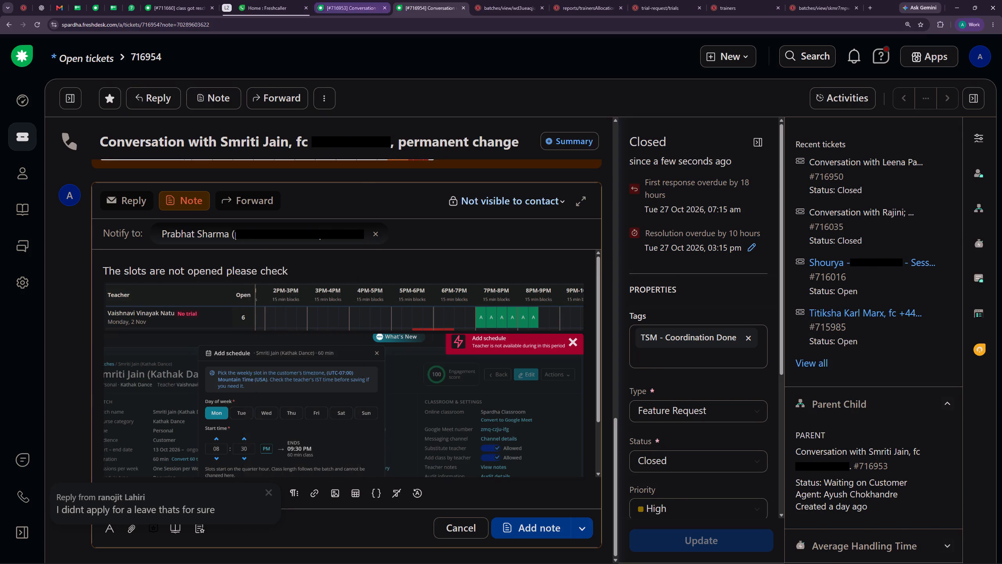
Copy "8:30 TO 9:30PM MST" from the earlier private note asking to open the slot in ticket 716954.
left_click(372, 0)
left_click(425, 0)
scroll(398, 340, "up", 3)
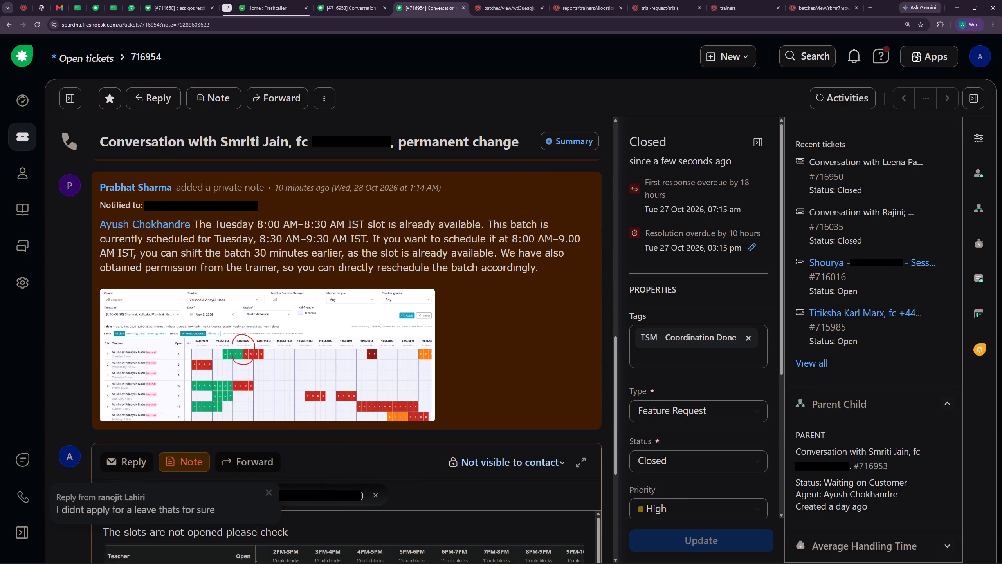
scroll(398, 340, "up", 1)
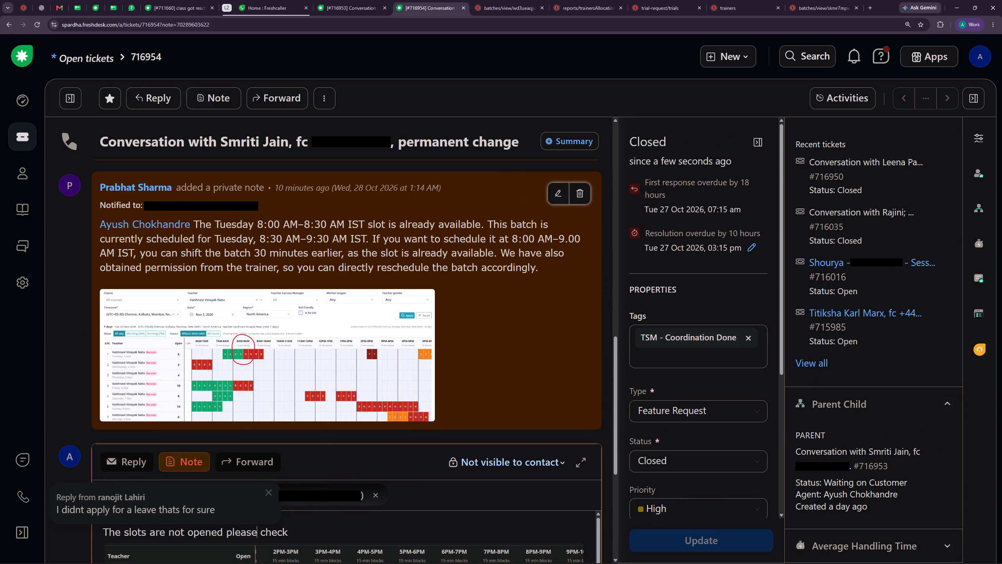
left_click(359, 0)
left_click(433, 0)
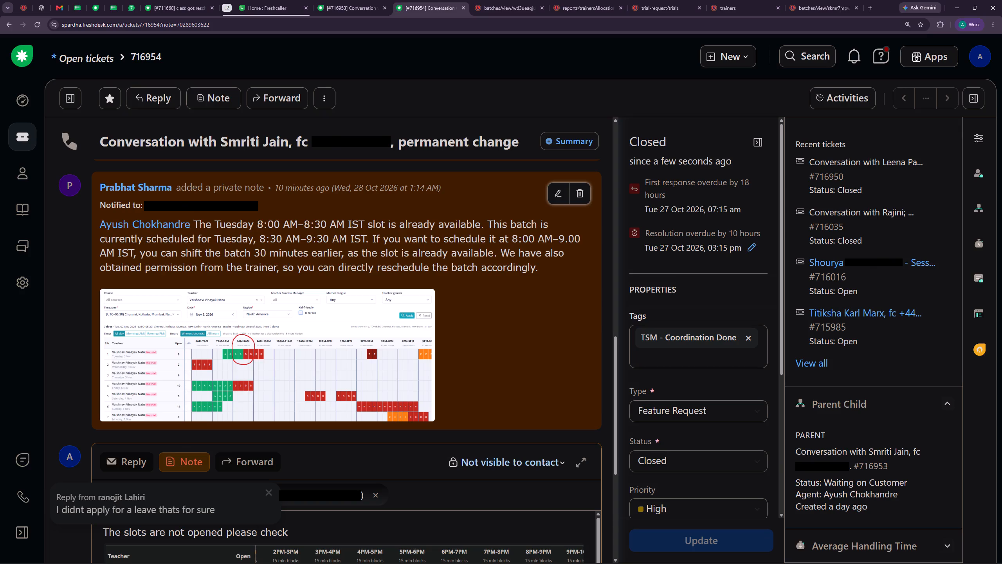
scroll(349, 297, "up", 2)
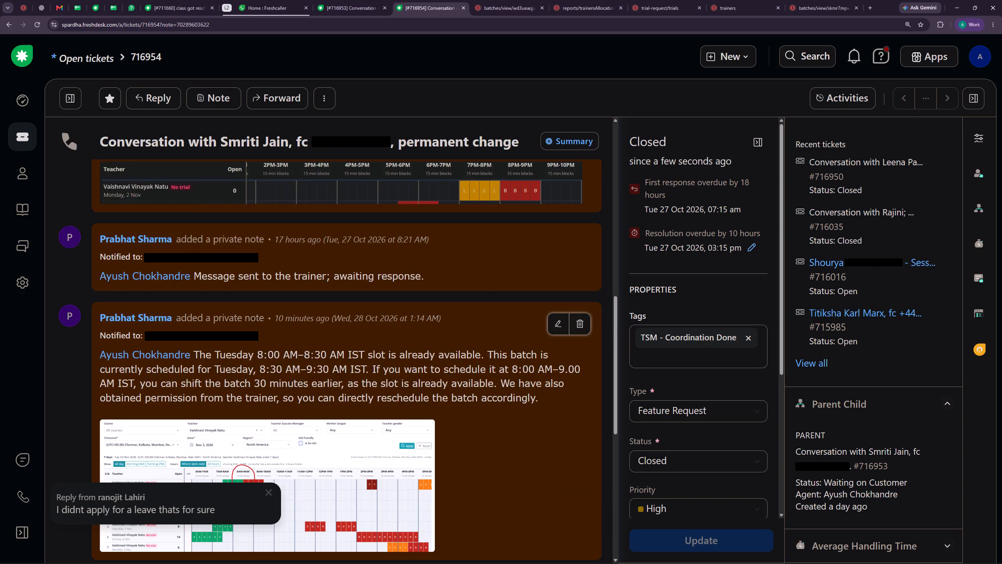
scroll(377, 323, "up", 3)
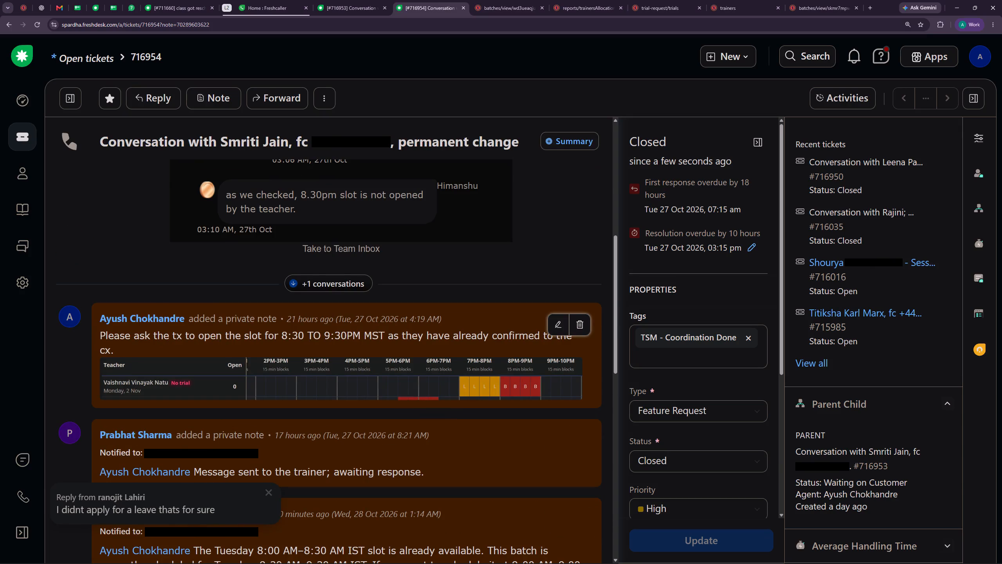
left_click_drag(281, 335, 363, 333)
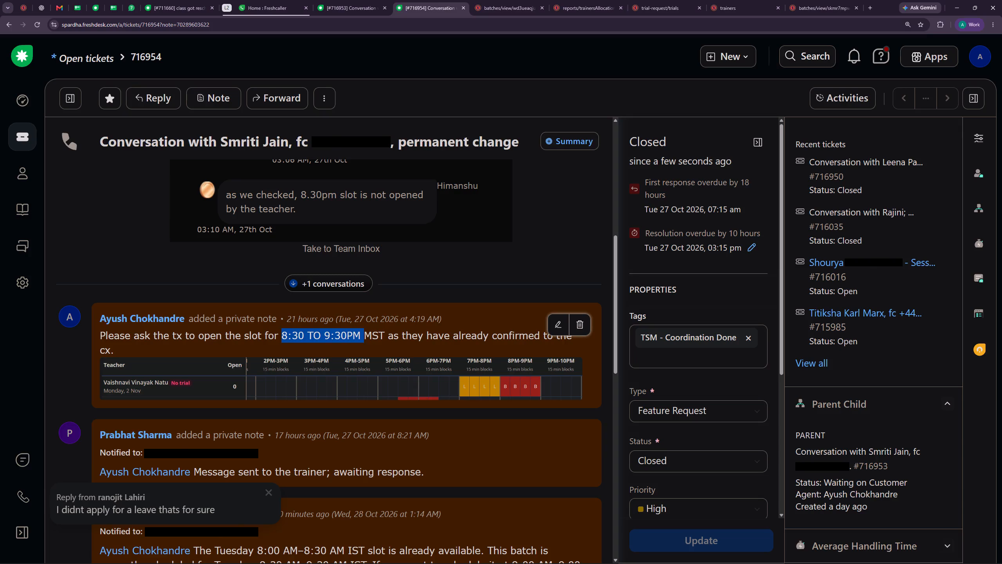
key("ctrl+c")
left_click(361, 348)
left_click_drag(279, 334, 367, 334)
left_click_drag(367, 334, 386, 330)
key("ctrl+c")
Insert "on 8:30 TO 9:30PM MST" after "The slots are not opened" in the draft note, keeping it on the same line.
scroll(399, 386, "down", 1)
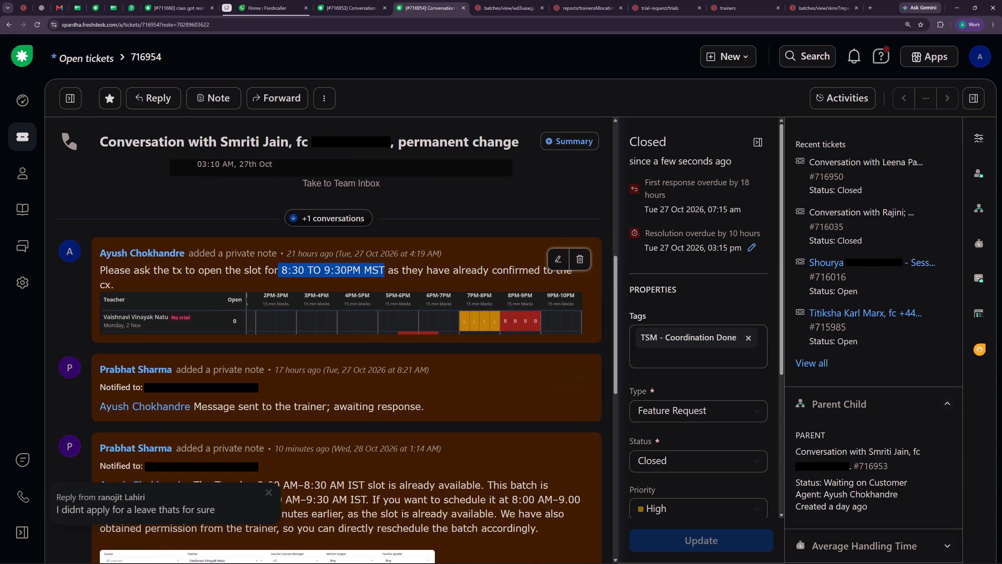
scroll(400, 386, "down", 13)
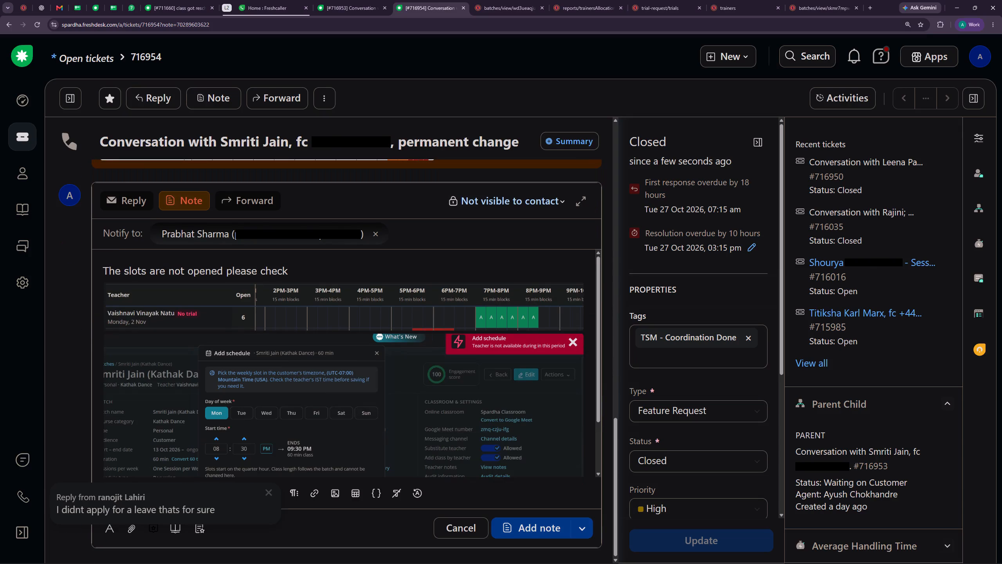
left_click(299, 274)
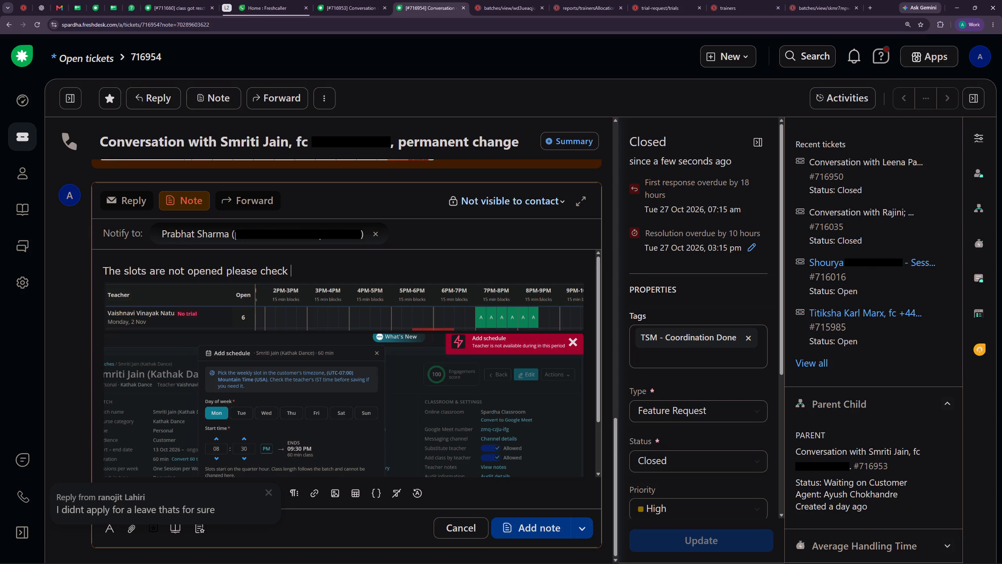
left_click(159, 266)
left_click(169, 266)
left_click(225, 263)
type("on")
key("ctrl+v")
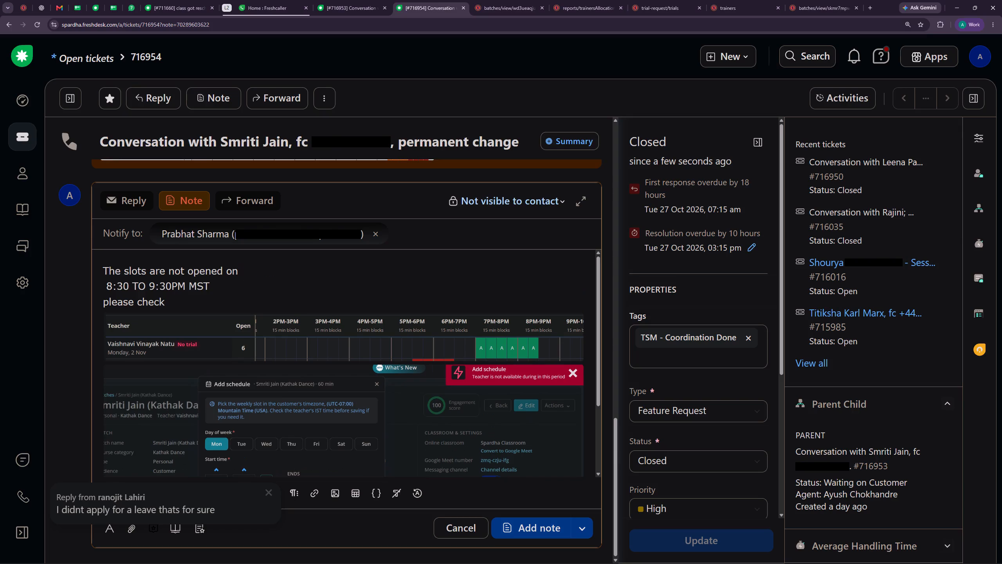
left_click(103, 285)
key("BackSpace")
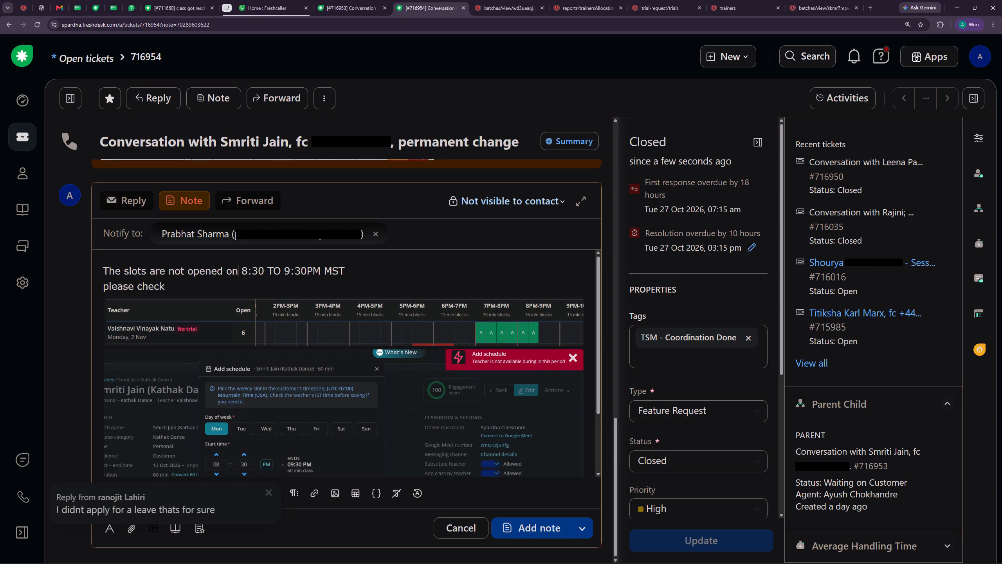
Mention the colleague already set as the note's recipient after "please check" in the draft note.
left_click(170, 287)
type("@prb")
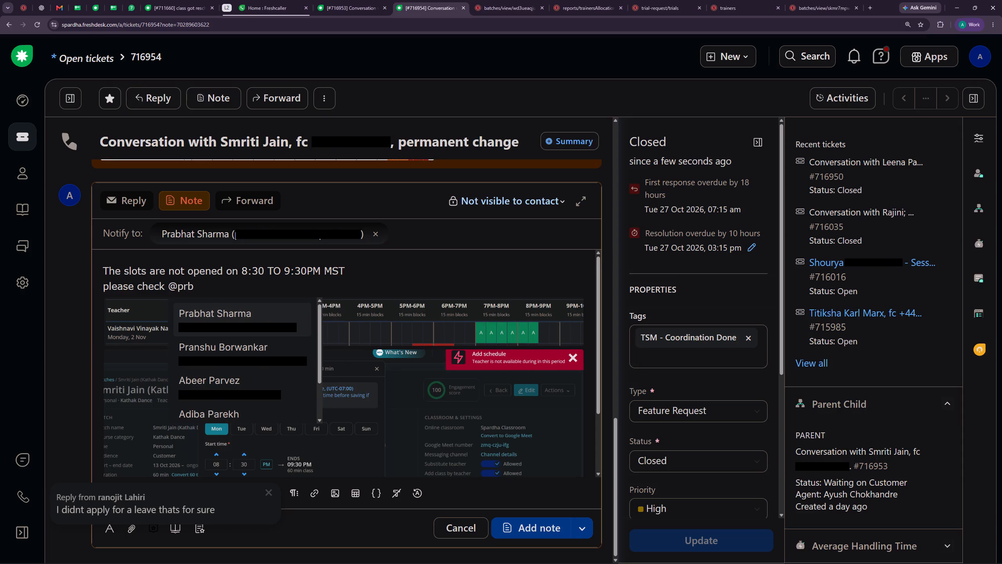
left_click(252, 317)
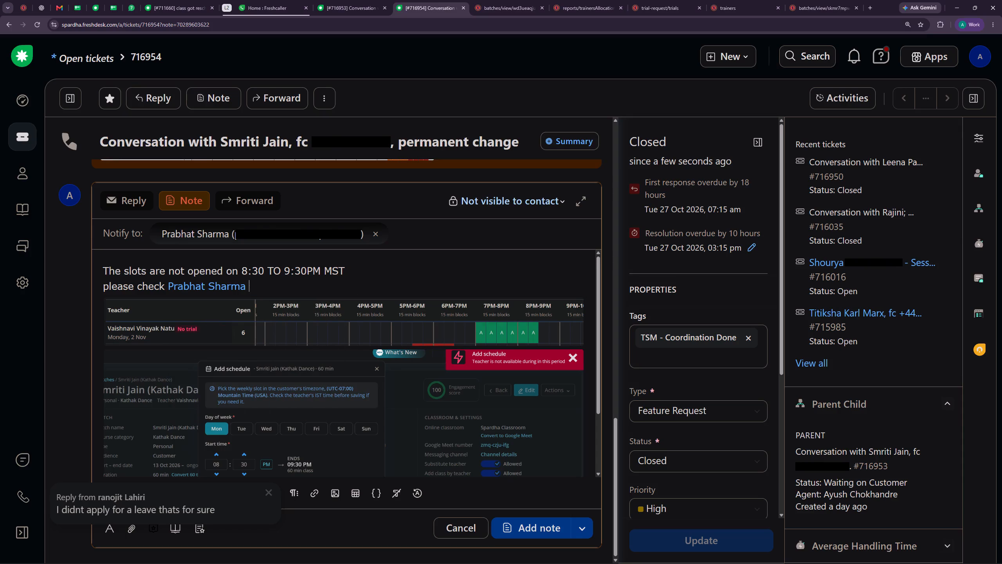
Insert "Monday" before "8:30 TO 9:30PM MST" in the draft note, correcting its misspelling.
left_click(242, 265)
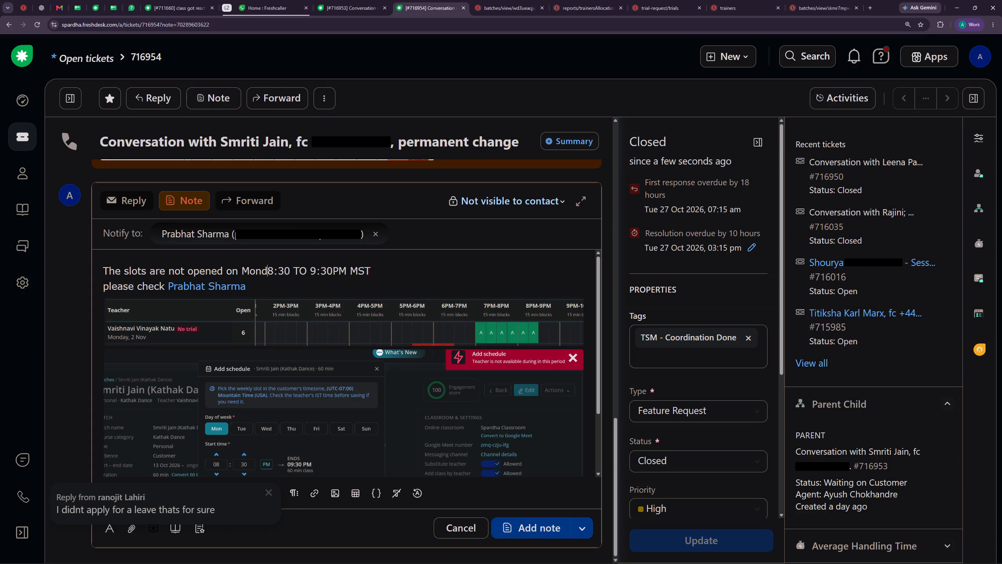
right_click(266, 281)
right_click(261, 273)
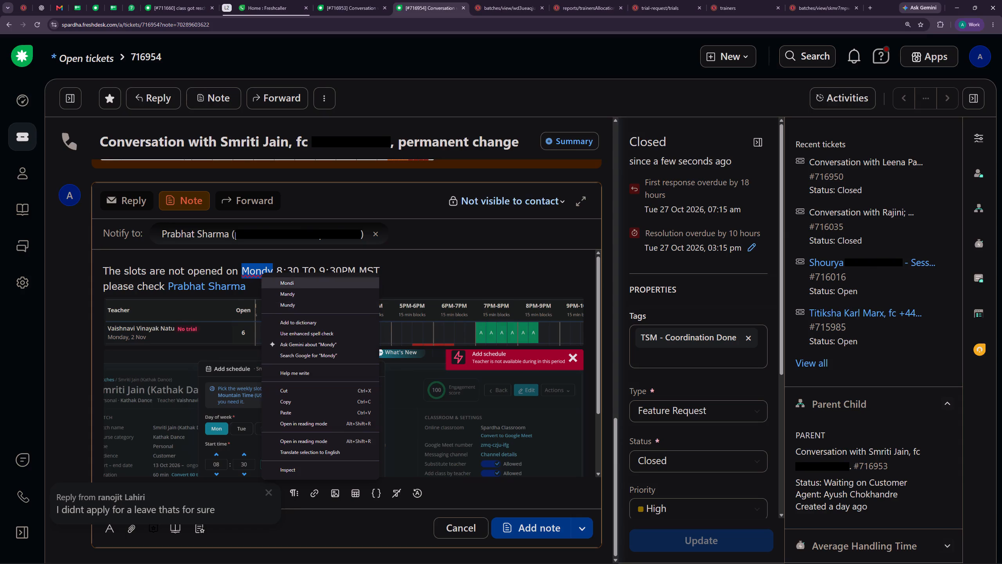
left_click(453, 273)
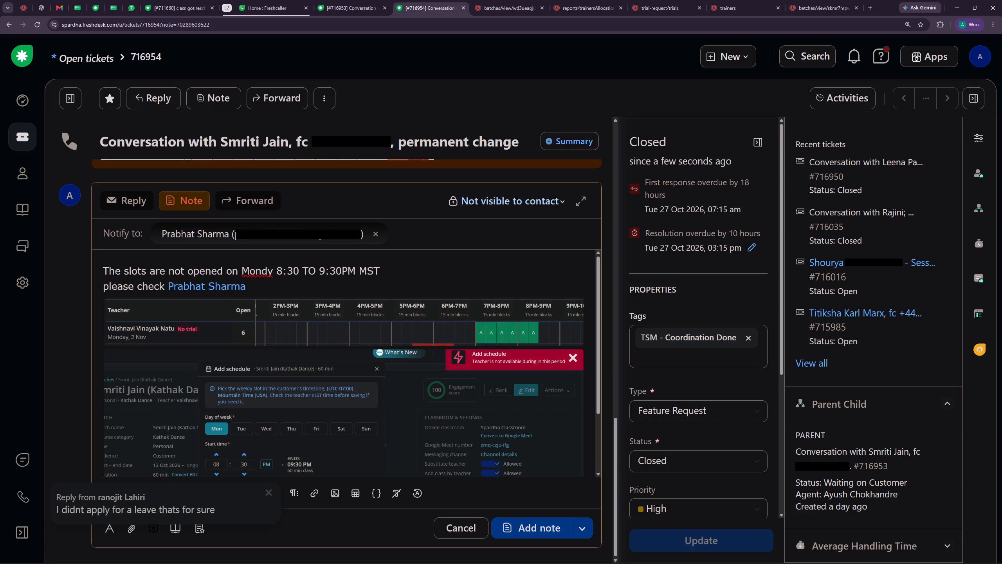
left_click(270, 269)
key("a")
left_click(435, 275)
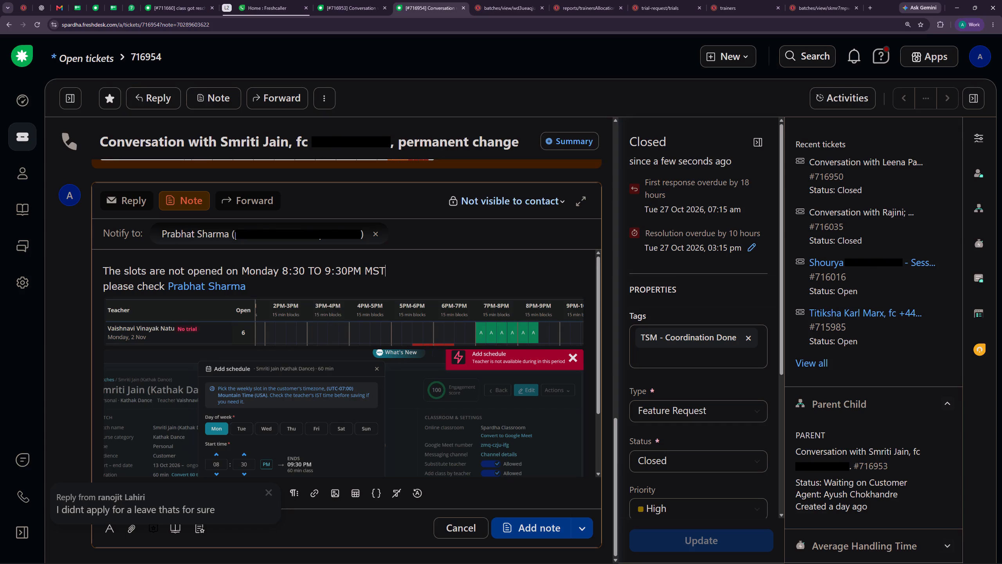
Check the screenshots in the draft private note on ticket 716954 and add the note to the ticket.
left_click(475, 266)
scroll(541, 334, "down", 1)
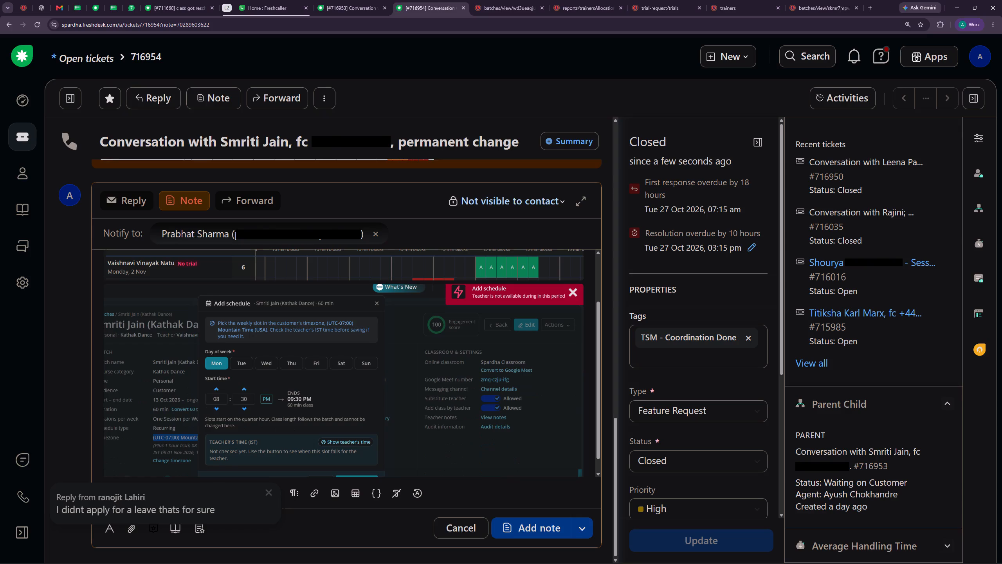
scroll(459, 345, "down", 3)
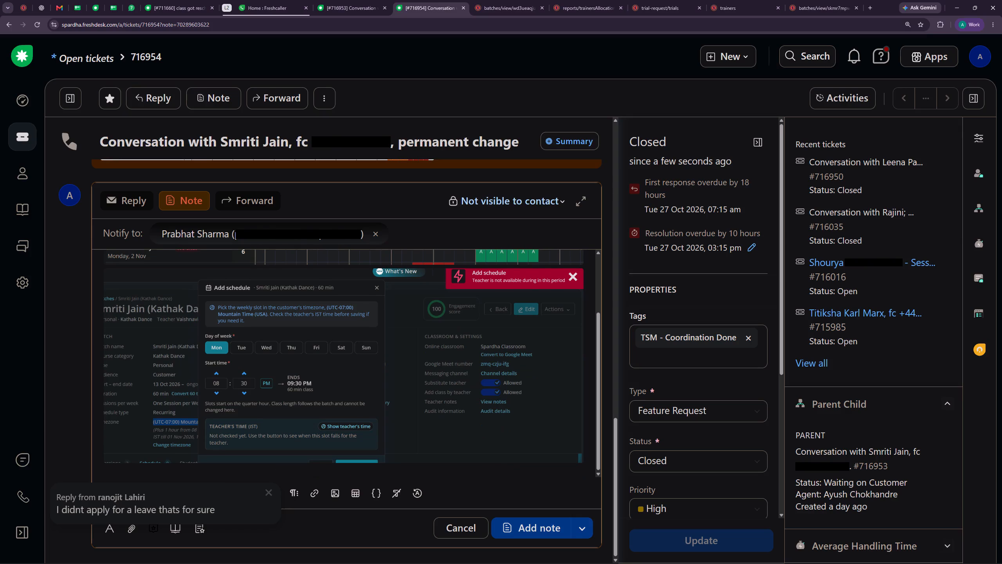
scroll(455, 346, "down", 6)
left_click(539, 526)
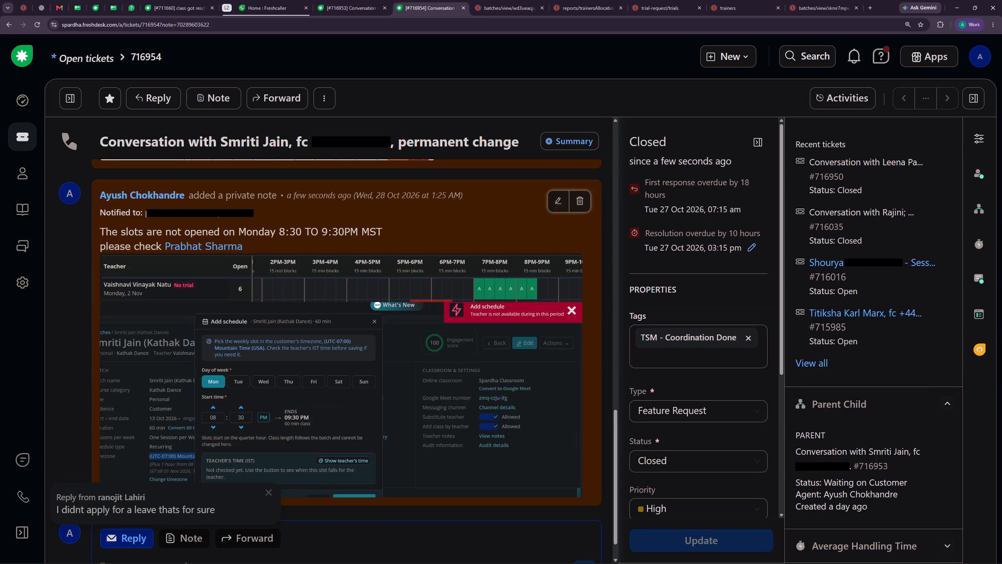
Copy the ticket 716954 link and start a message in the NA-Support/Experience/Delivery chat space.
left_click_drag(225, 26, 60, 26)
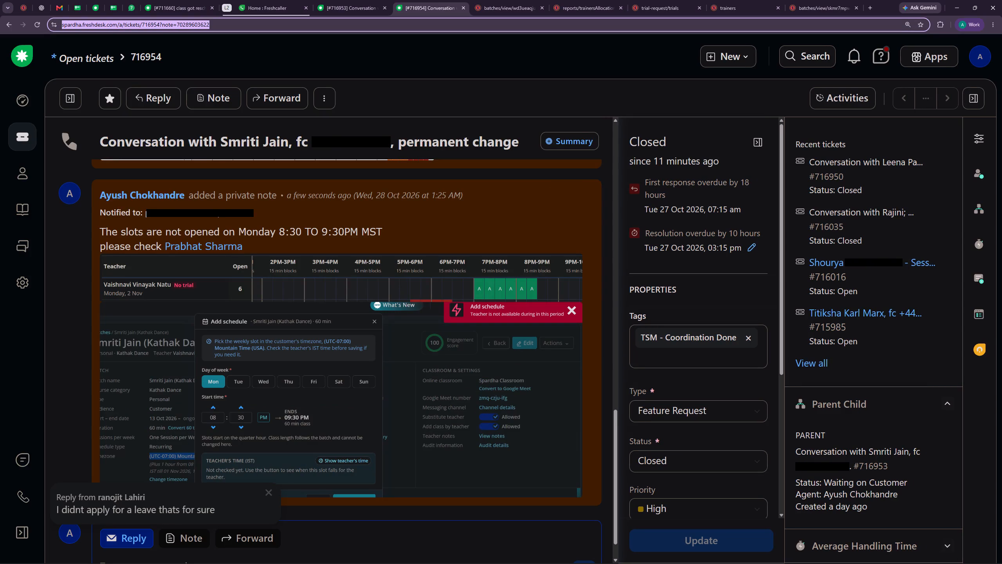
key("ctrl+c")
left_click(62, 0)
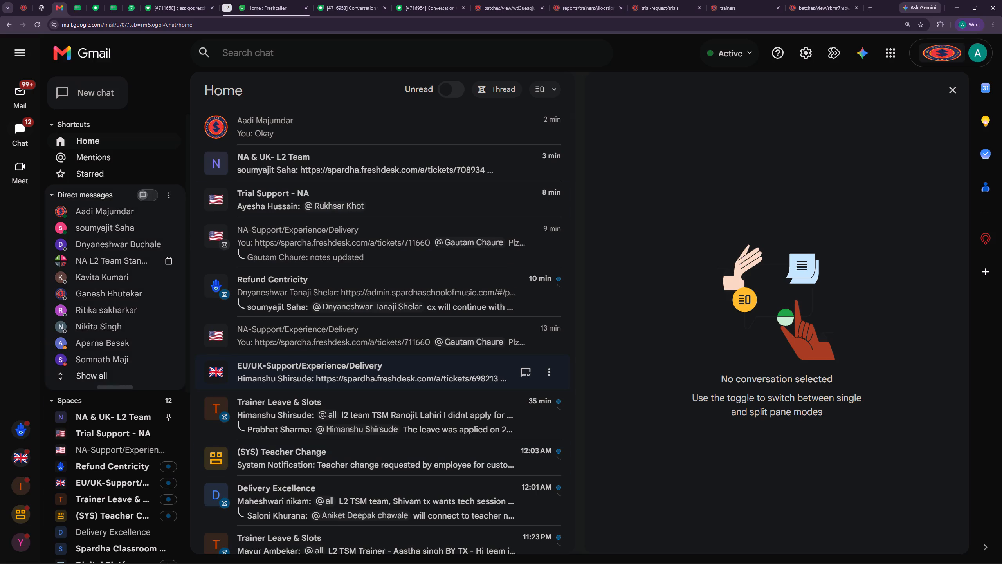
left_click(124, 416)
left_click(108, 452)
left_click(461, 514)
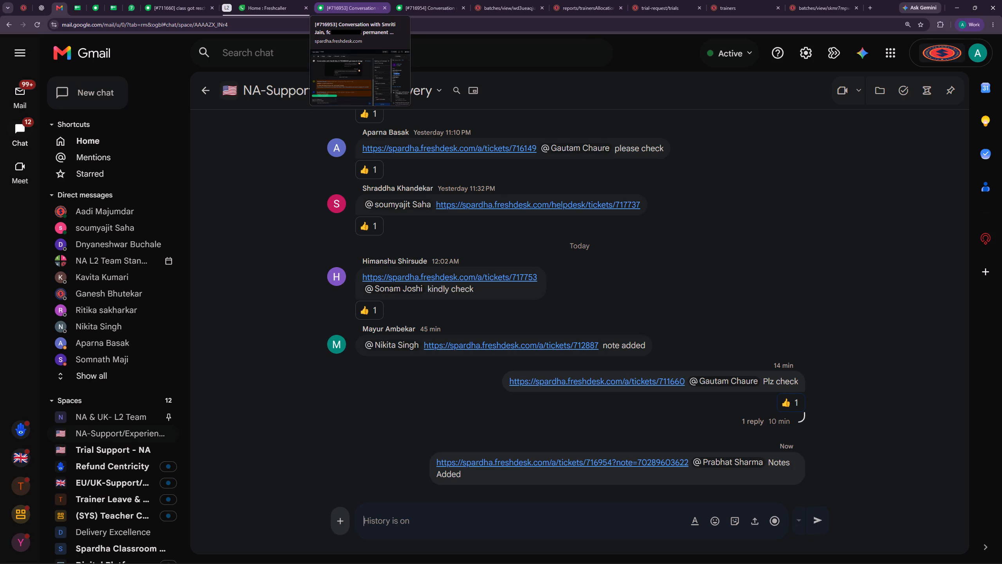
Close the browser page showing ticket 711660.
left_click(209, 0)
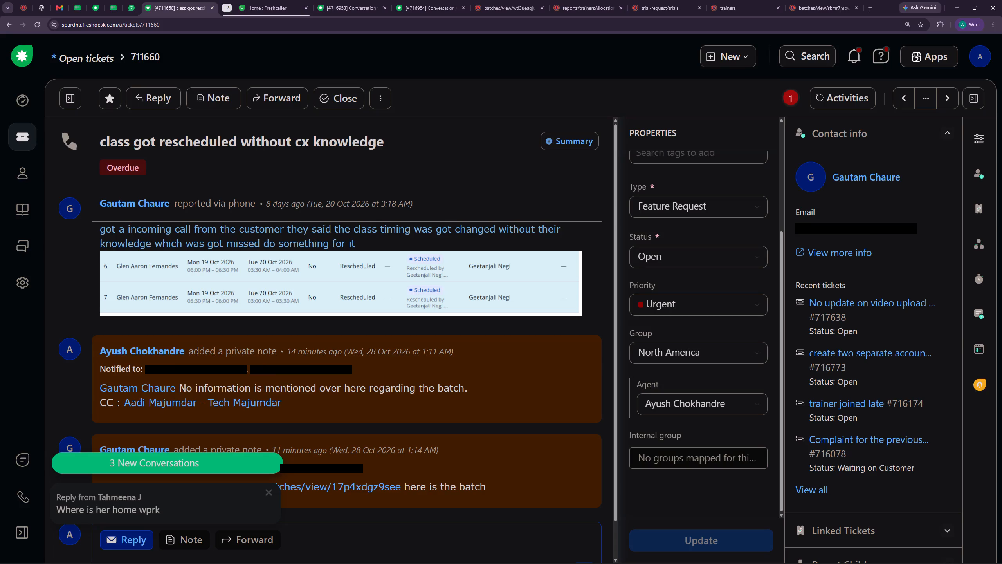
left_click(212, 7)
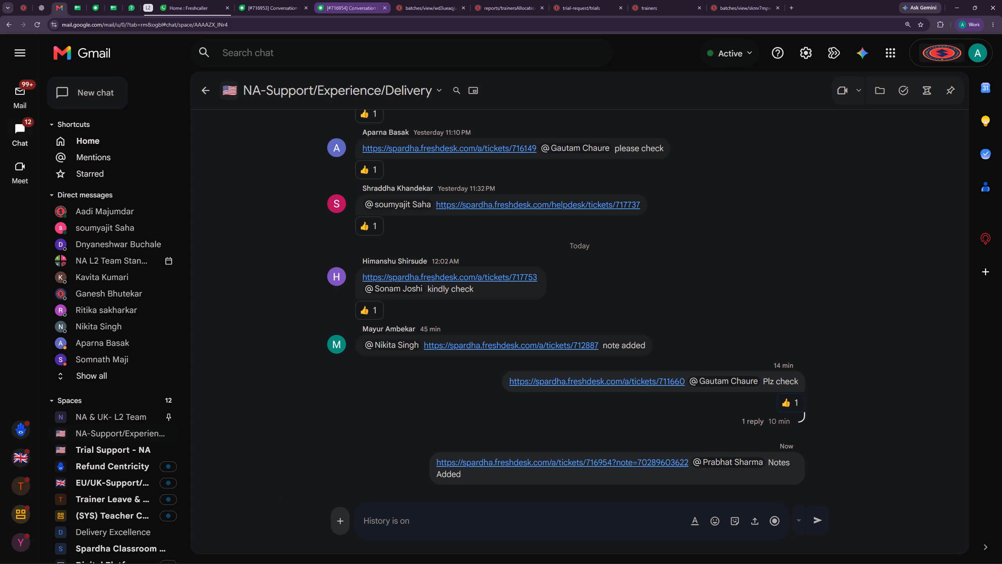
left_click(339, 5)
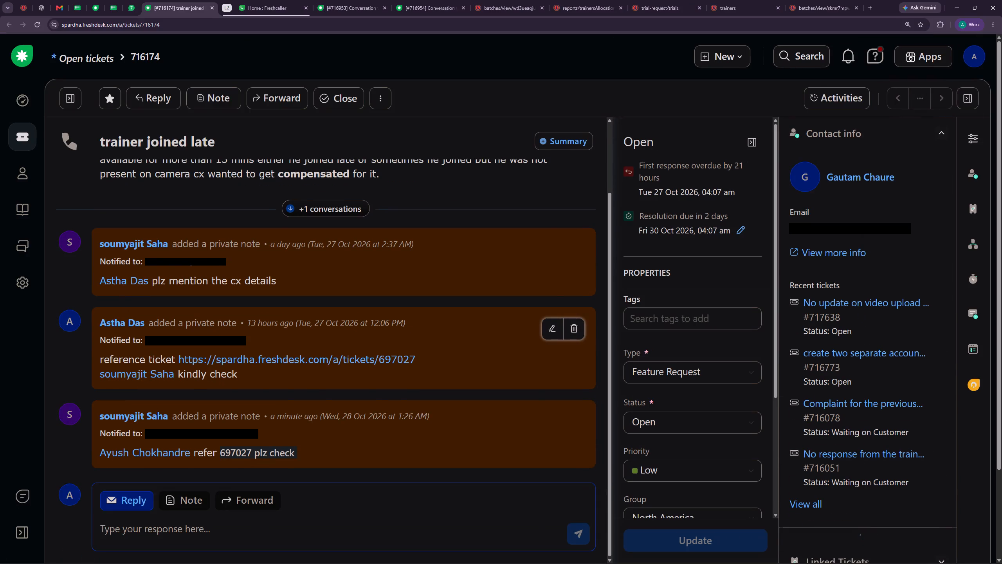
scroll(430, 304, "up", 4)
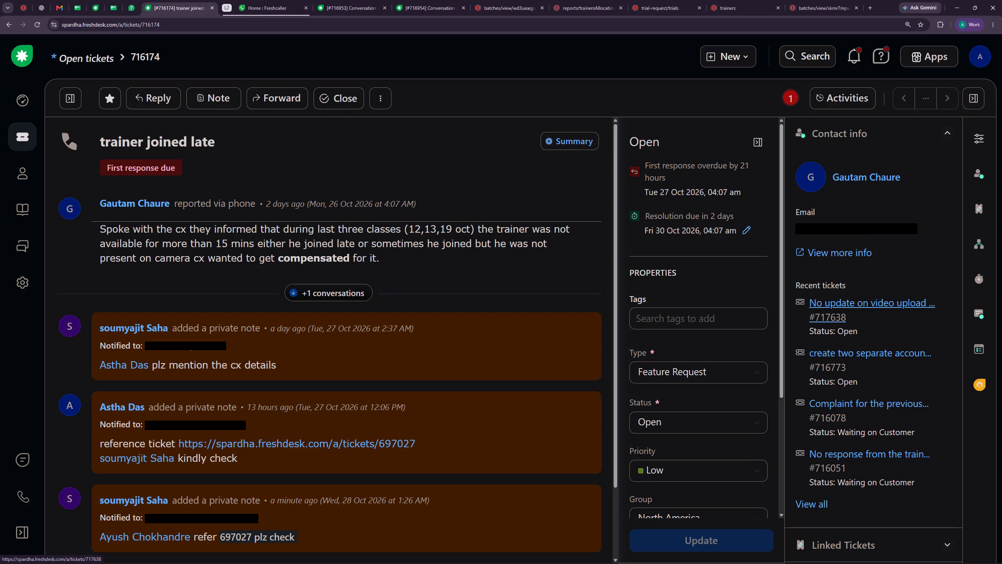
left_click(334, 294)
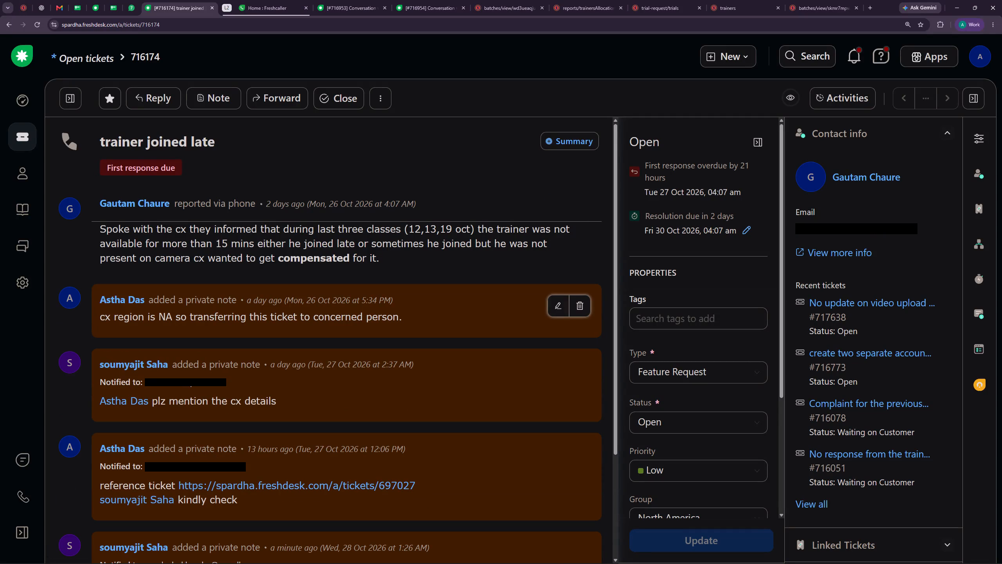
scroll(435, 288, "down", 1)
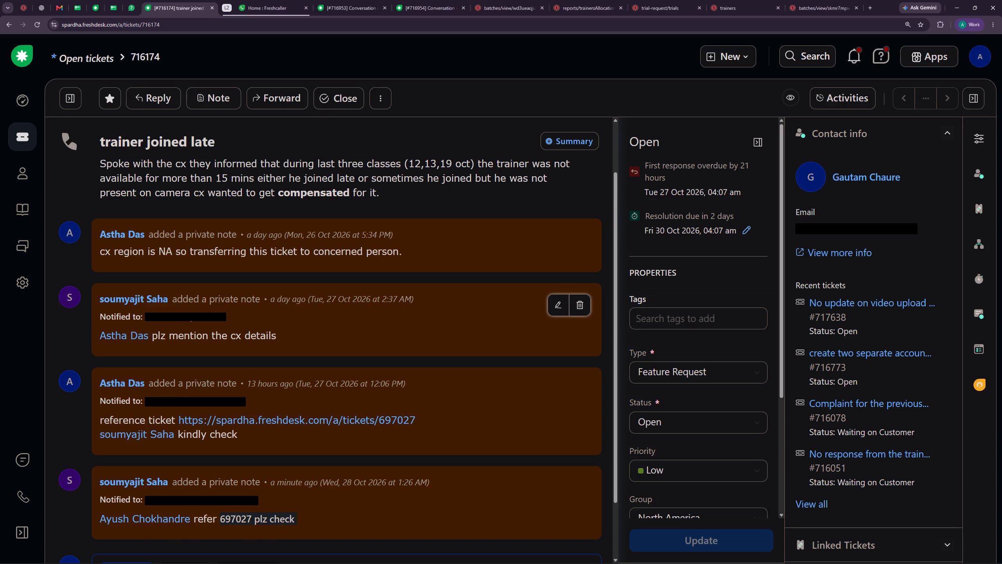
scroll(434, 288, "down", 3)
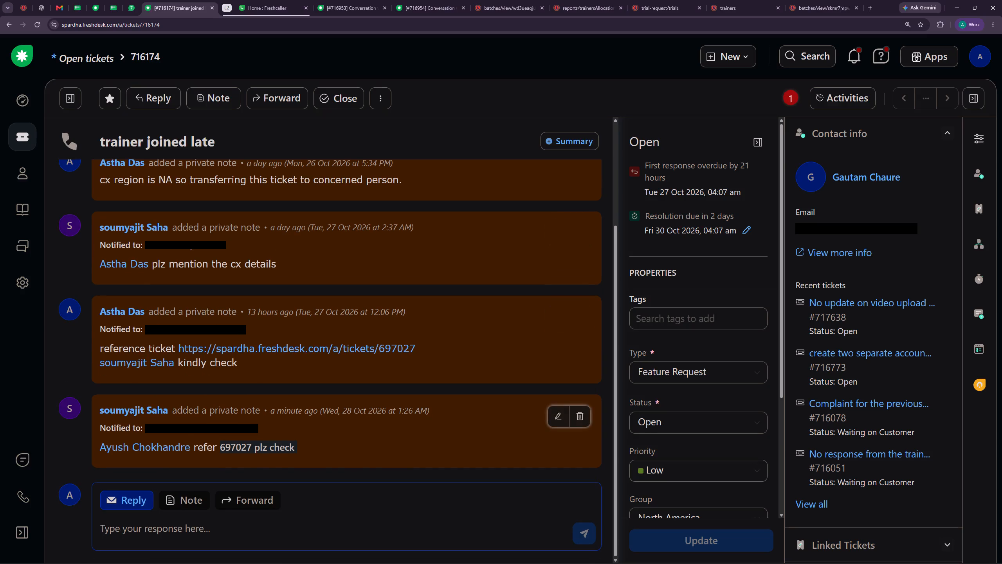
double_click(240, 442)
key("ctrl+c")
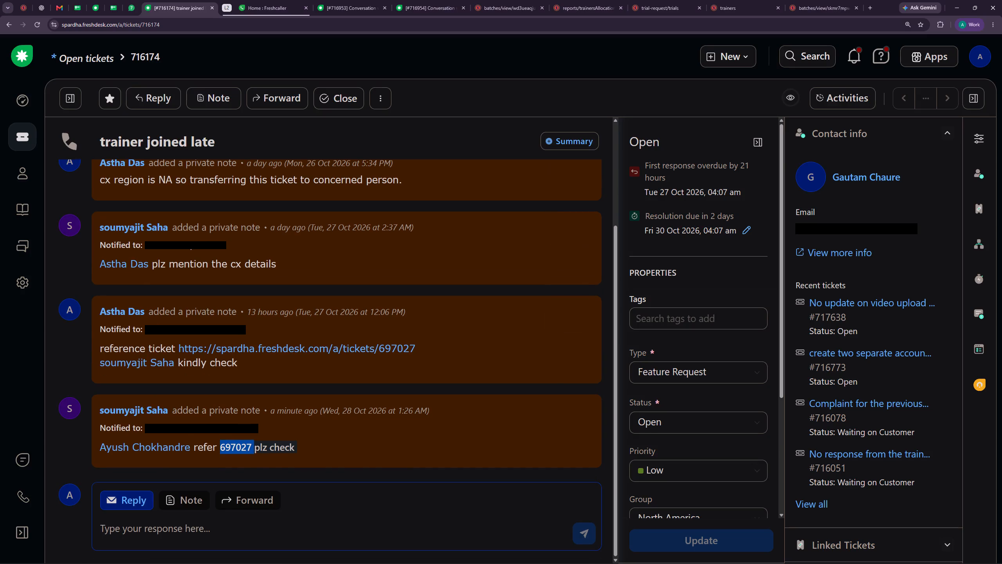
left_click(813, 54)
key("ctrl+v")
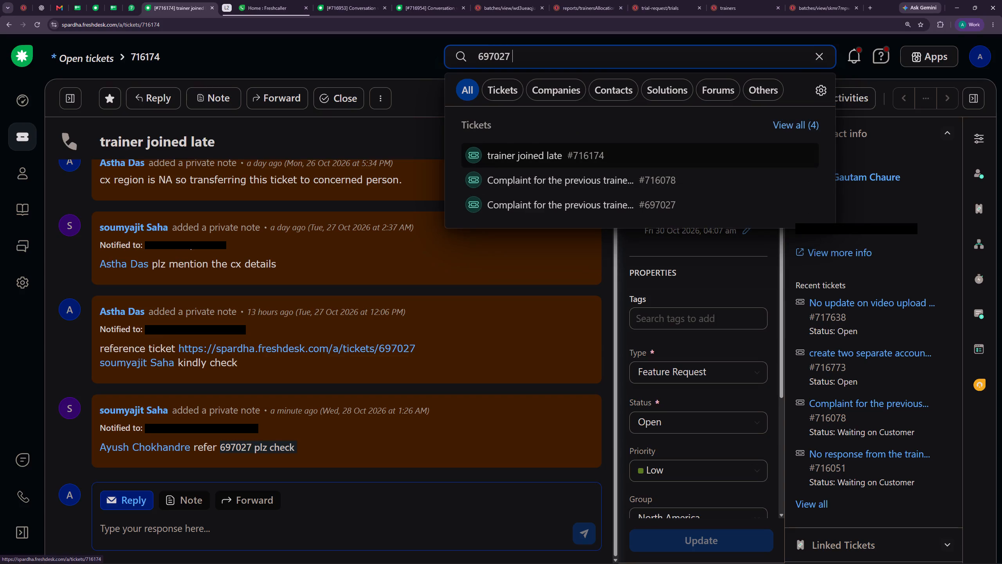
left_click(586, 204)
scroll(546, 213, "down", 10)
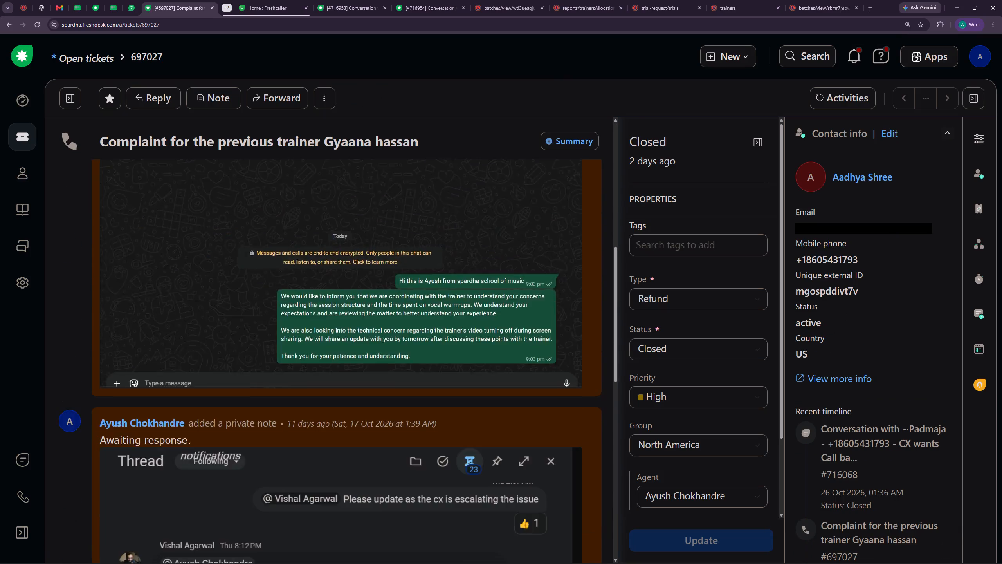
Read the latest notes in reference ticket 697027 through to the end and close the ticket's browser tab.
scroll(543, 217, "down", 16)
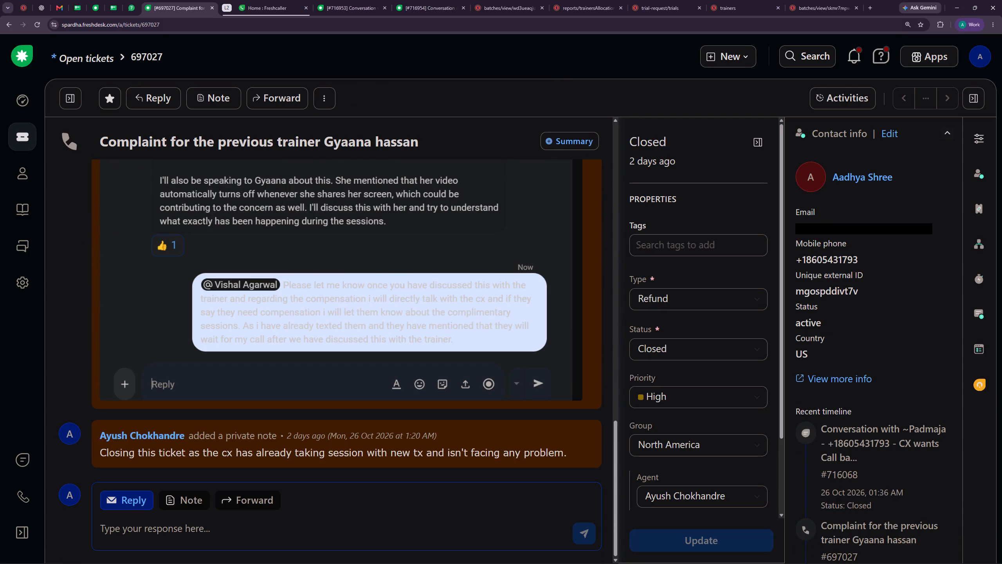
left_click(213, 8)
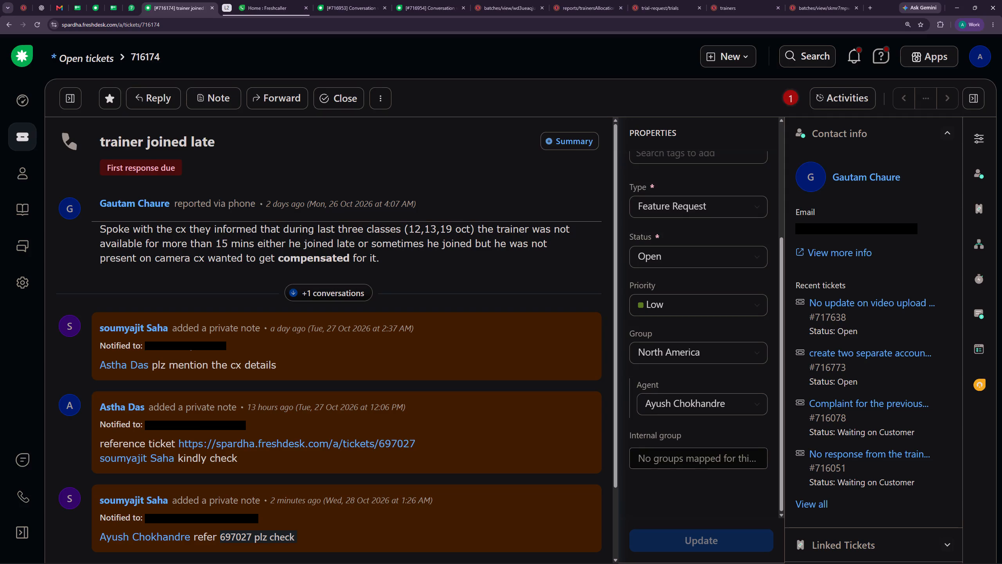
left_click(851, 59)
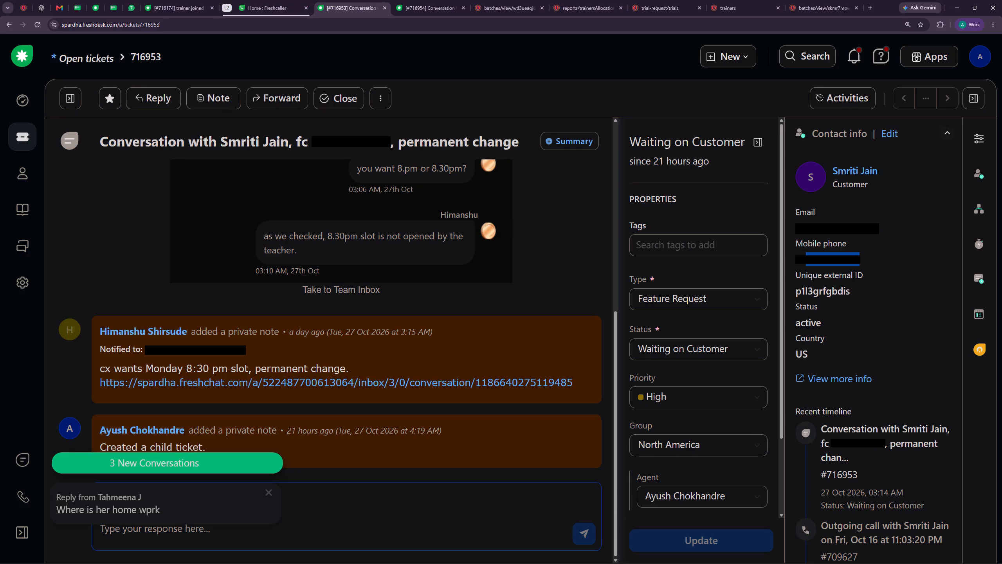
left_click(271, 494)
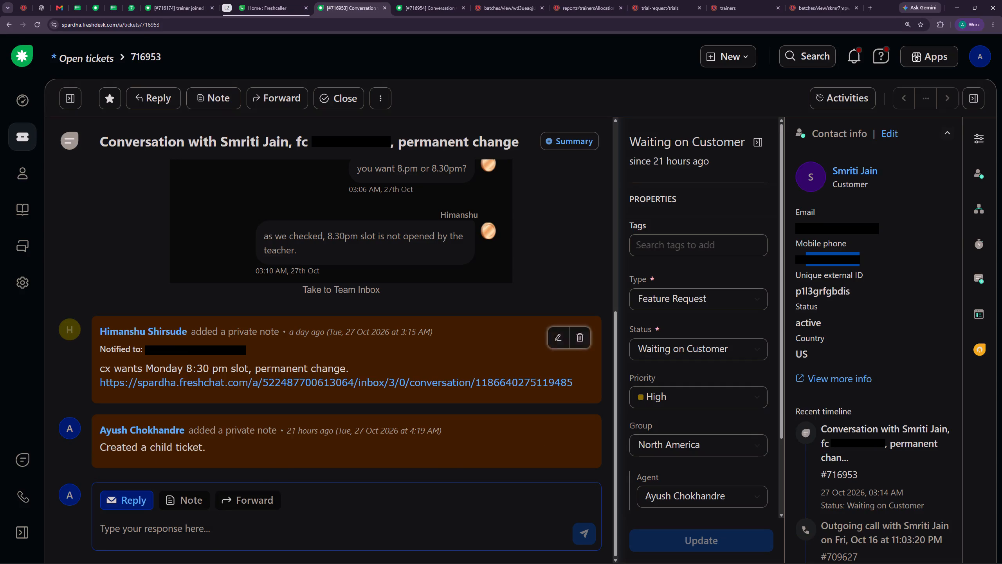
scroll(470, 320, "up", 11)
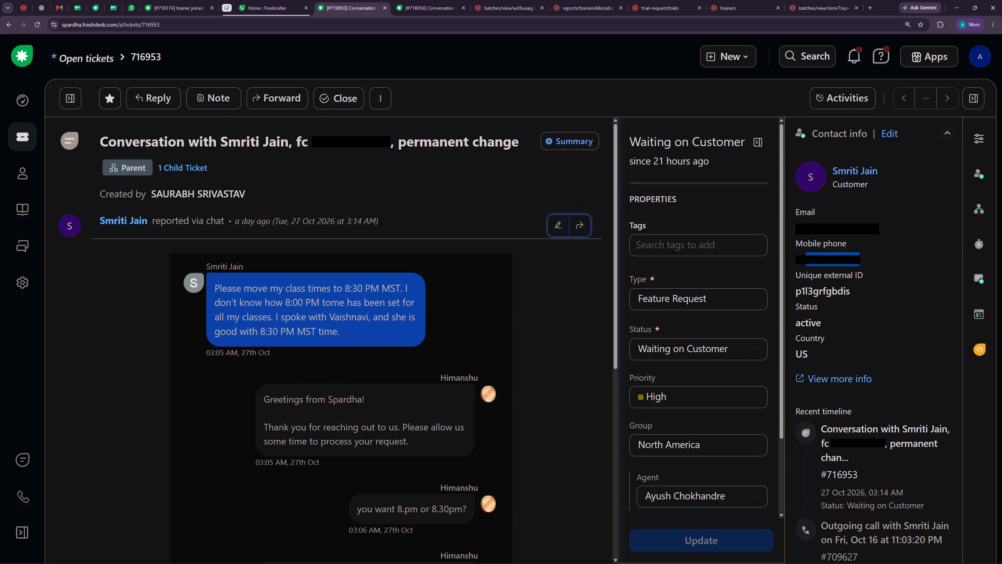
Open child ticket 716954 from the parent-child details of ticket 716953.
scroll(846, 315, "down", 7)
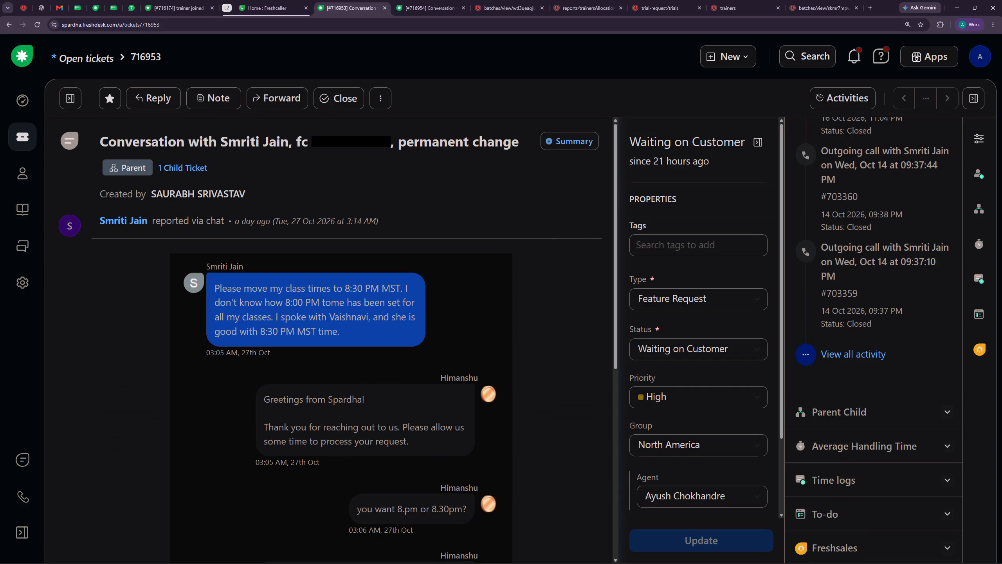
left_click(845, 399)
left_click(829, 443)
left_click(689, 134)
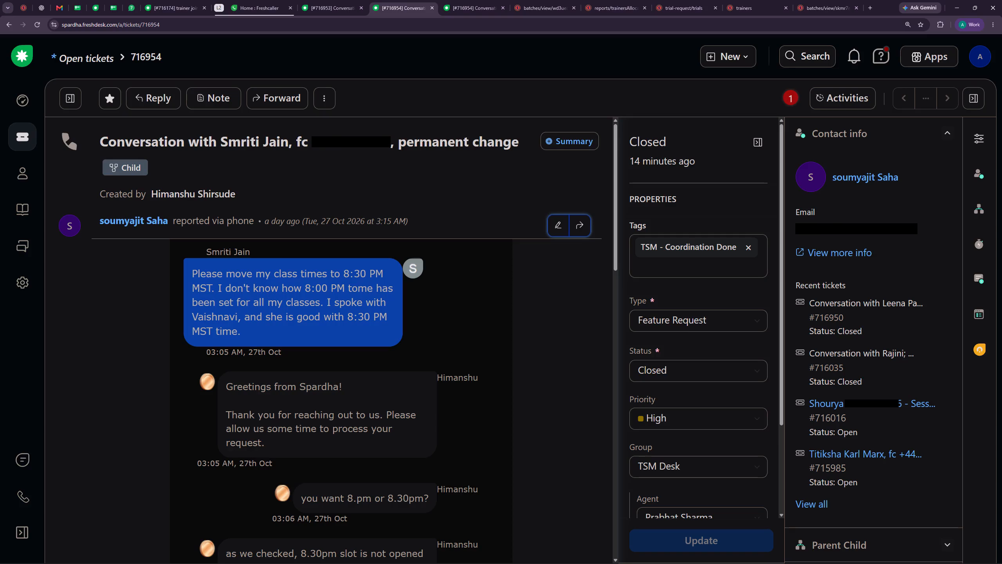
scroll(353, 330, "down", 4)
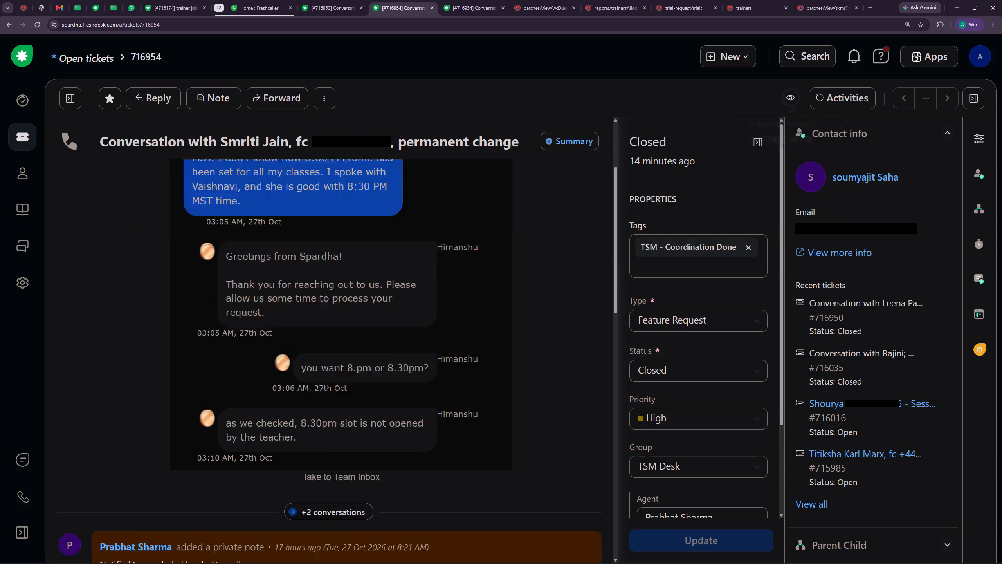
scroll(356, 330, "down", 2)
scroll(396, 337, "down", 5)
scroll(404, 338, "up", 2)
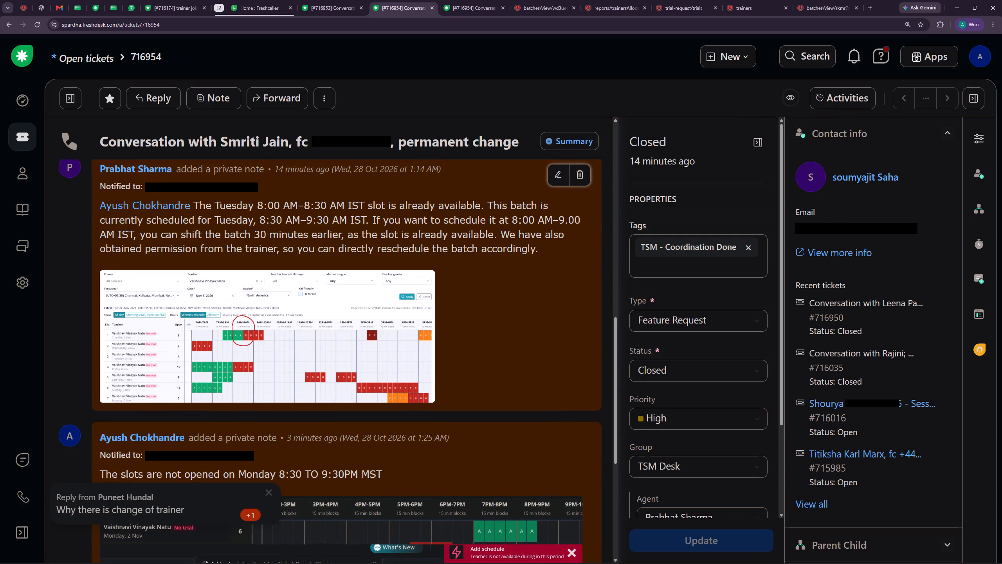
scroll(404, 336, "down", 2)
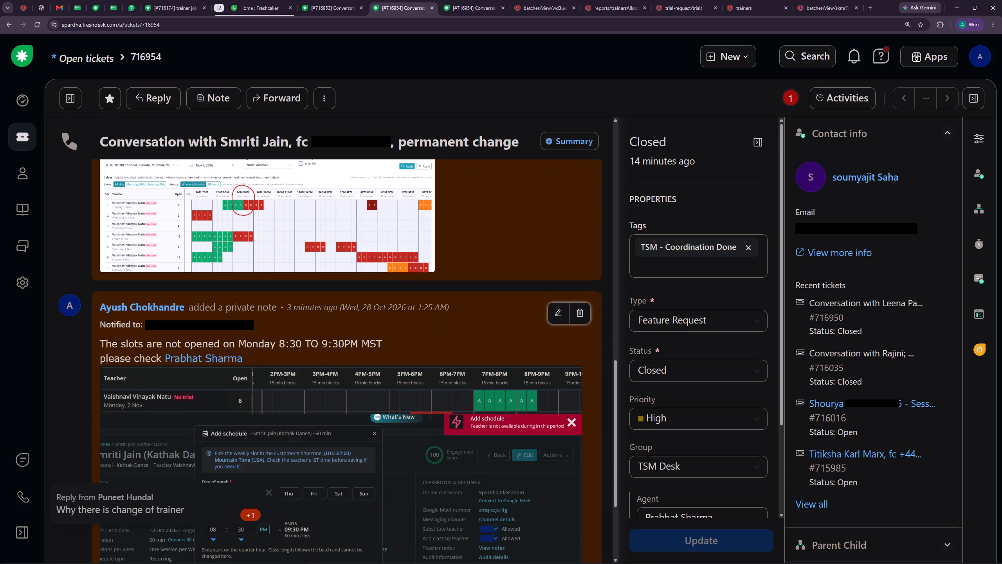
scroll(438, 318, "down", 2)
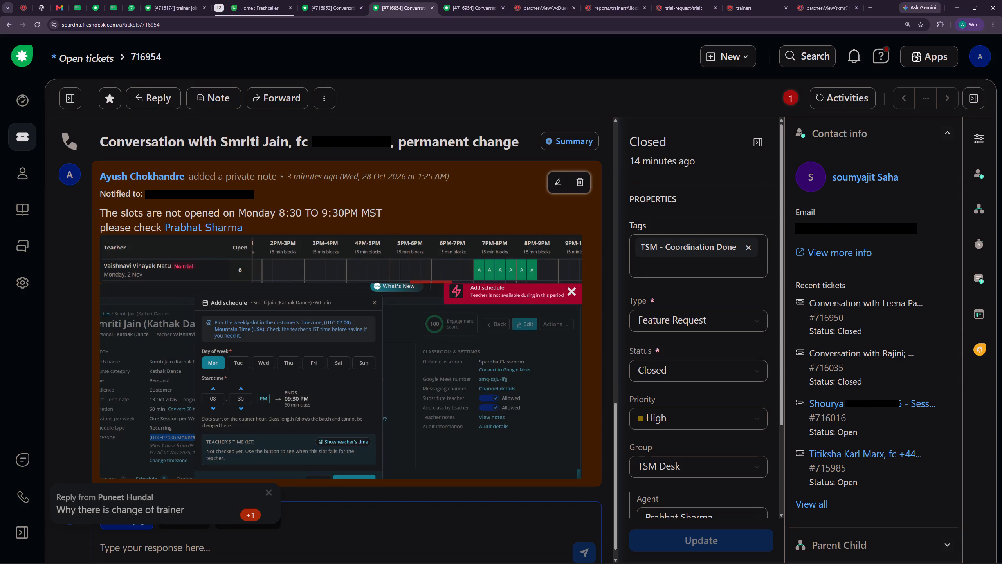
left_click(541, 248)
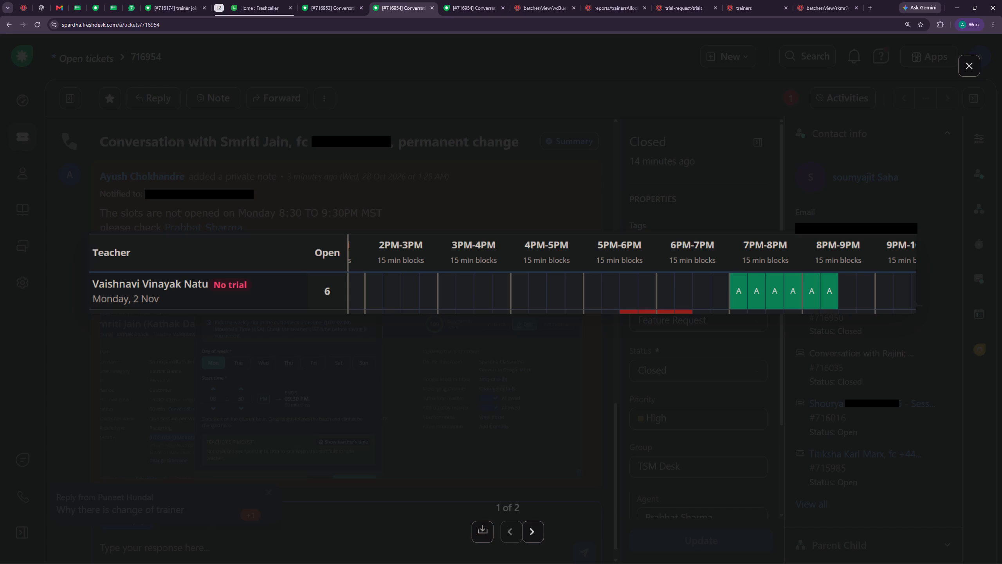
left_click(969, 73)
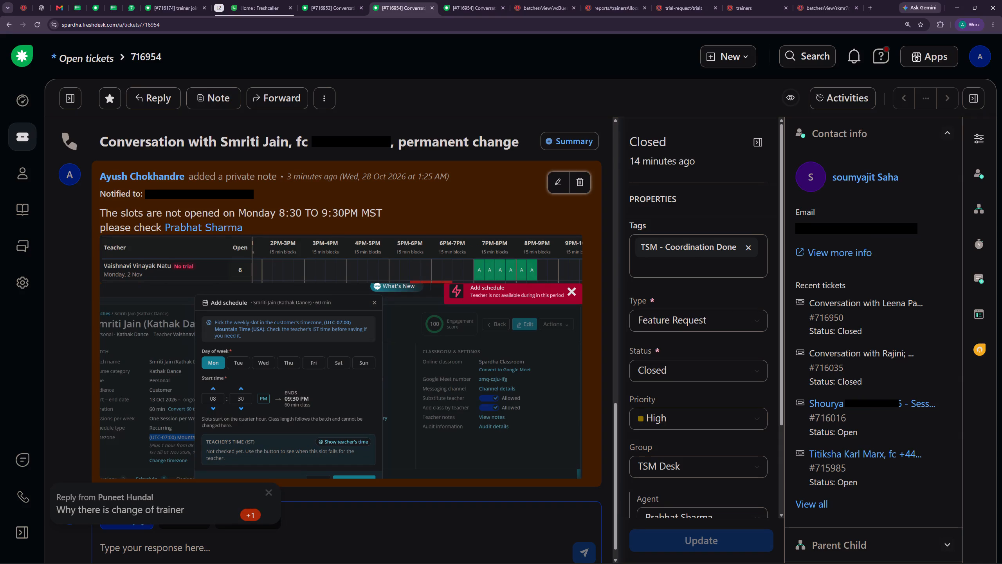
scroll(392, 311, "up", 2)
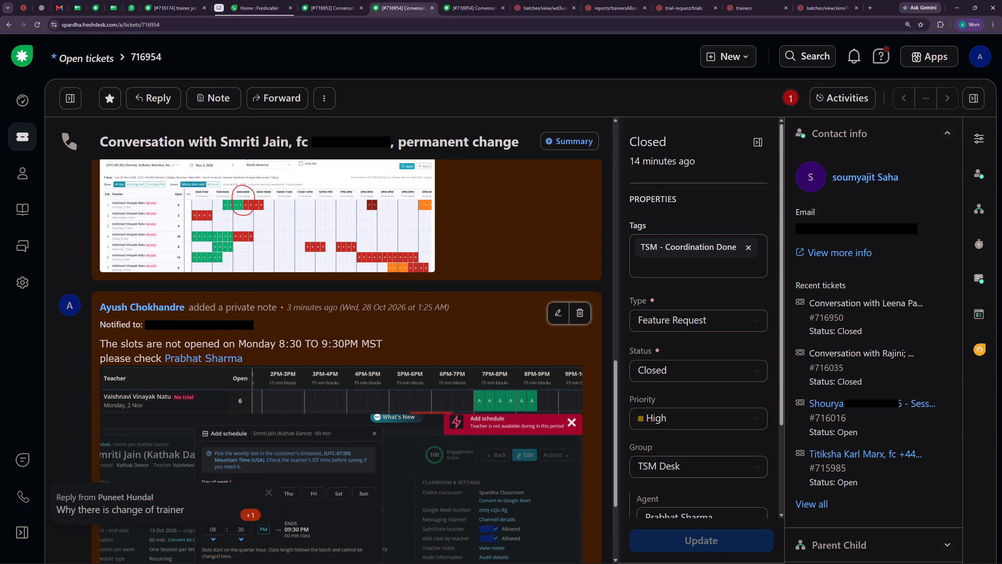
scroll(384, 298, "down", 3)
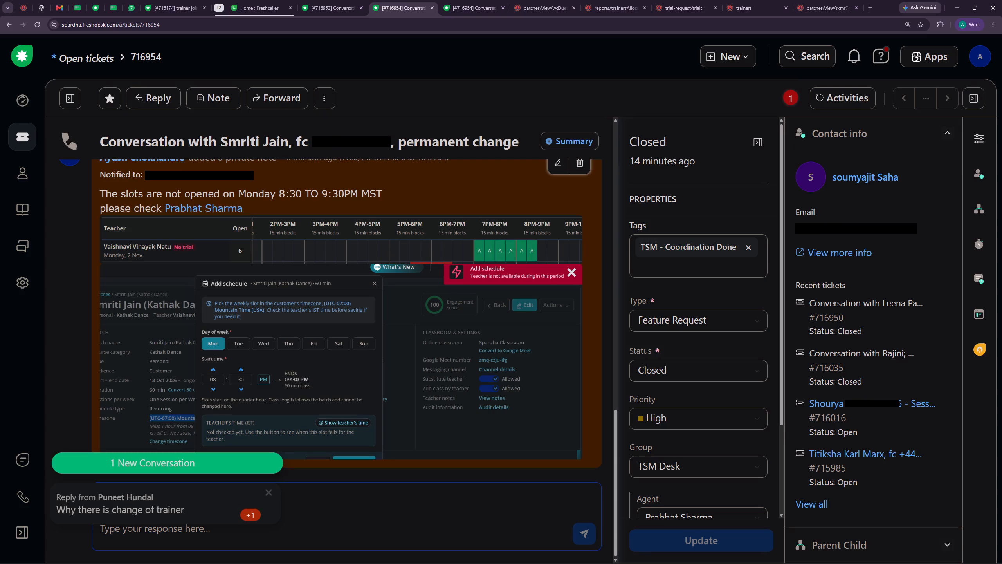
left_click(267, 492)
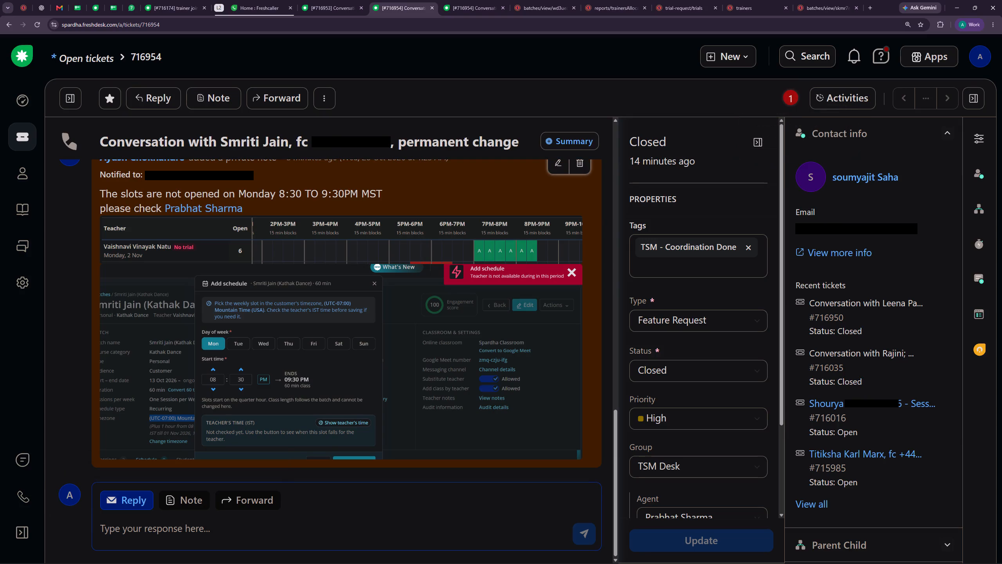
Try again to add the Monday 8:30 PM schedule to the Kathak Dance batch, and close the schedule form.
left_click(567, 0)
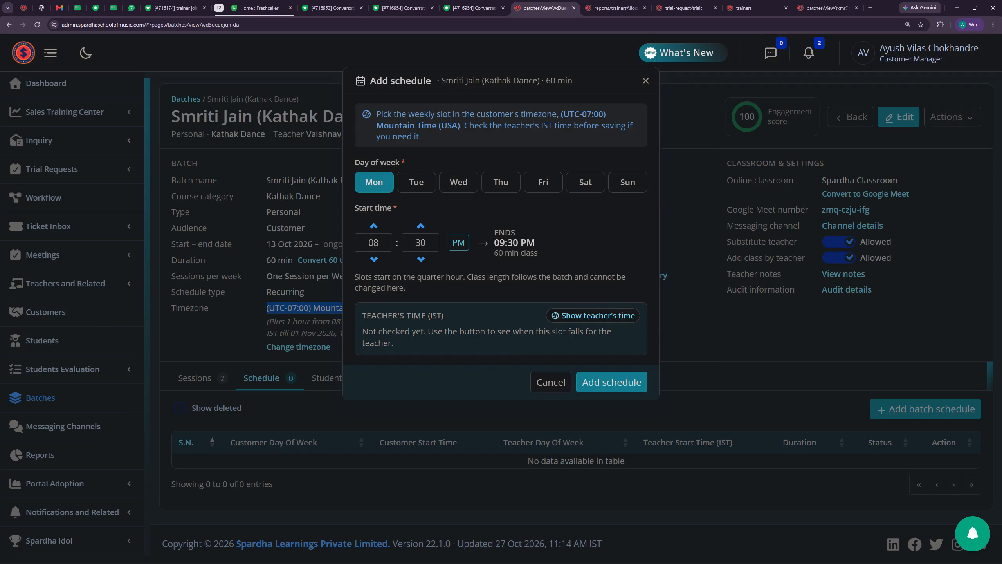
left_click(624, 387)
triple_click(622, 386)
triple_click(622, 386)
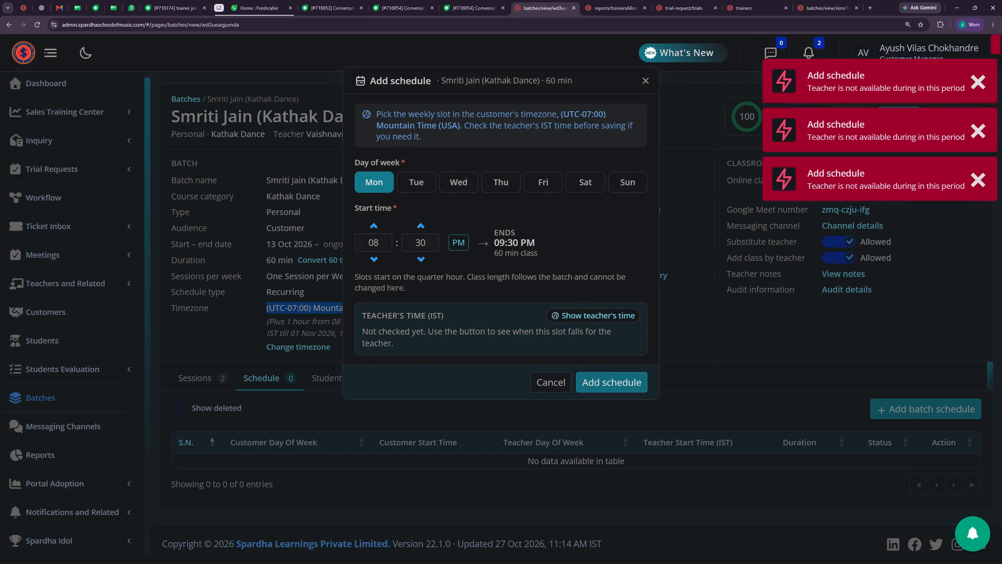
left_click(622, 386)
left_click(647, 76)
left_click(473, 0)
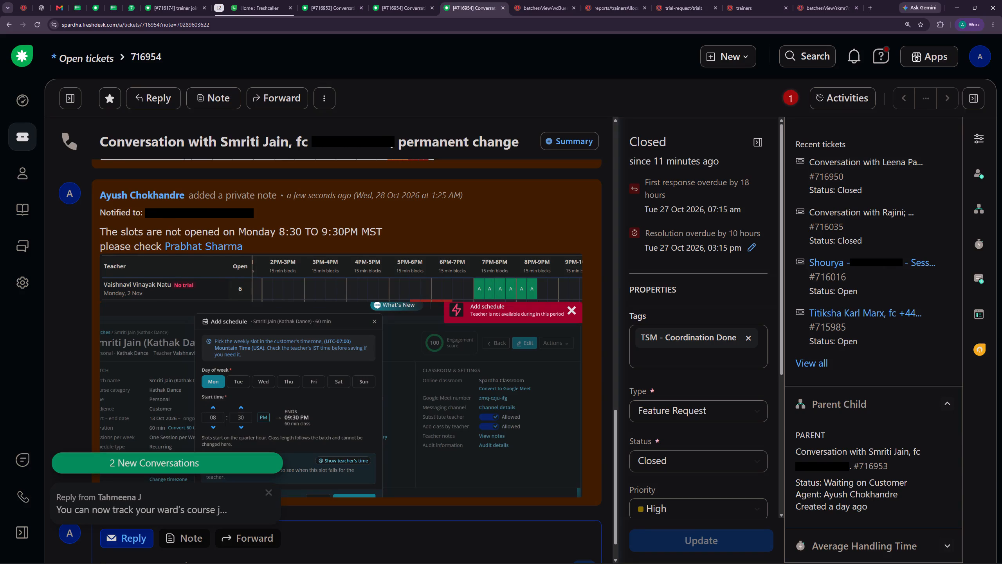
scroll(486, 273, "up", 13)
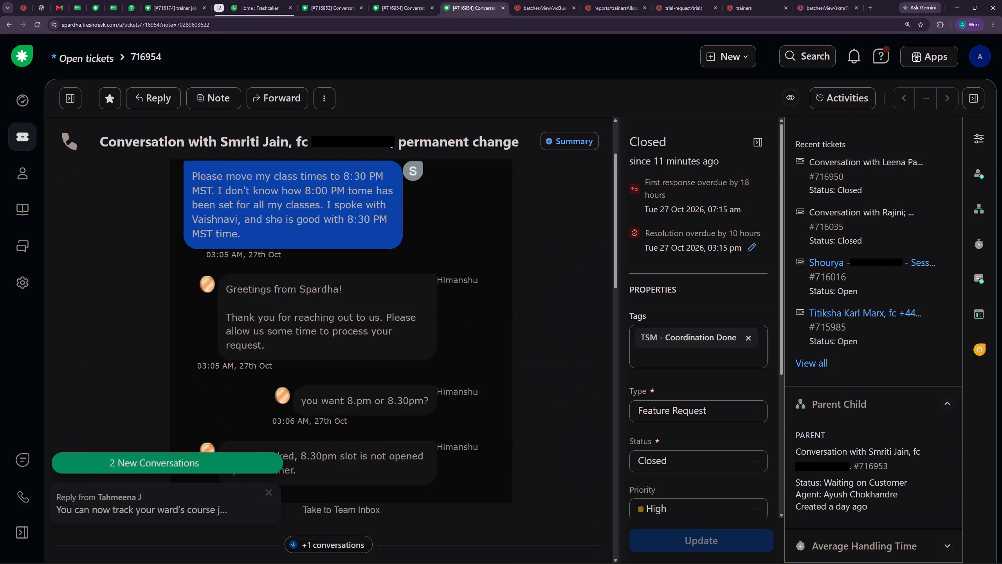
scroll(467, 275, "up", 4)
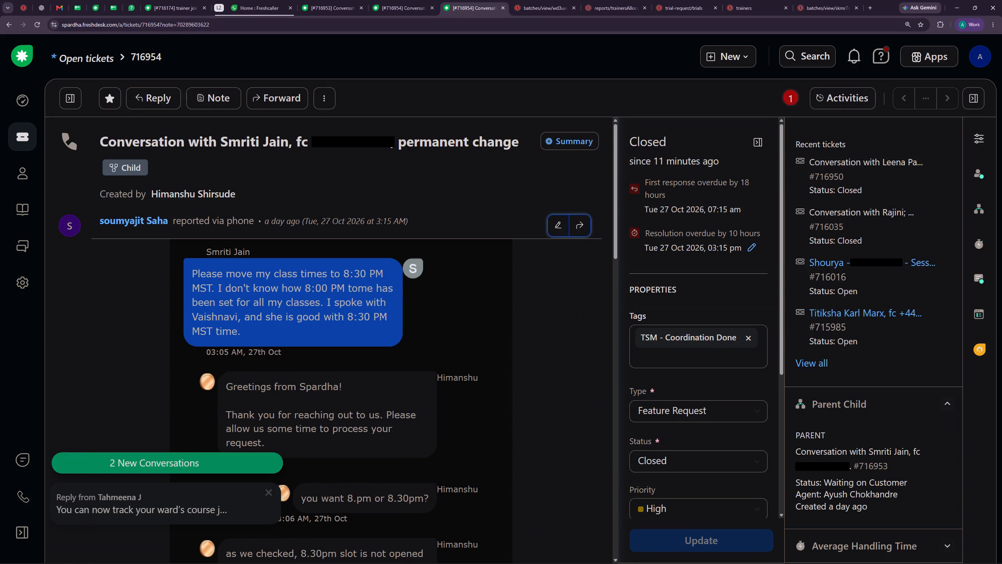
left_click(539, 2)
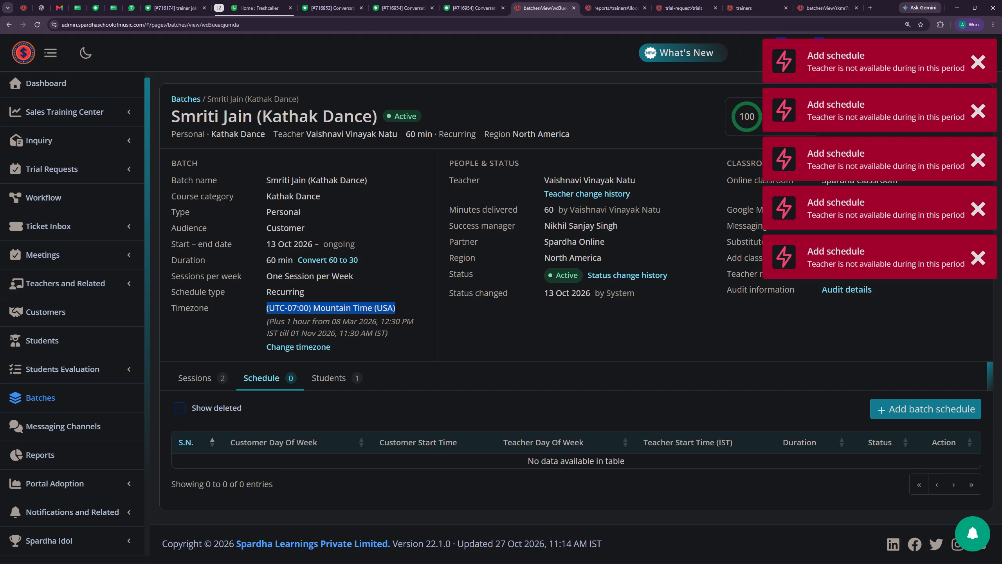
left_click(487, 0)
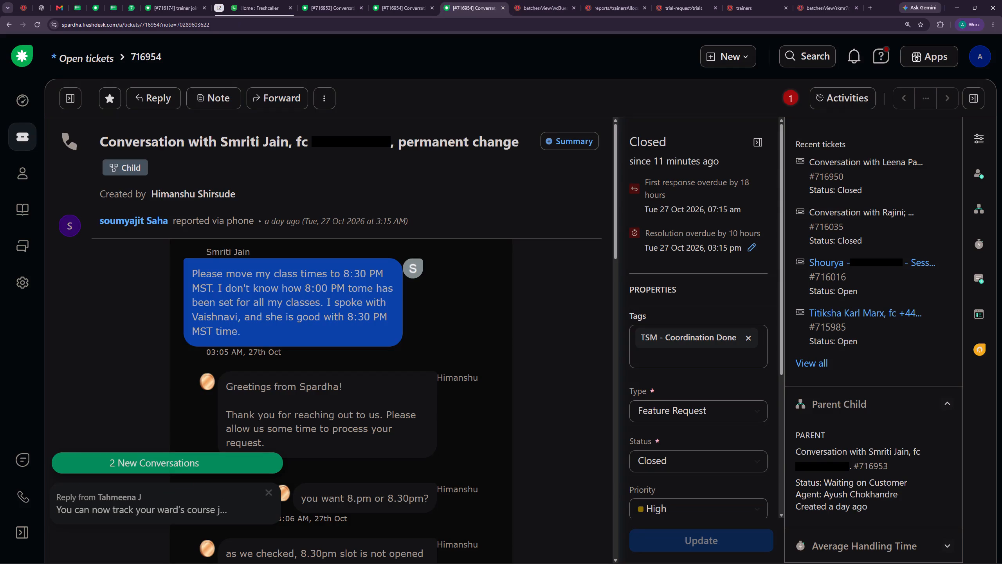
Close both open copies of child ticket 716954 and dismiss the child ticket list on parent ticket 716953.
left_click(503, 7)
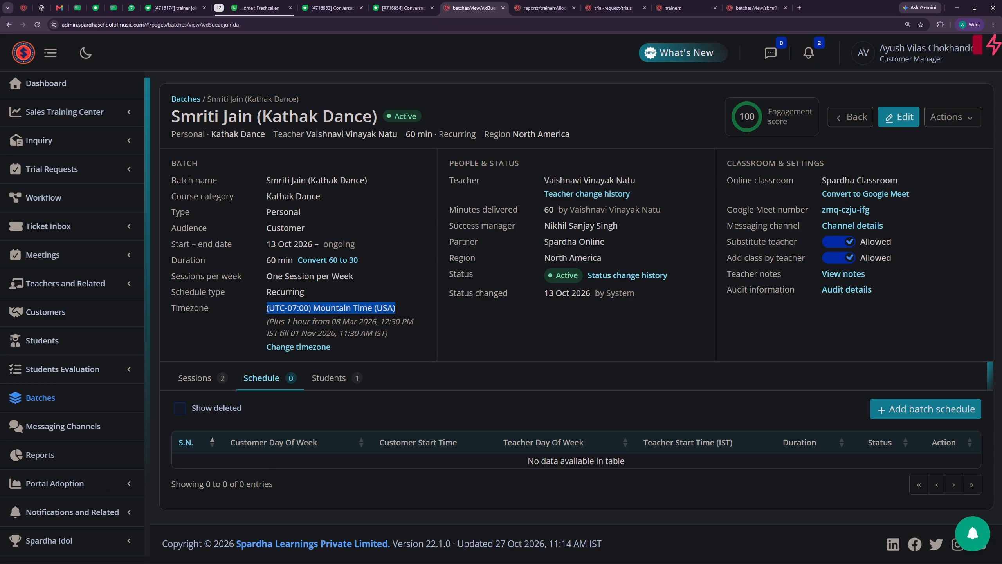
left_click(419, 6)
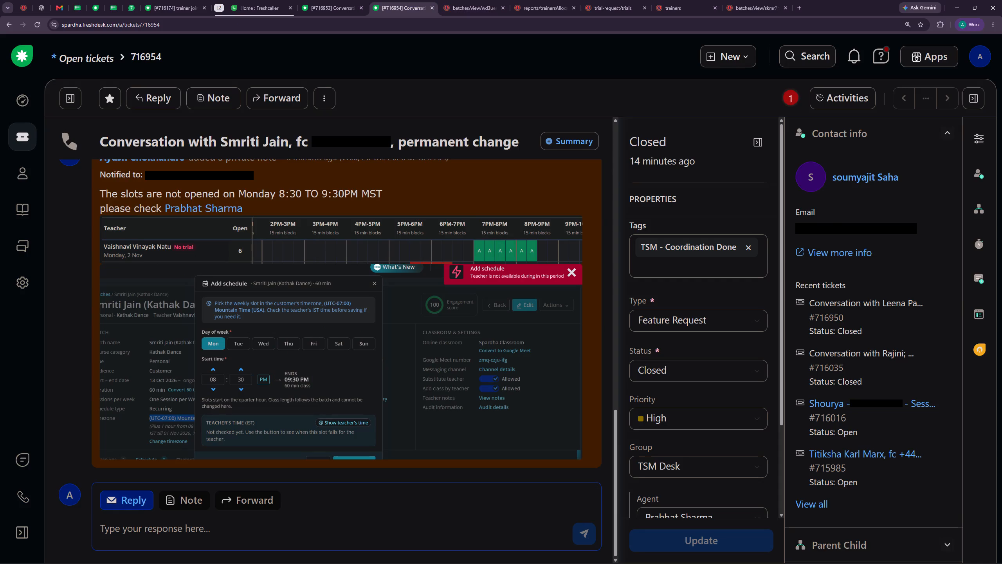
left_click(431, 9)
left_click(330, 0)
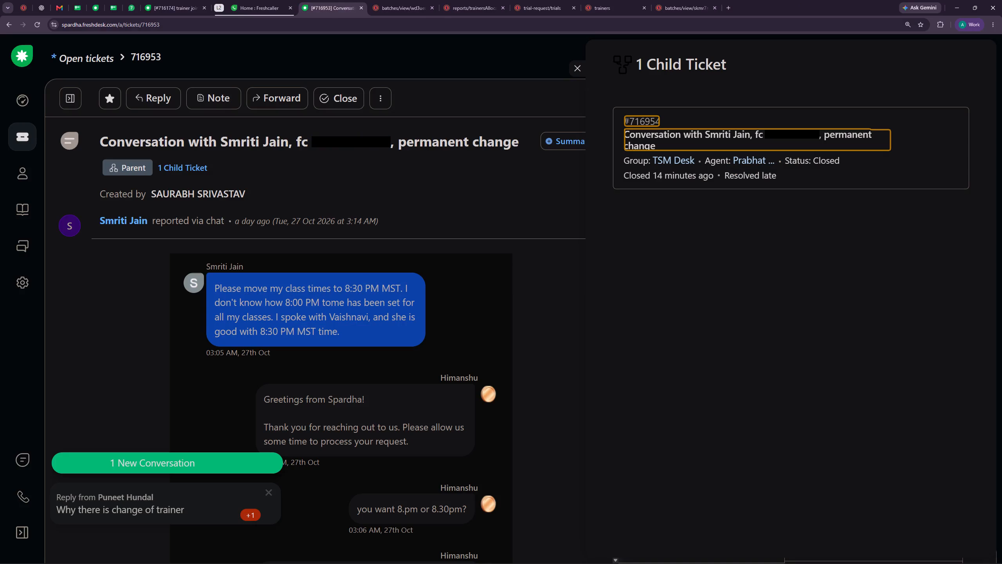
left_click(572, 76)
Check the dashboard and notifications, and look through your open tickets list for remaining work.
left_click(16, 139)
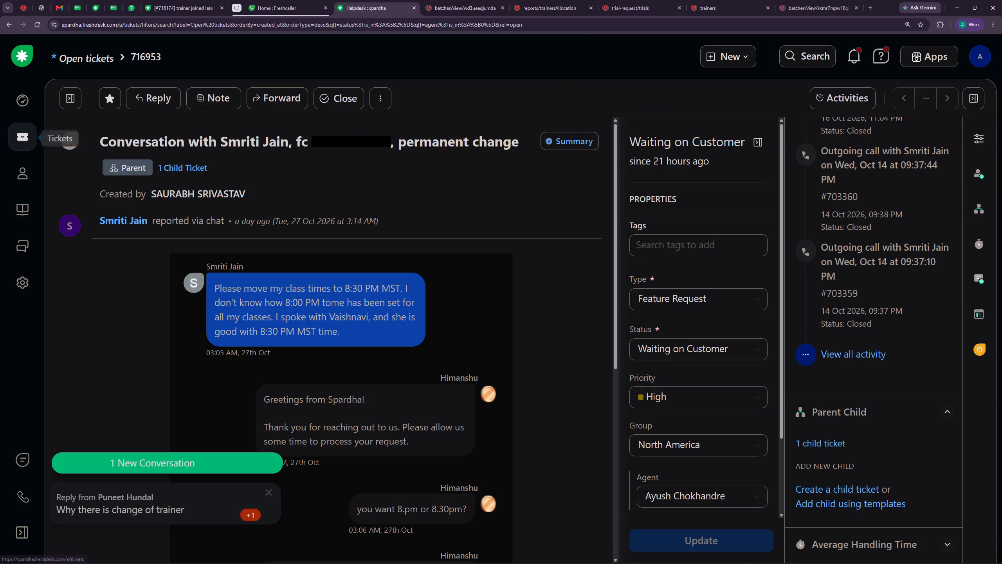
left_click(14, 98)
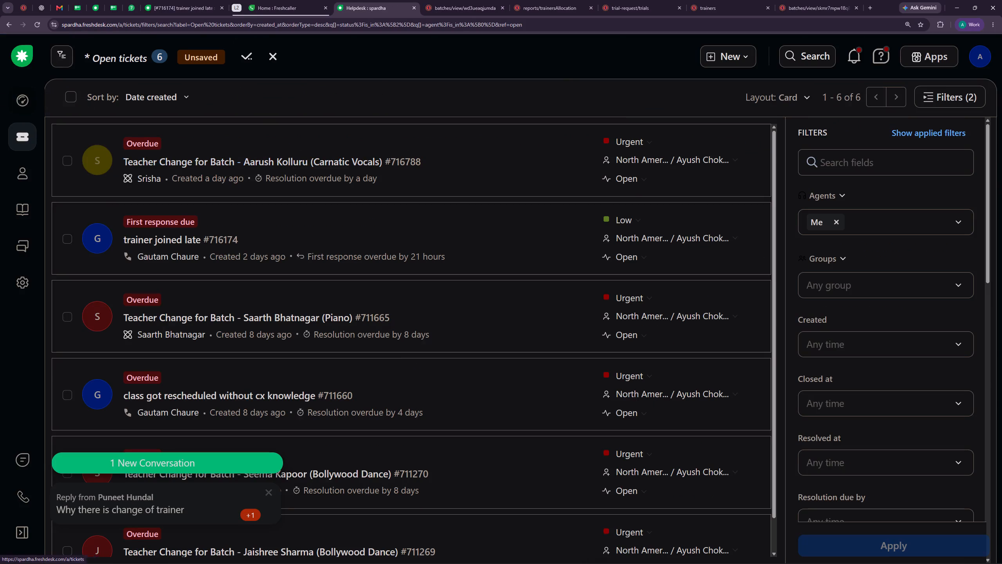
left_click(14, 105)
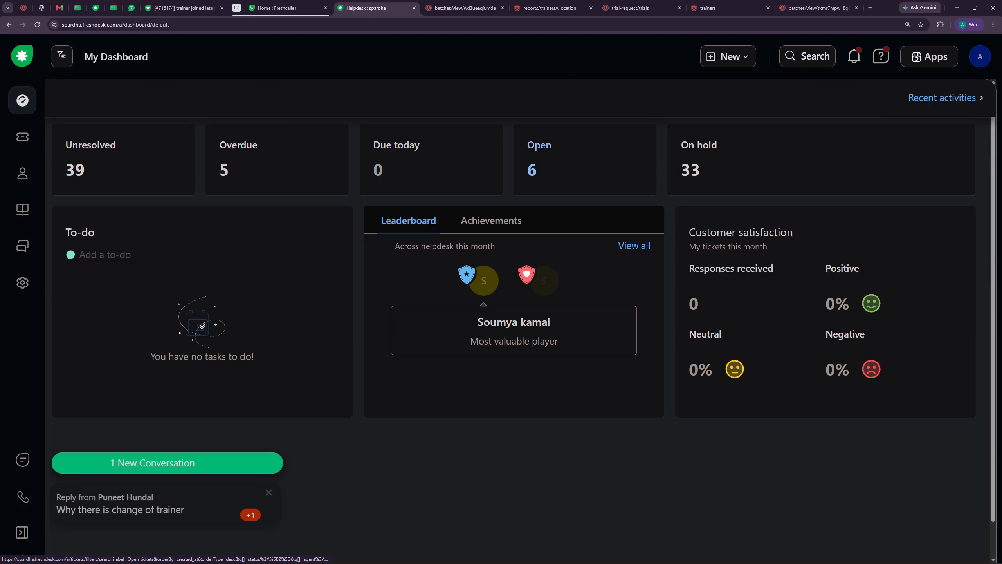
left_click(553, 168)
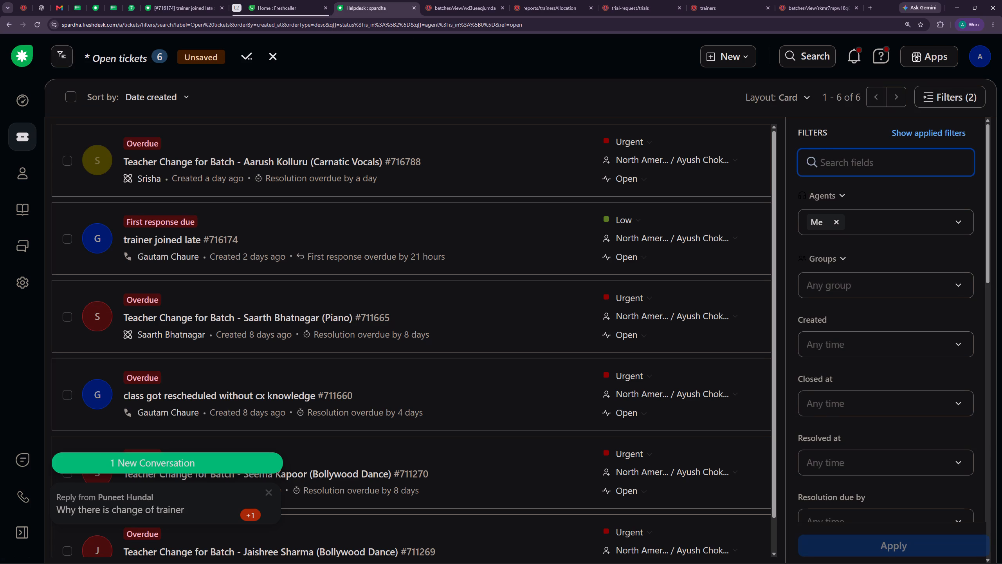
left_click(852, 53)
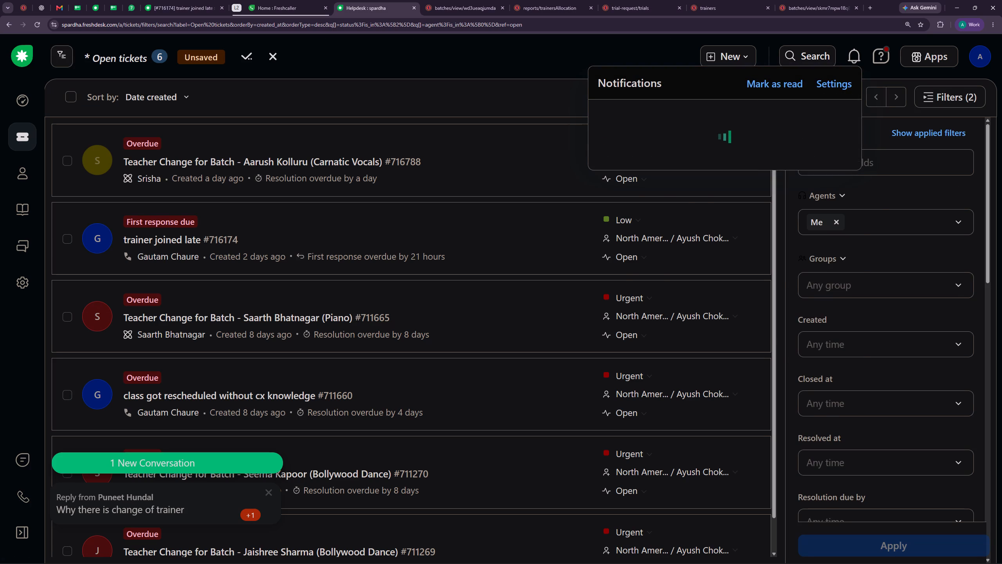
left_click(852, 57)
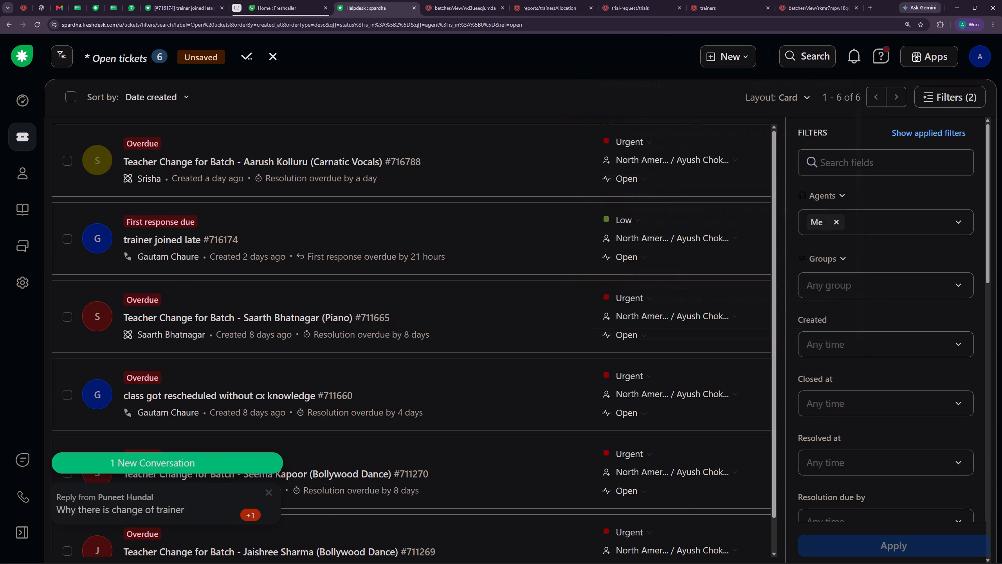
scroll(257, 216, "down", 4)
scroll(229, 276, "down", 4)
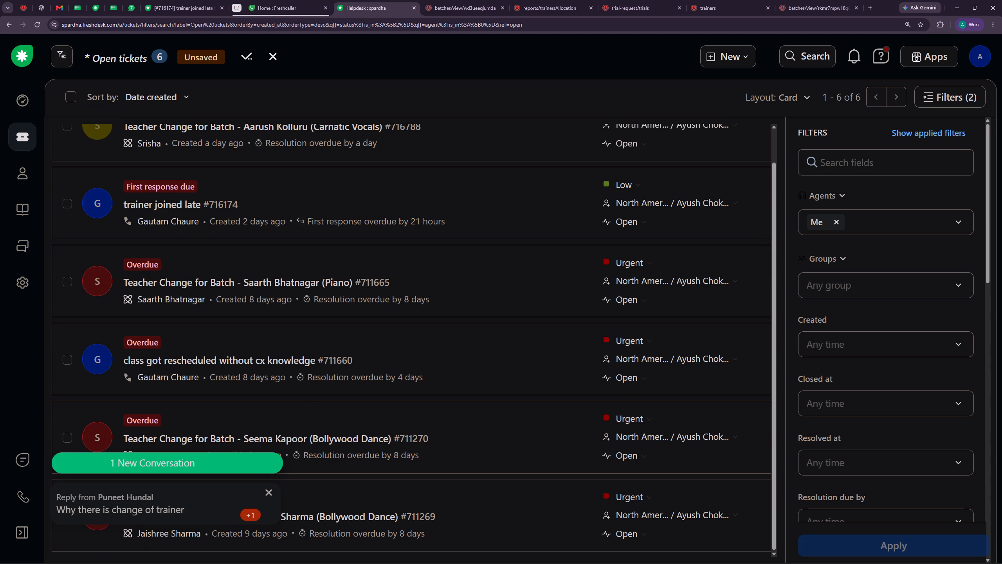
Dismiss the new-conversation notice, open ticket 716174 "trainer joined late" from the open tickets, and read its private notes.
left_click(272, 494)
scroll(272, 376, "up", 1)
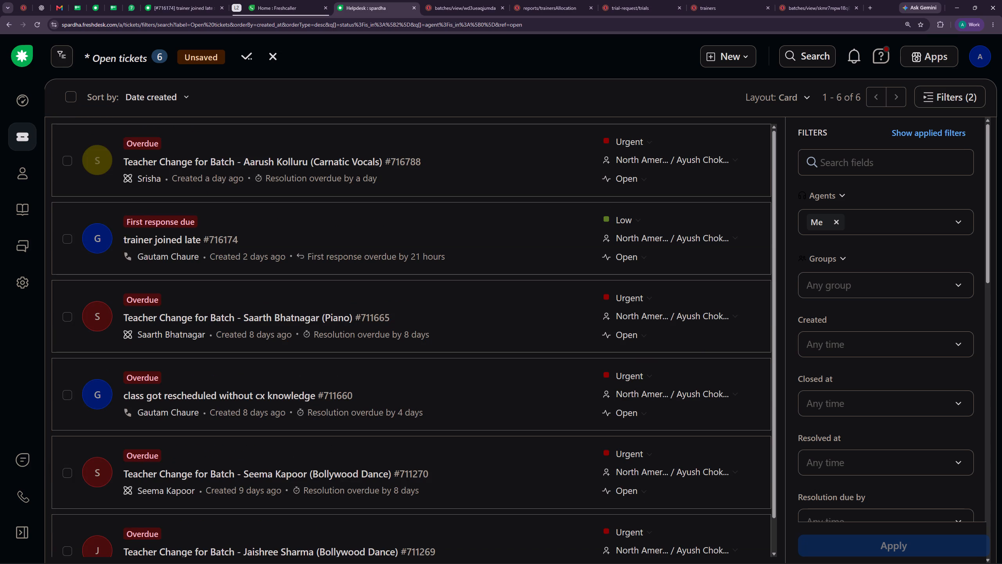
left_click(165, 238)
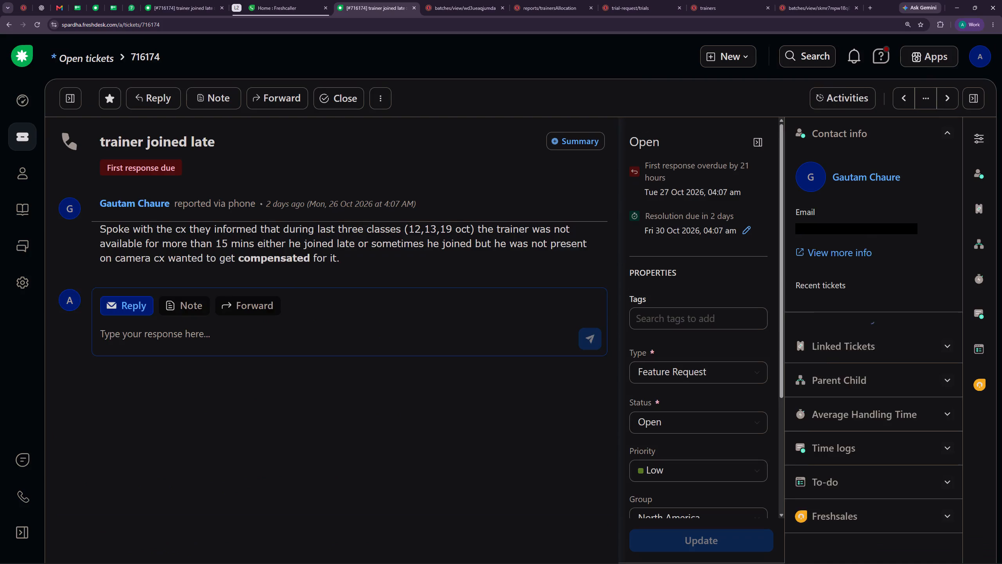
scroll(434, 329, "down", 9)
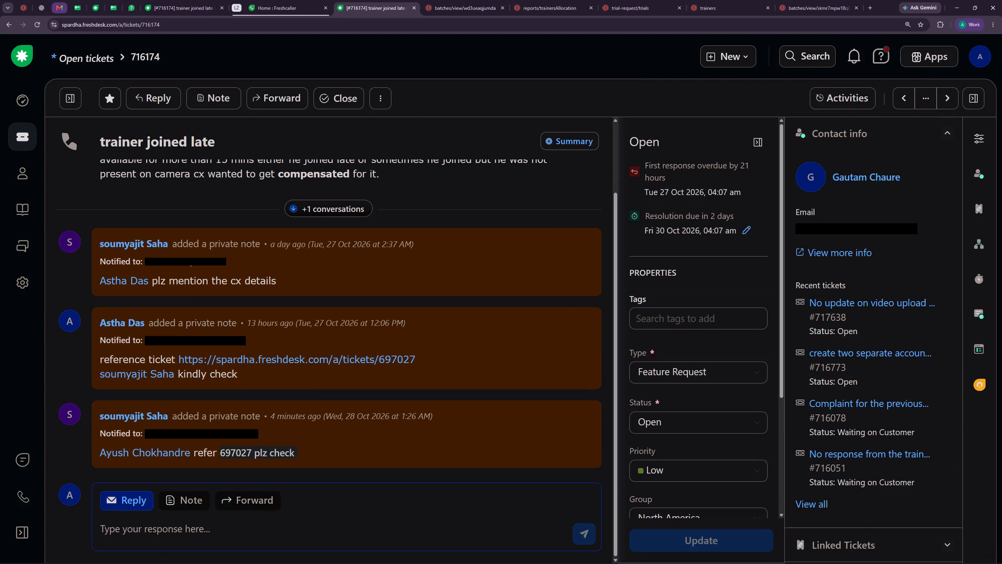
Copy ticket number 716078 from the Notepad notes, duplicate the ticket 716174 tab, and search for and open ticket 716078.
left_click(943, 27)
left_click(860, 170)
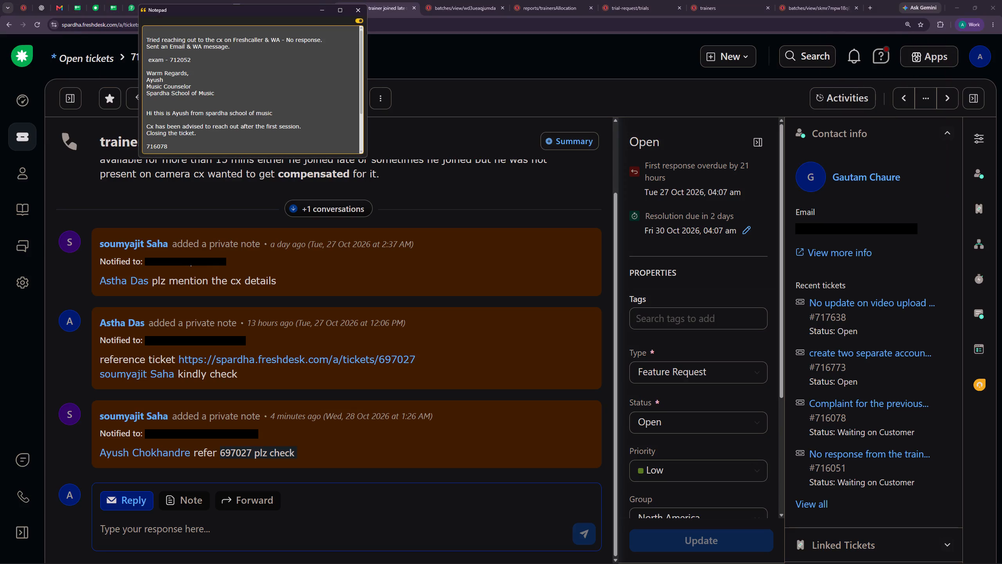
scroll(204, 115, "down", 1)
double_click(160, 90)
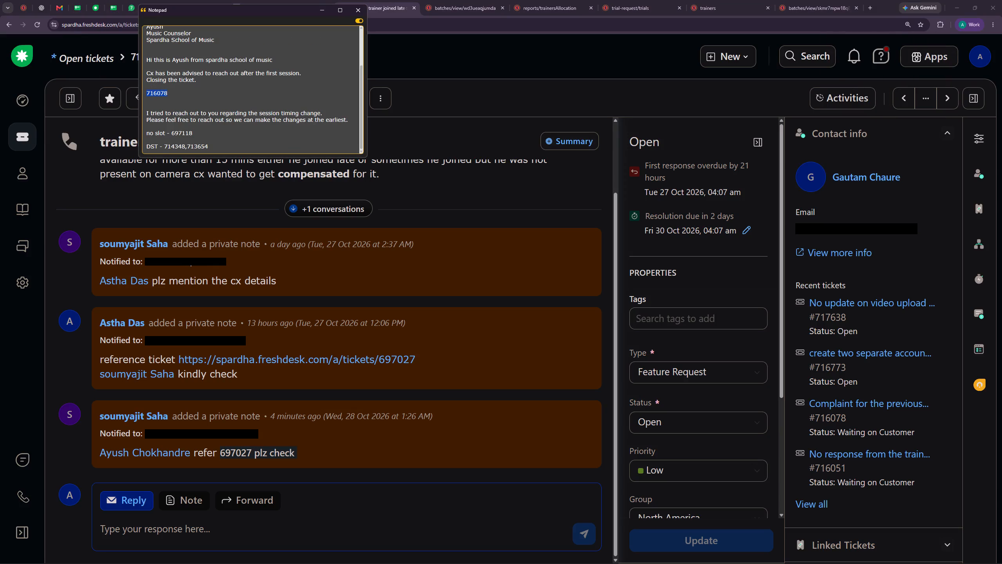
key("ctrl+c")
left_click(362, 9)
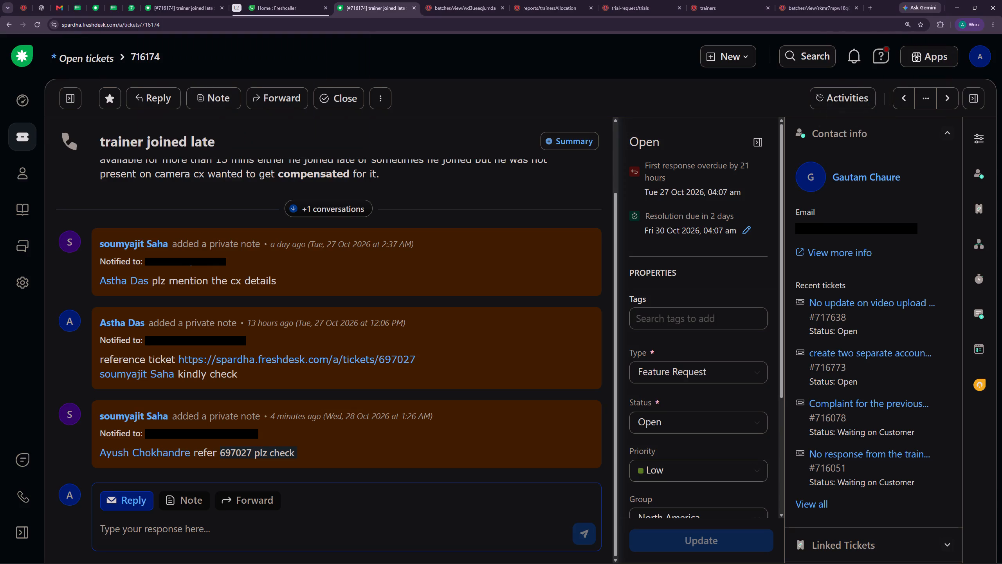
right_click(366, 7)
left_click(408, 83)
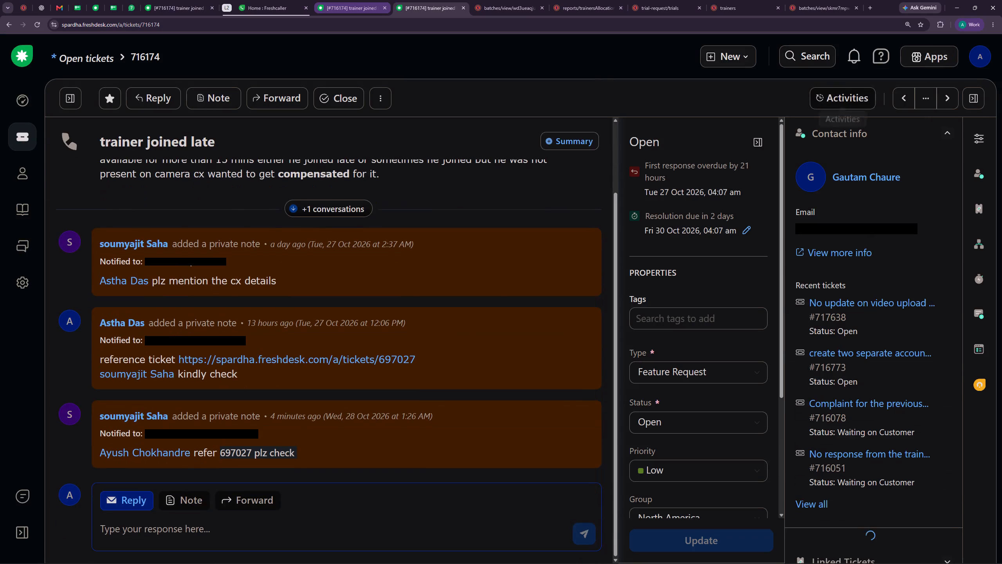
left_click(796, 57)
key("ctrl+v")
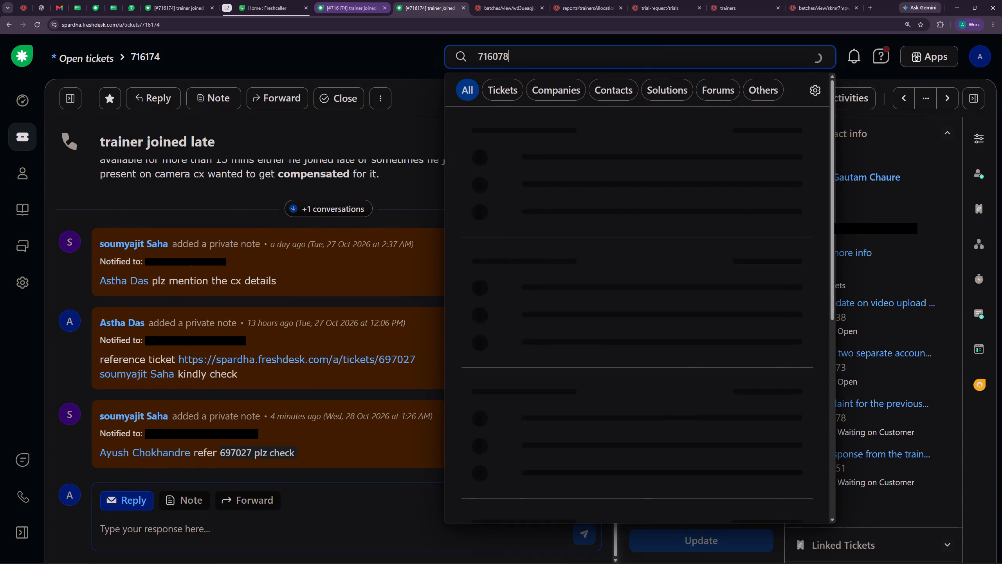
left_click(596, 161)
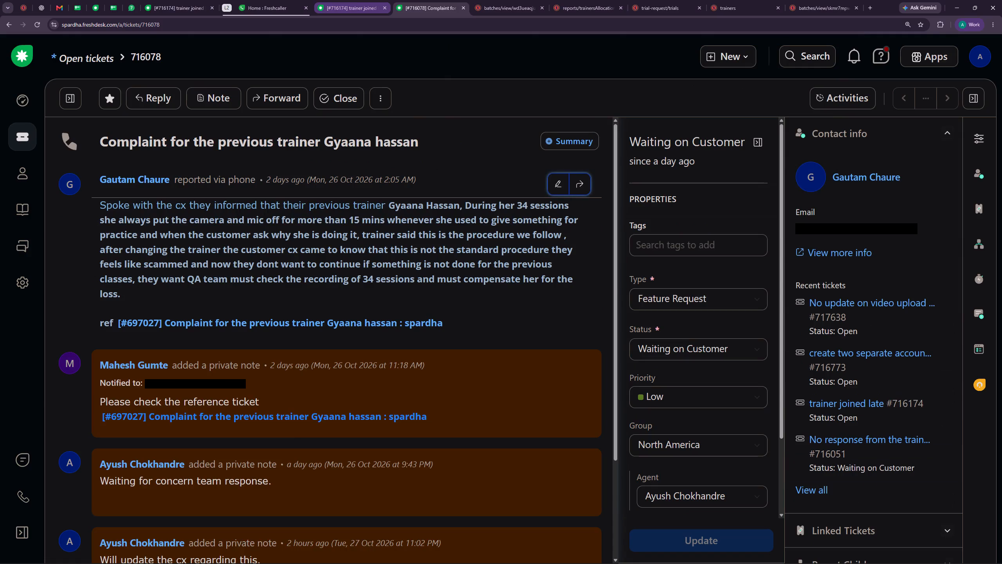
scroll(533, 276, "down", 6)
scroll(480, 253, "up", 10)
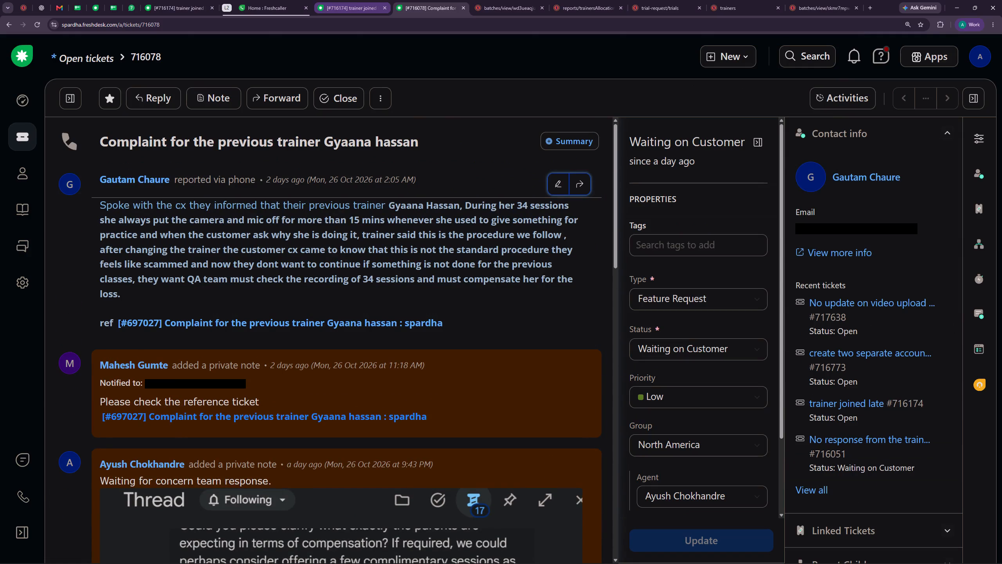
scroll(485, 271, "down", 20)
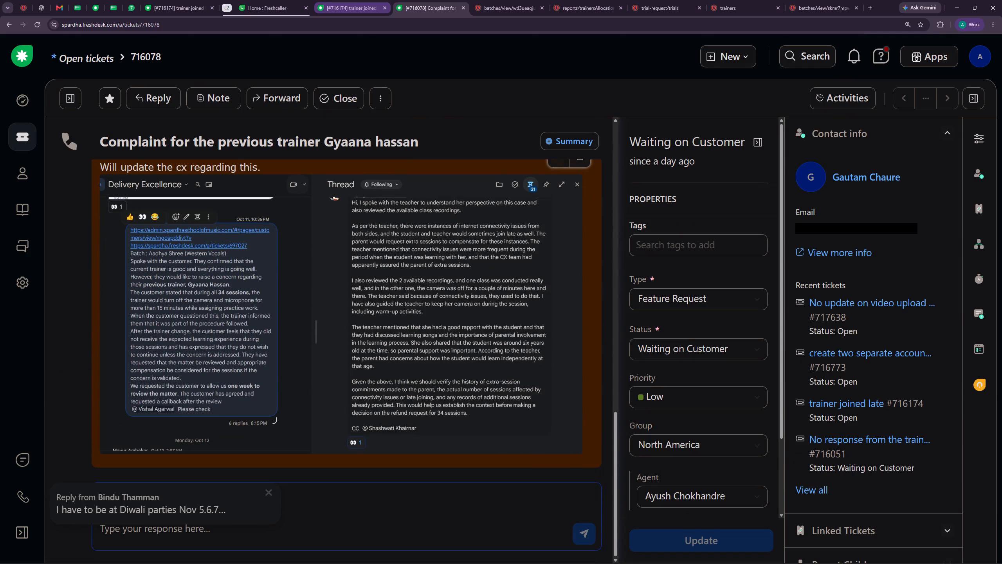
scroll(564, 297, "up", 20)
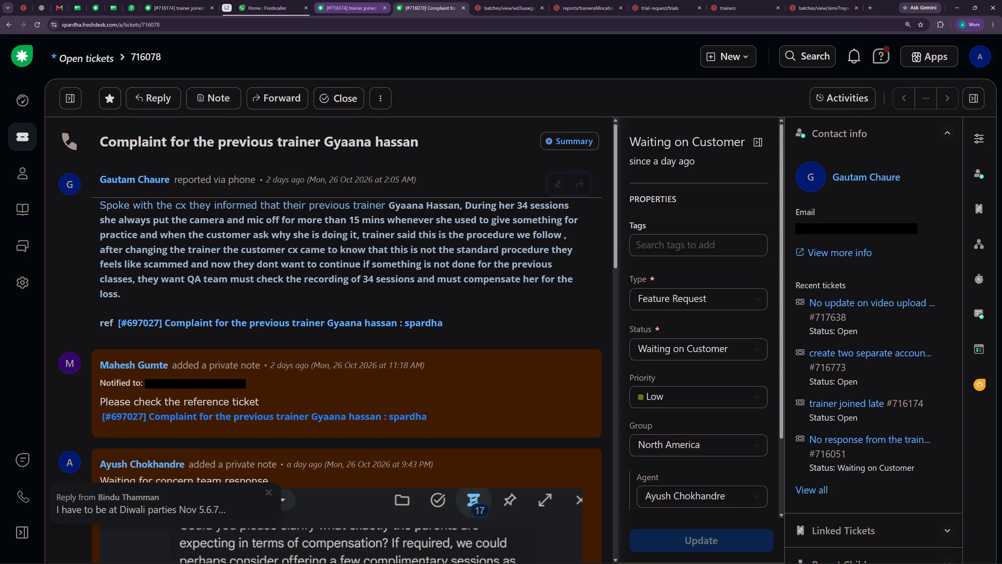
scroll(514, 182, "down", 13)
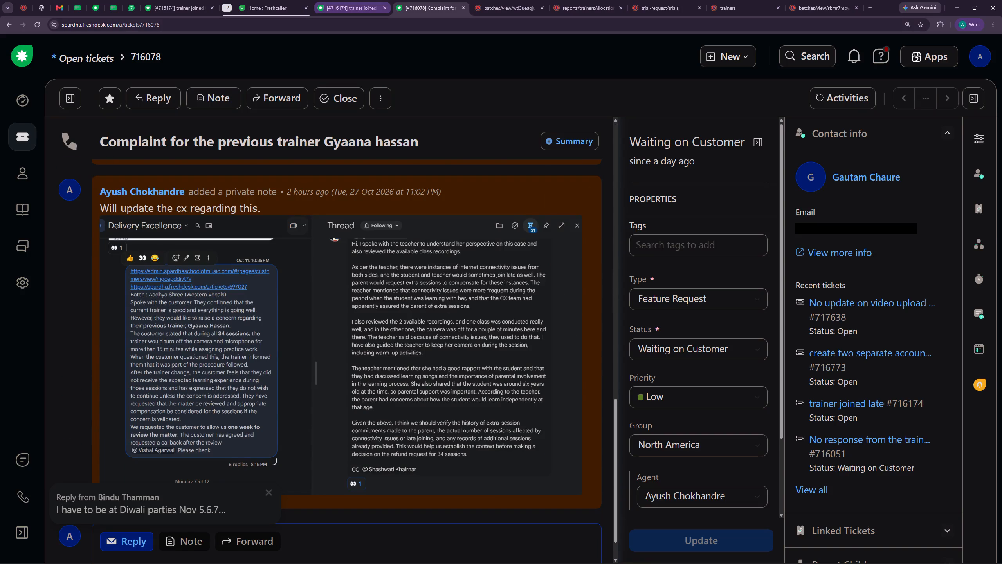
left_click(354, 4)
scroll(455, 284, "up", 1)
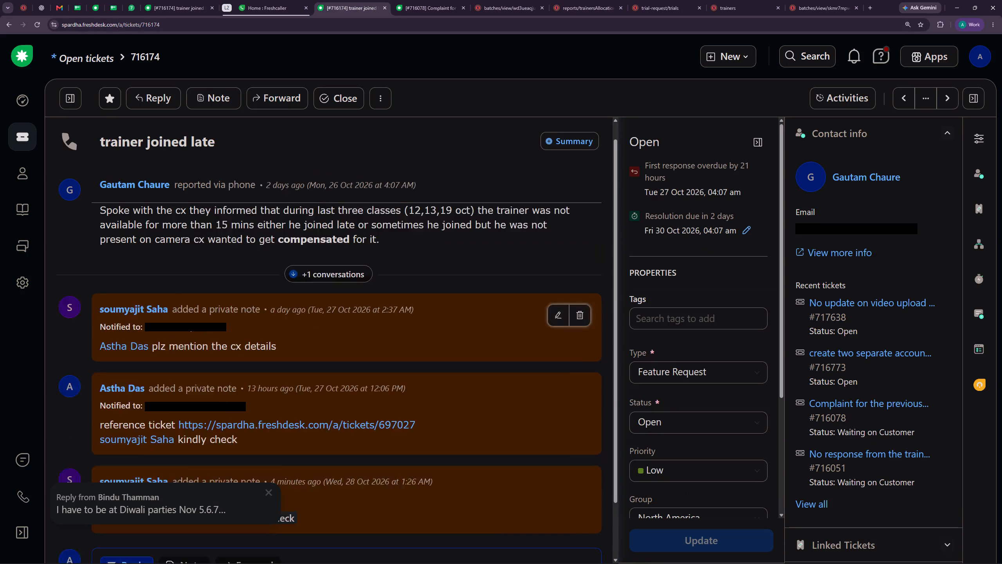
scroll(455, 285, "up", 3)
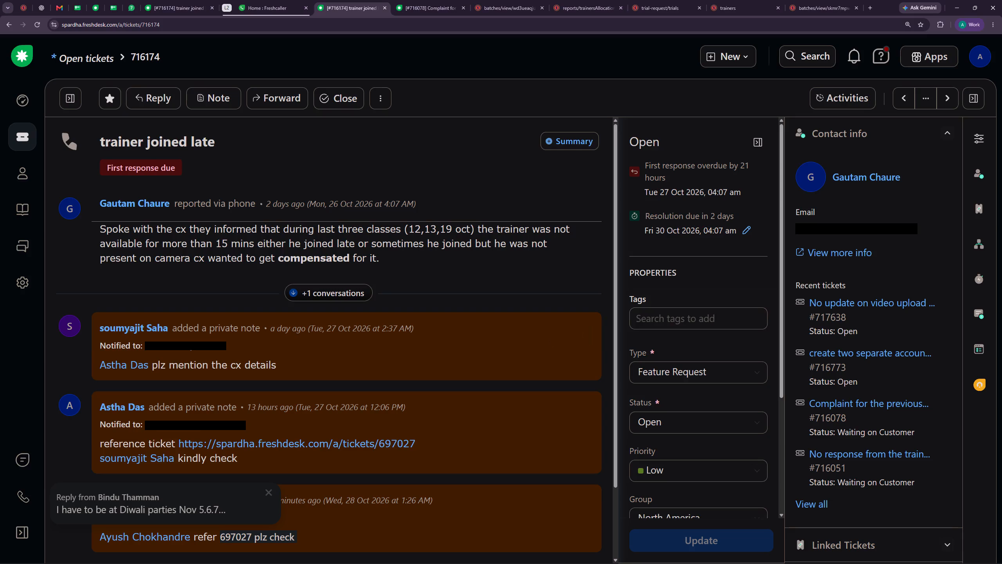
left_click(318, 294)
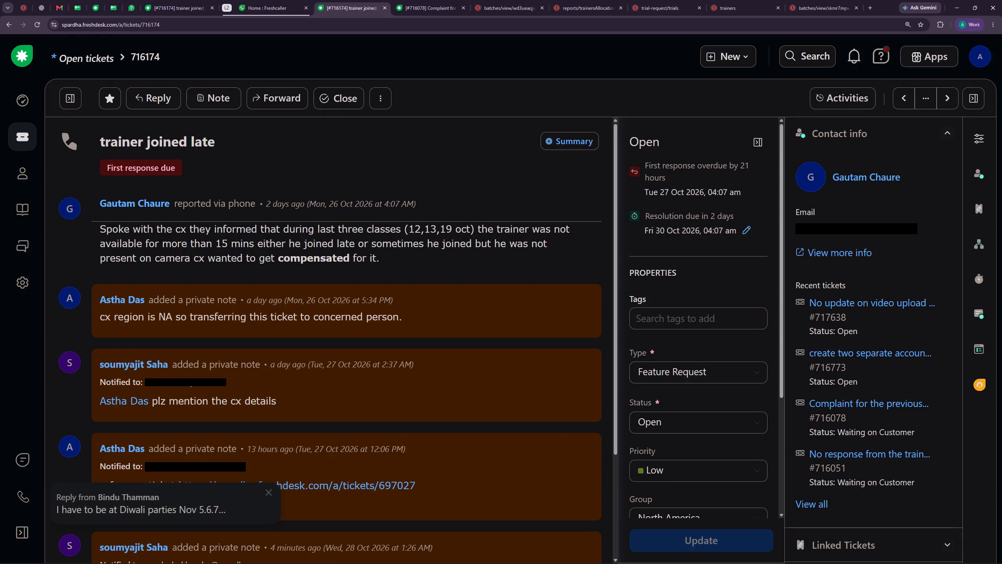
left_click(408, 5)
scroll(434, 258, "up", 3)
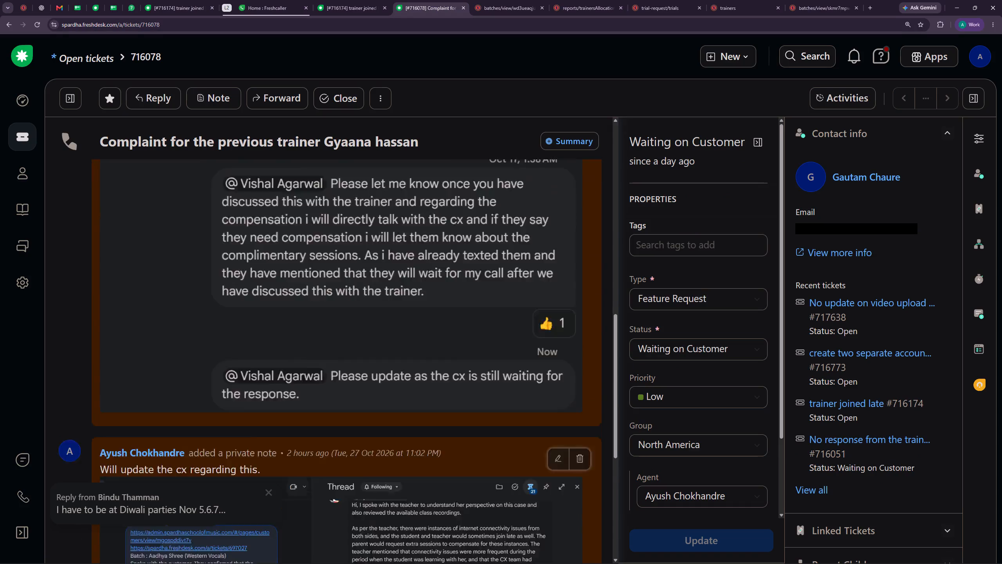
scroll(428, 260, "up", 14)
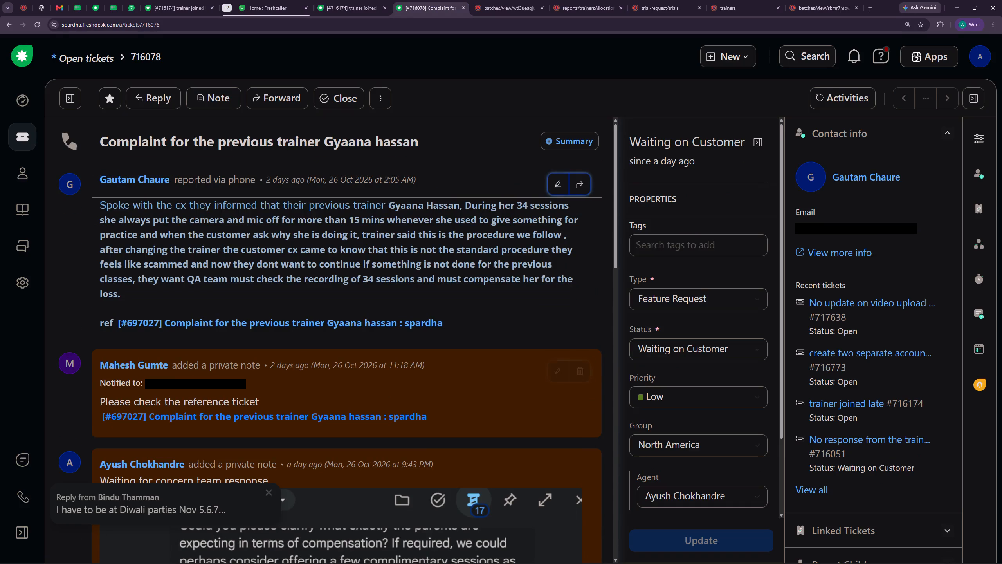
left_click(335, 0)
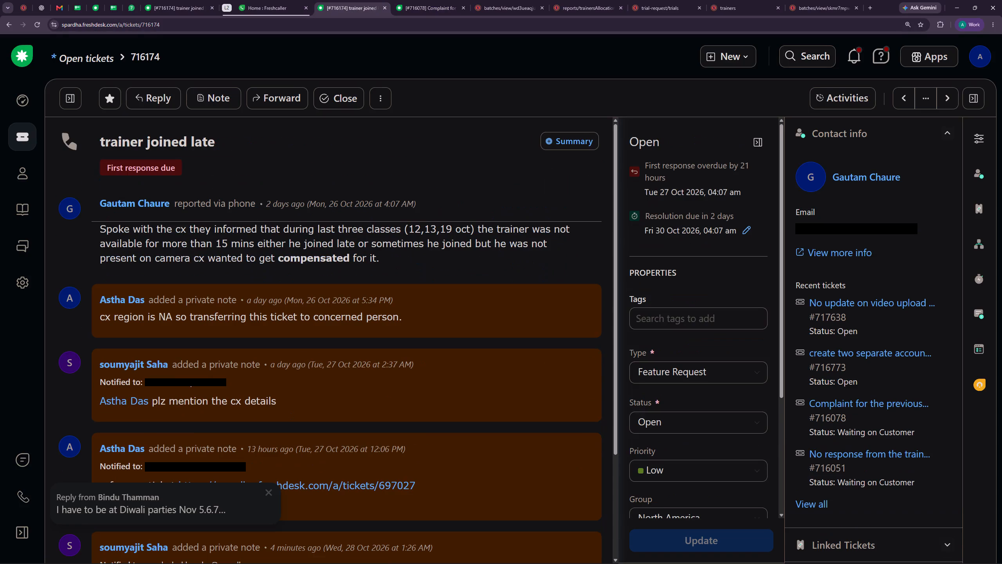
scroll(314, 308, "down", 2)
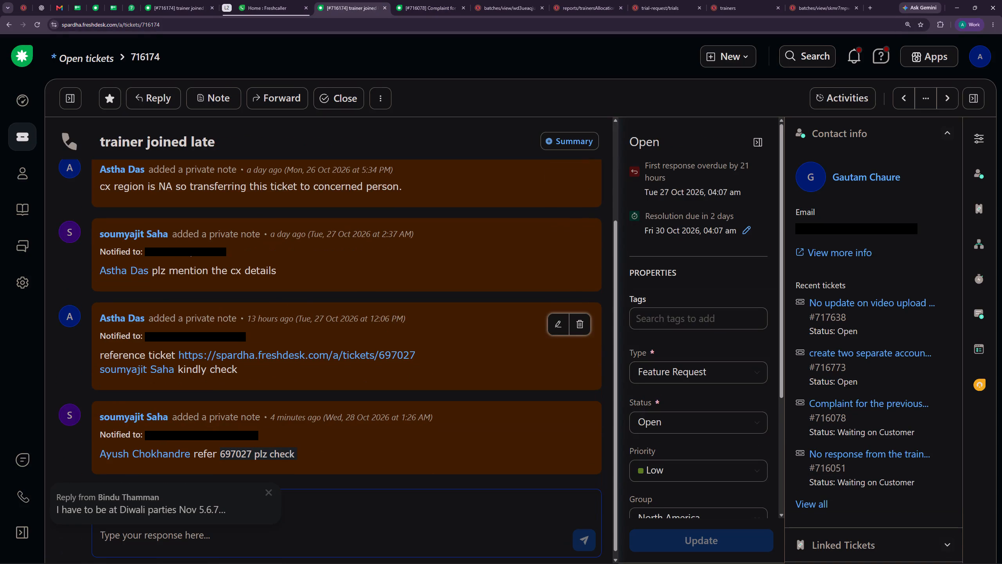
left_click(306, 356)
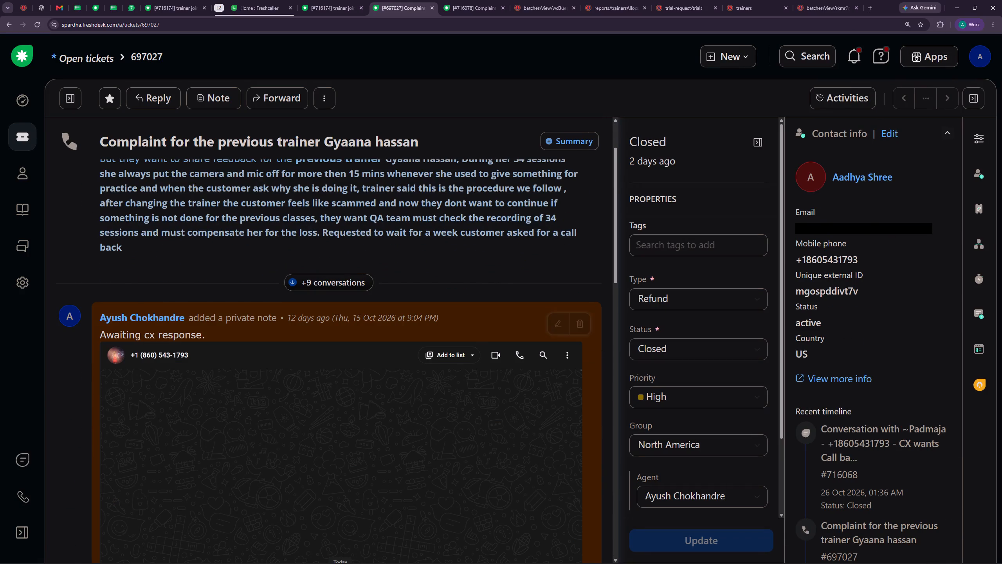
scroll(440, 288, "up", 3)
scroll(360, 284, "down", 6)
scroll(380, 286, "up", 2)
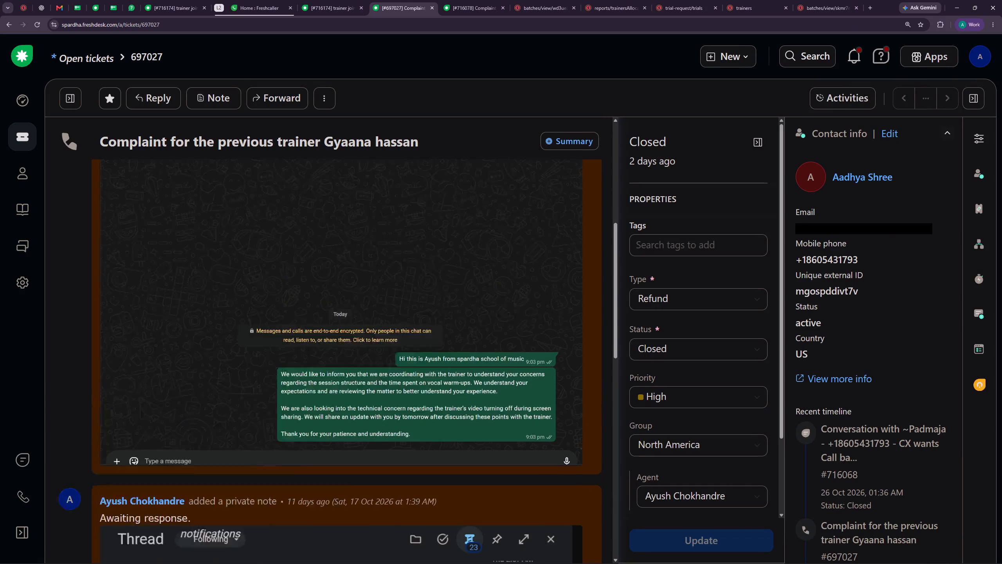
scroll(380, 286, "up", 2)
left_click(355, 238)
left_click(344, 233)
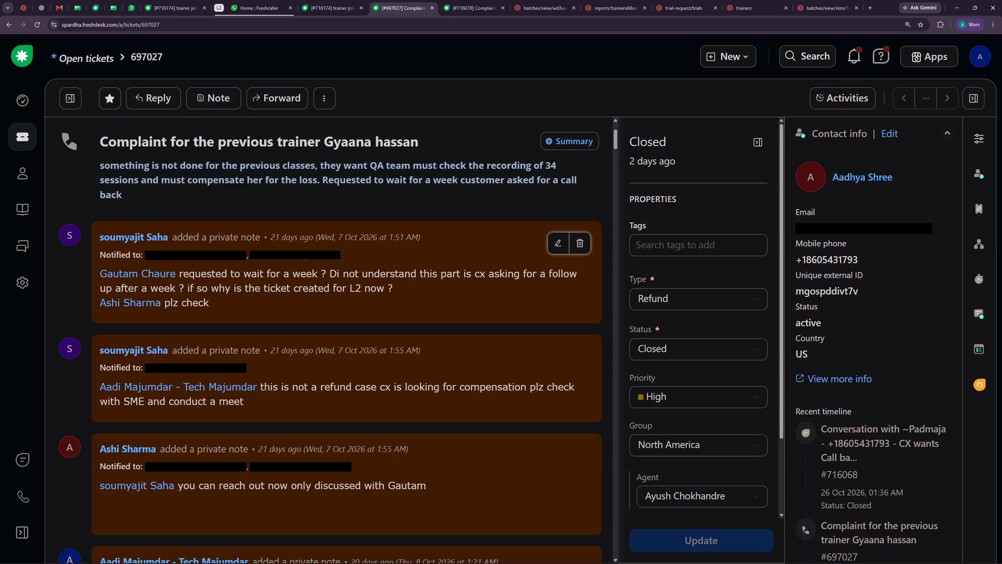
scroll(415, 286, "down", 4)
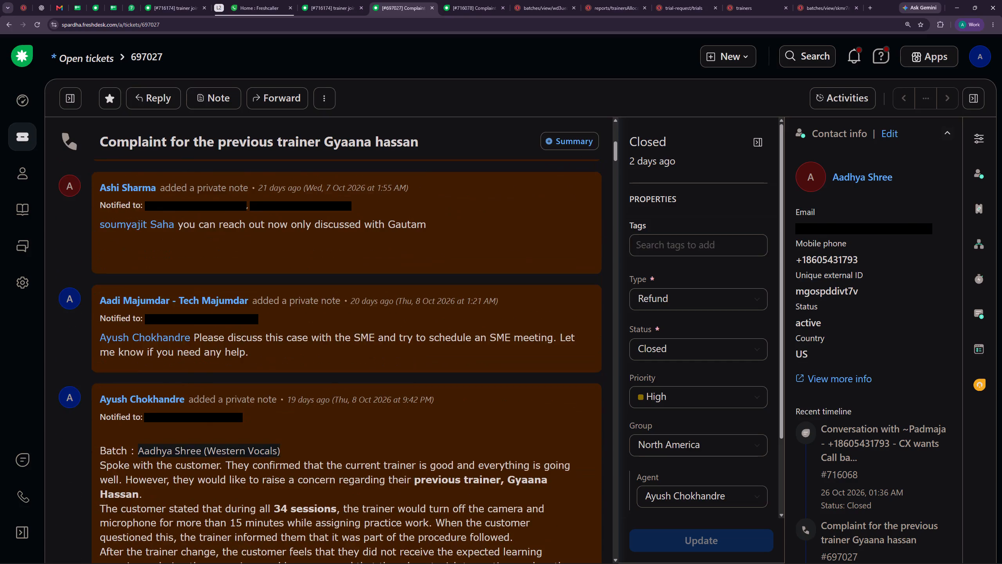
scroll(415, 286, "down", 3)
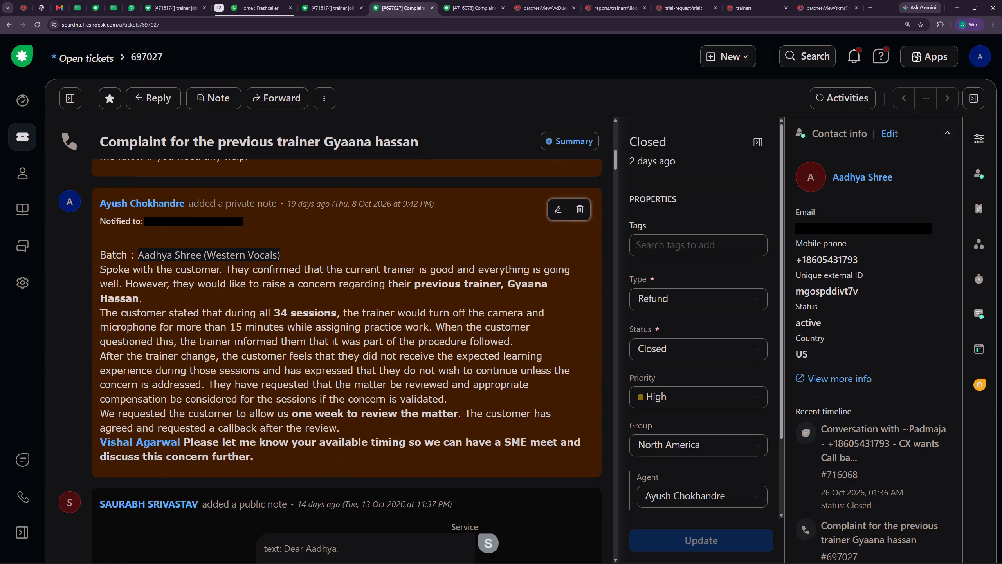
scroll(416, 286, "down", 2)
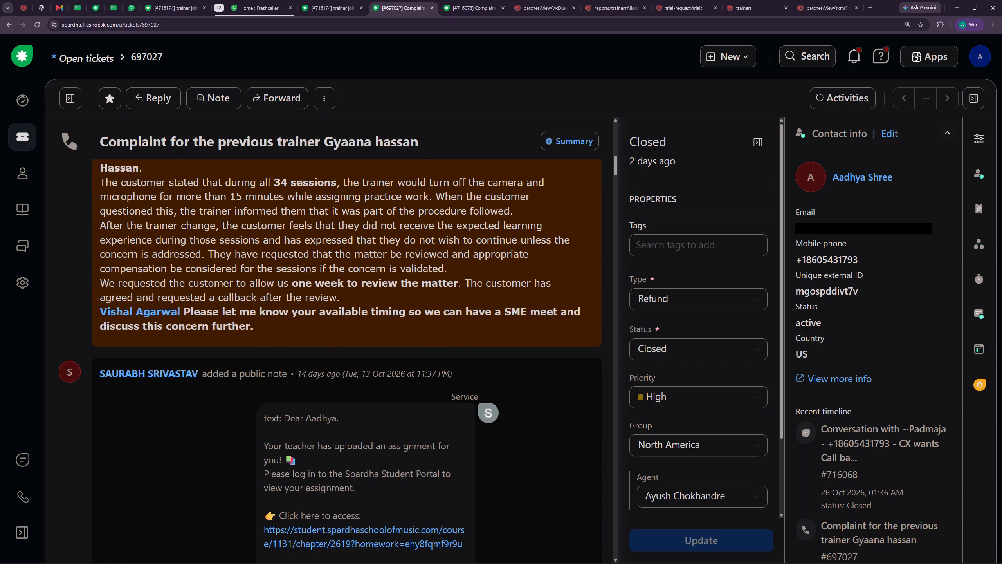
scroll(418, 284, "down", 13)
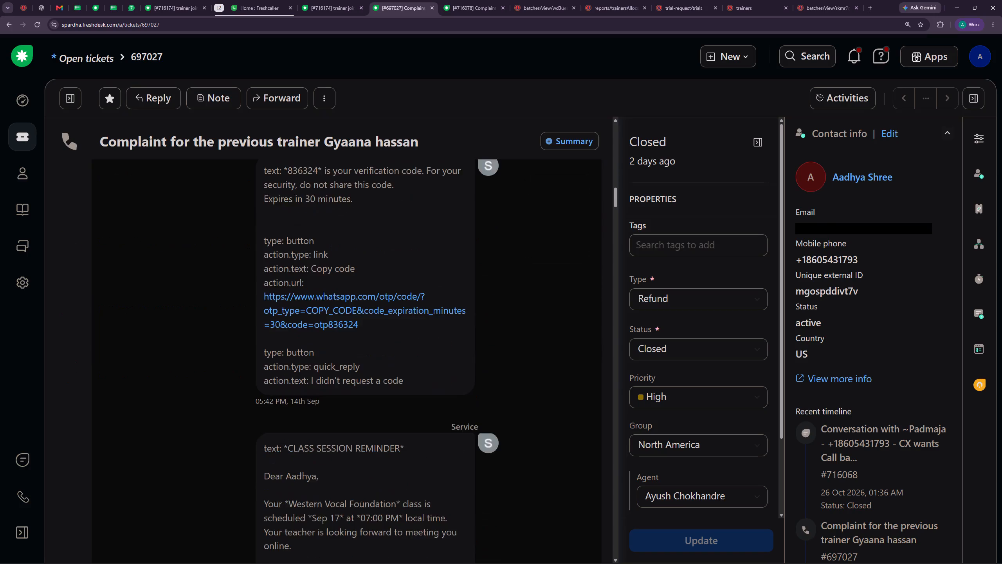
scroll(420, 285, "down", 18)
left_click_drag(616, 258, 616, 463)
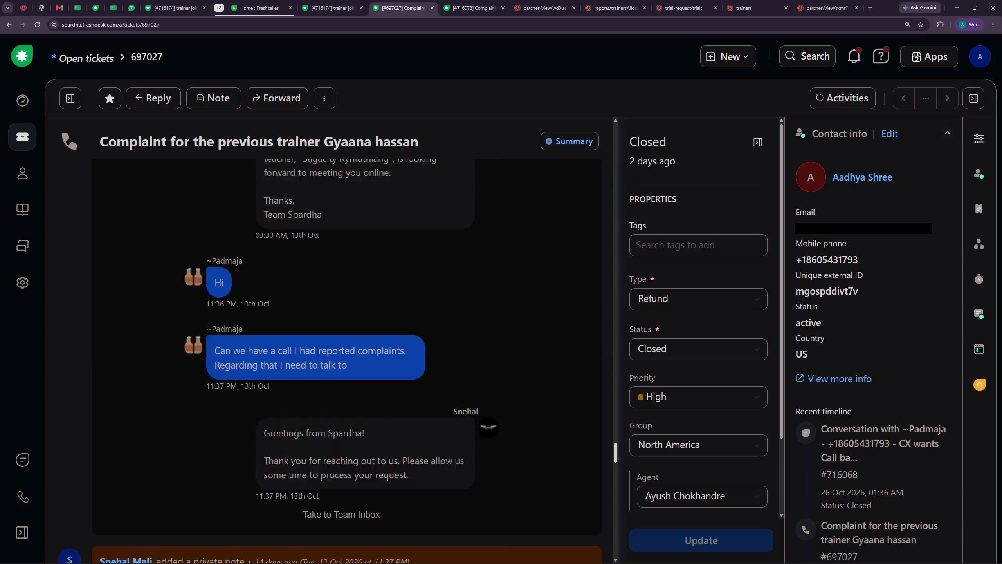
left_click_drag(616, 463, 612, 494)
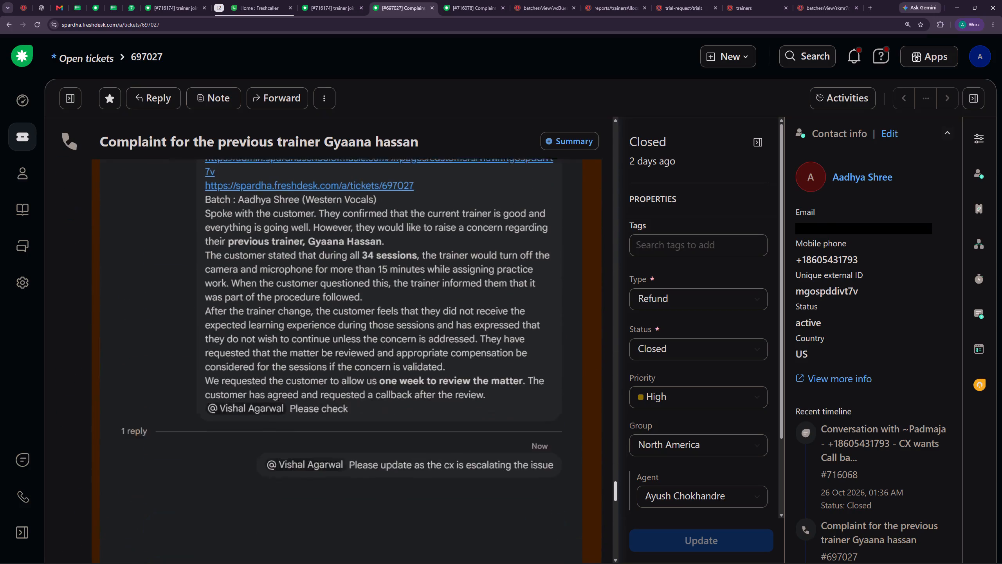
left_click_drag(612, 494, 627, 563)
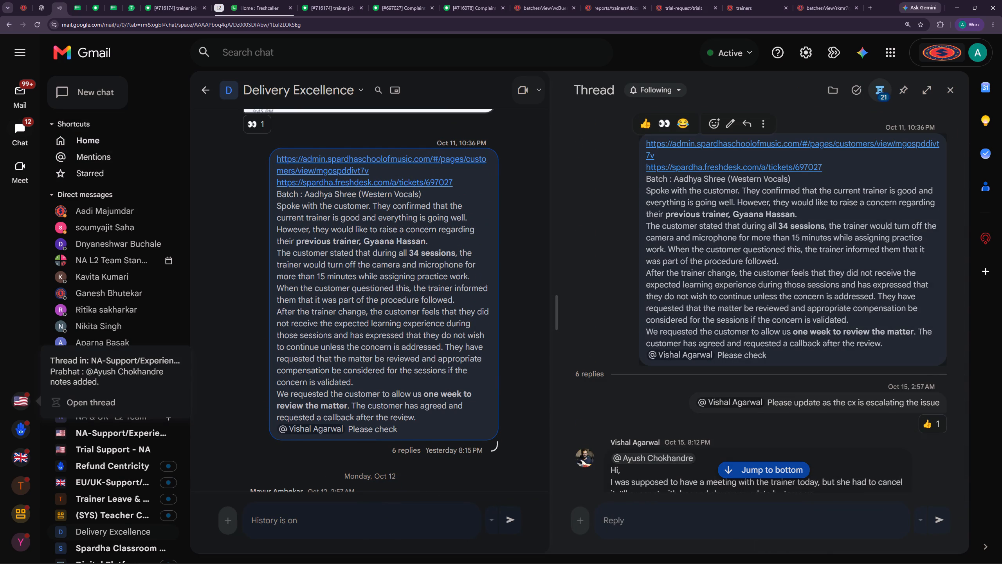
Open the customer's admin page from the thread, then their Western Vocal Foundation batch, and review its October 2026 sessions.
left_click(717, 143)
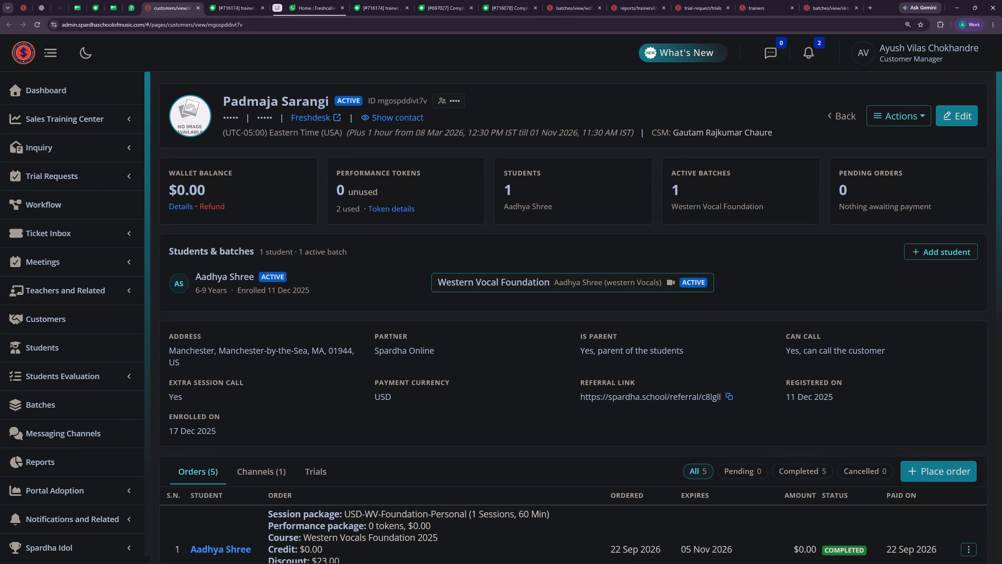
left_click(515, 278)
scroll(366, 331, "down", 4)
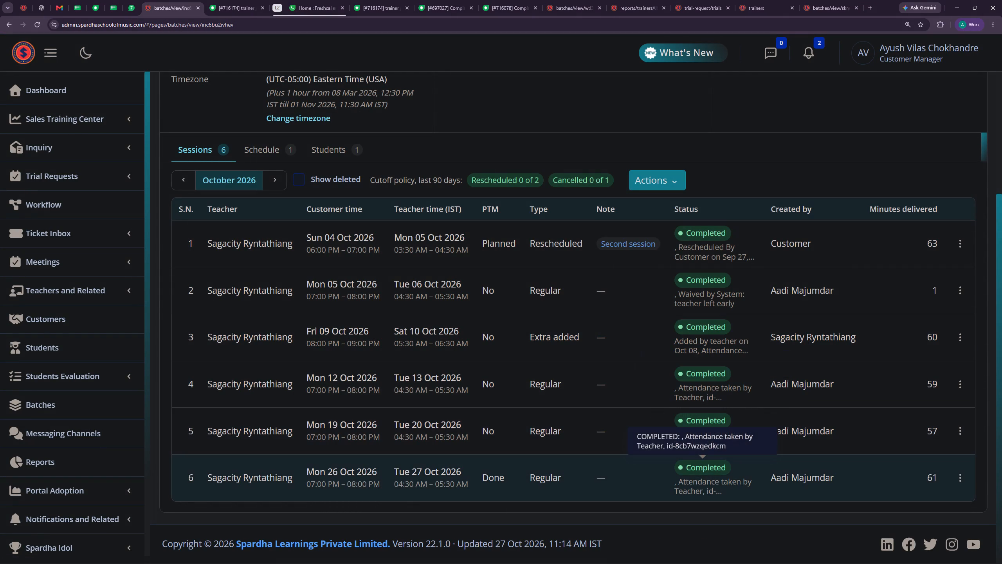
scroll(688, 392, "up", 3)
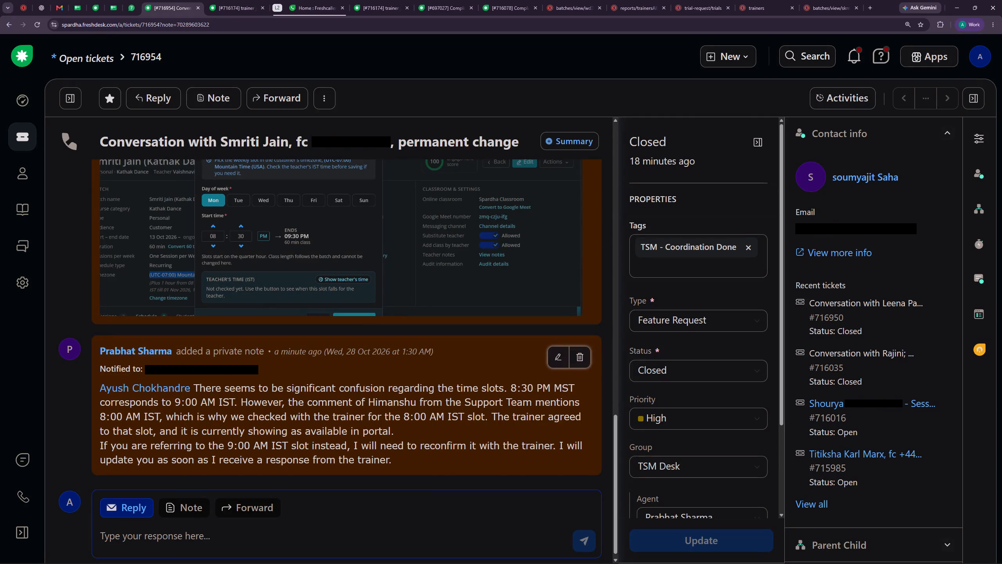
scroll(481, 337, "up", 5)
scroll(445, 337, "up", 9)
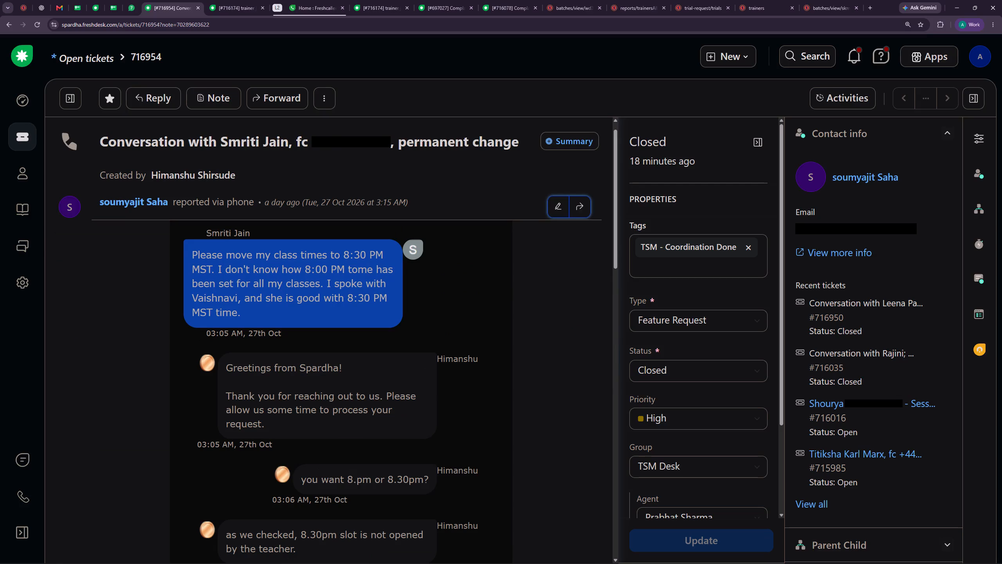
scroll(381, 331, "down", 3)
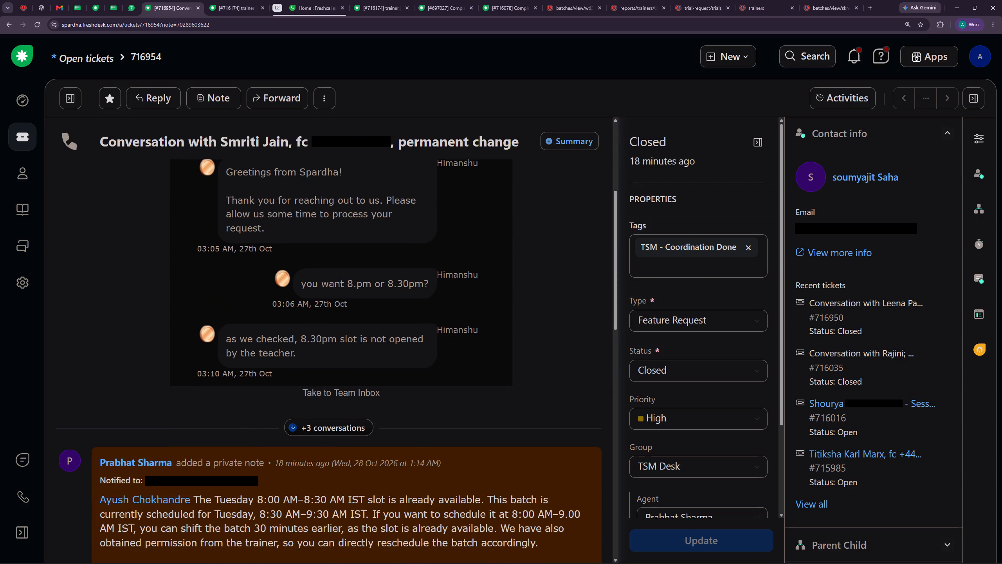
left_click(344, 424)
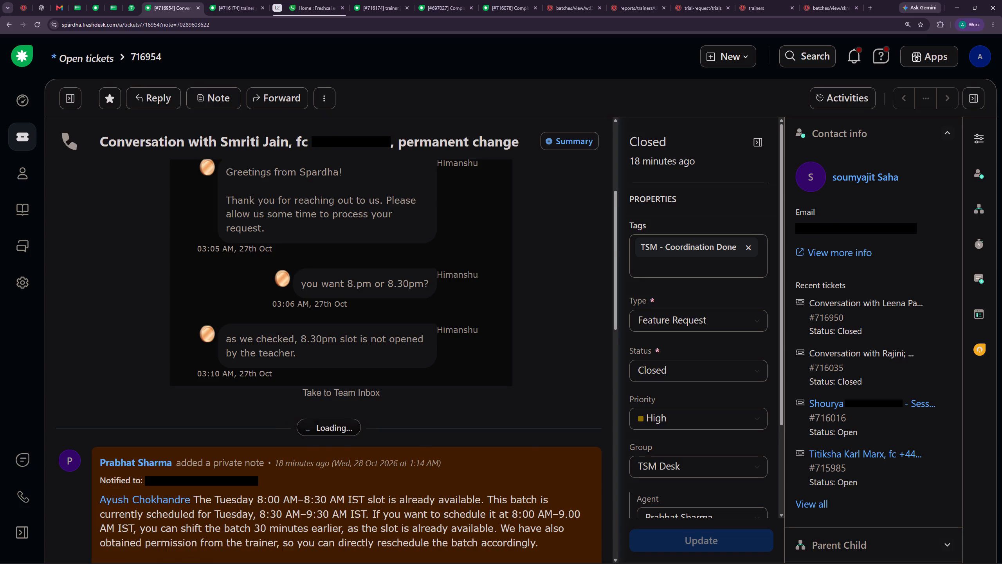
scroll(407, 343, "down", 4)
scroll(407, 343, "up", 1)
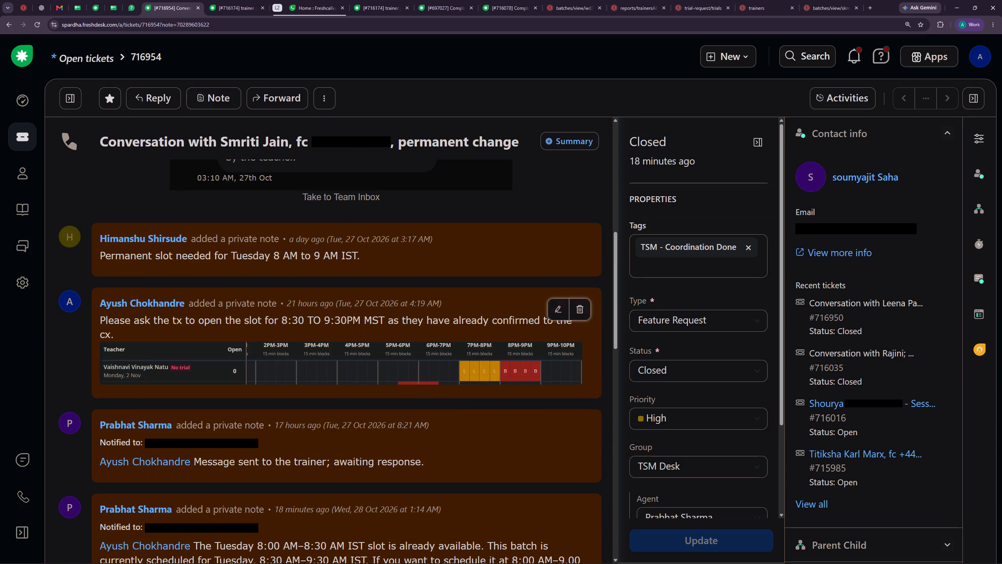
scroll(369, 330, "up", 2)
scroll(368, 328, "down", 1)
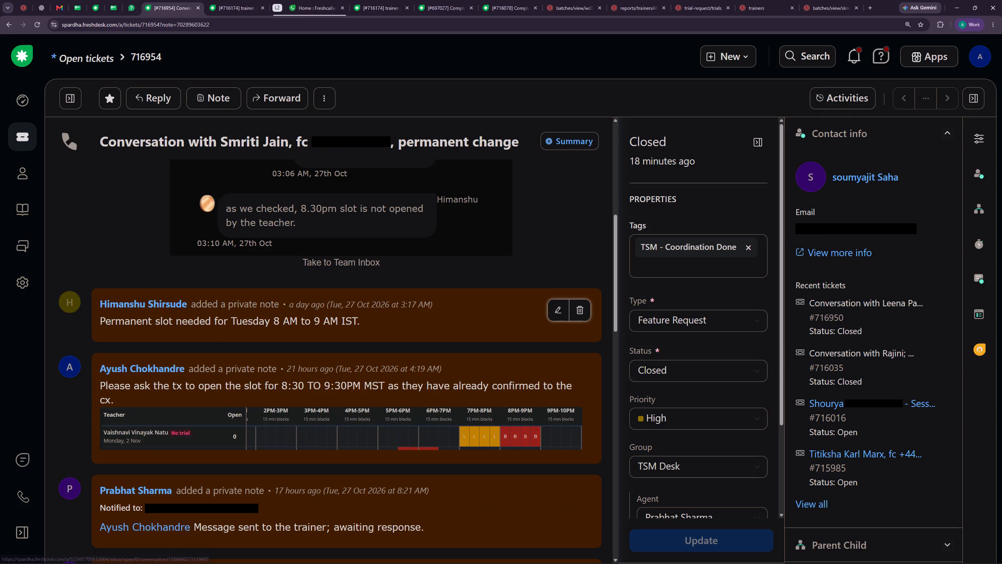
scroll(374, 305, "up", 2)
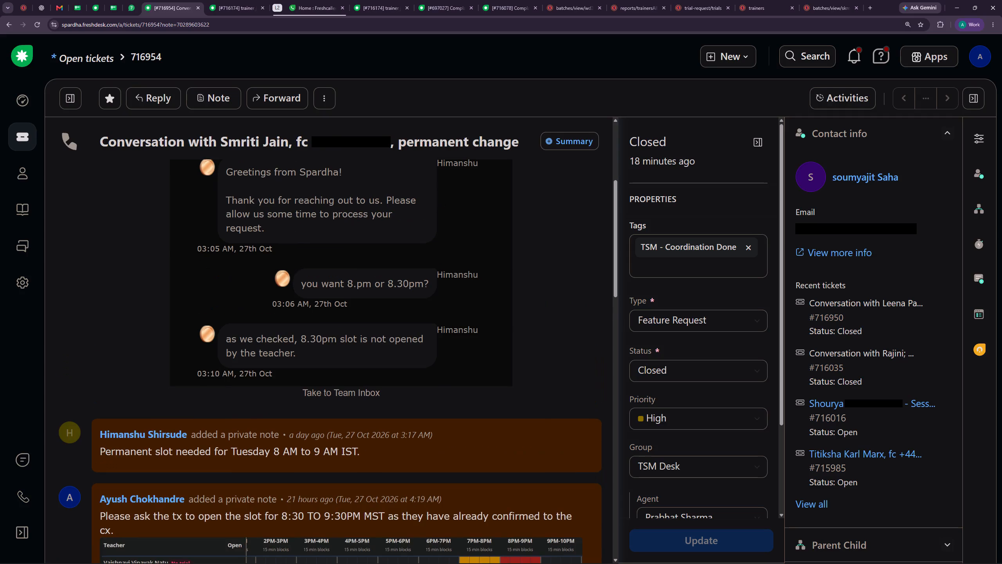
scroll(374, 305, "up", 2)
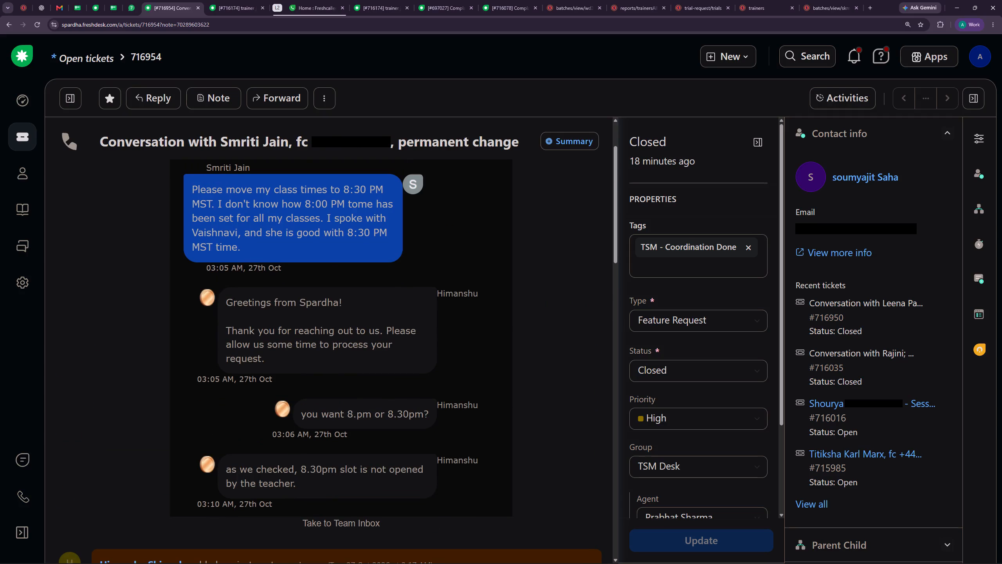
scroll(346, 256, "up", 1)
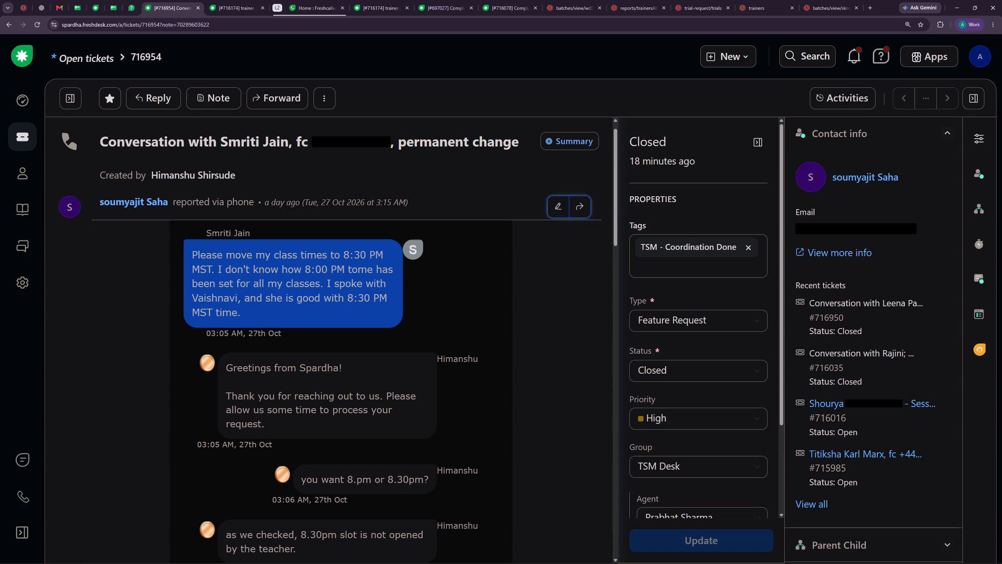
scroll(388, 298, "down", 12)
scroll(426, 342, "down", 5)
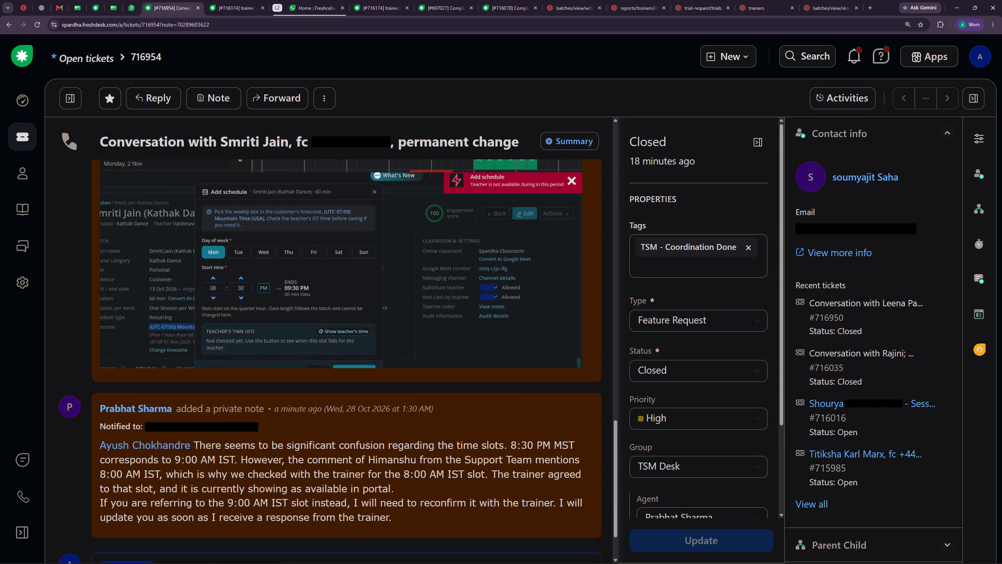
scroll(445, 363, "down", 1)
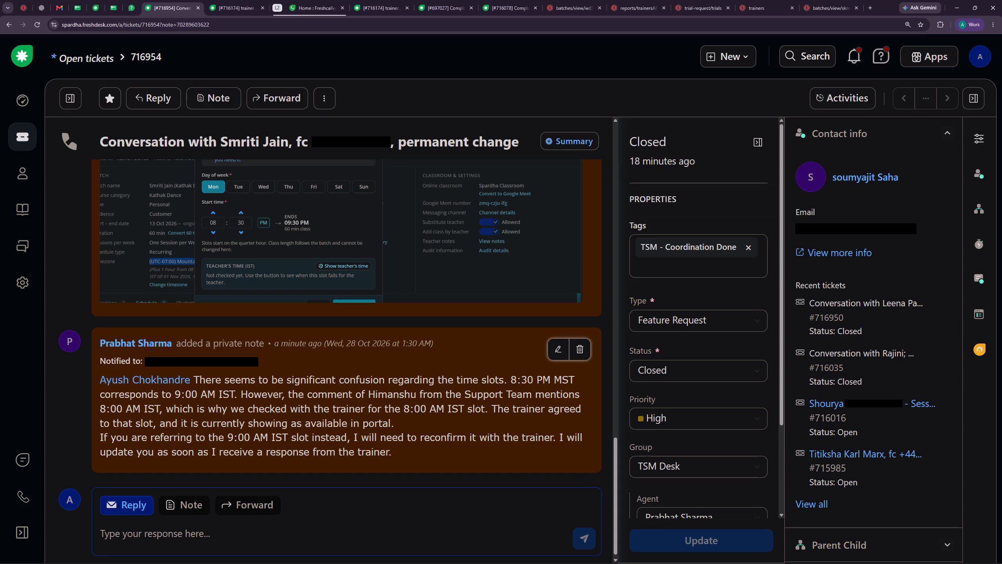
scroll(447, 423, "up", 14)
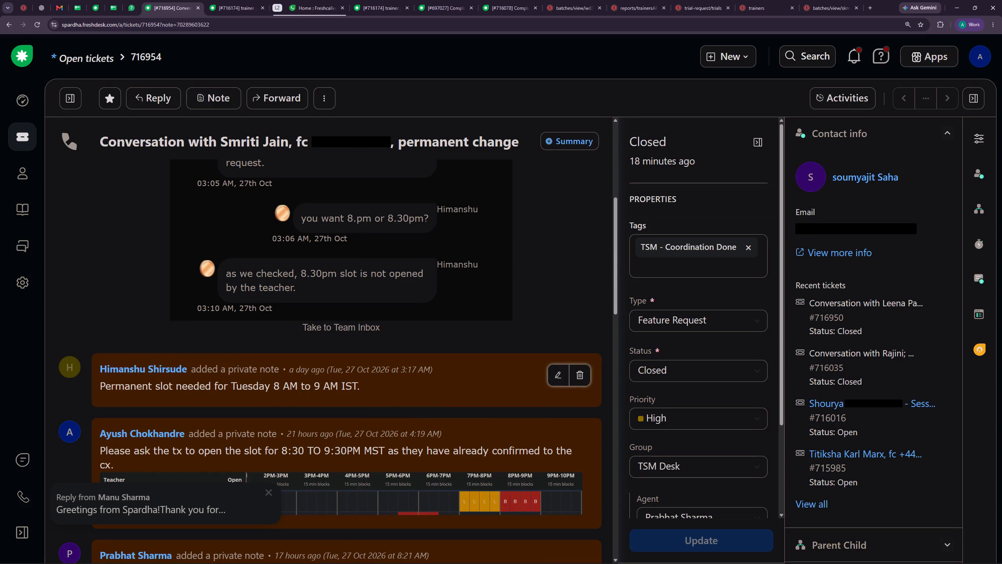
left_click(274, 491)
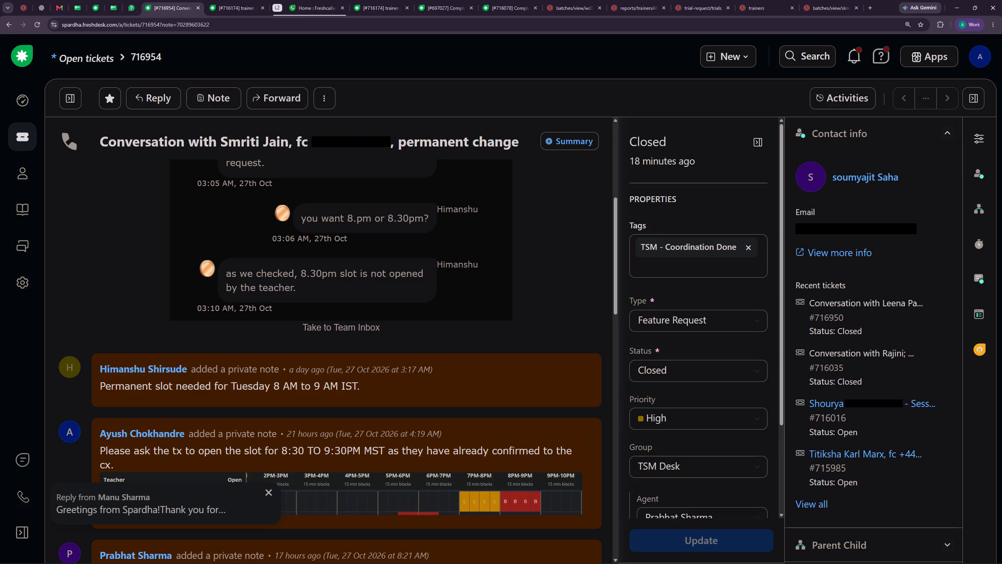
left_click(269, 491)
scroll(387, 389, "up", 4)
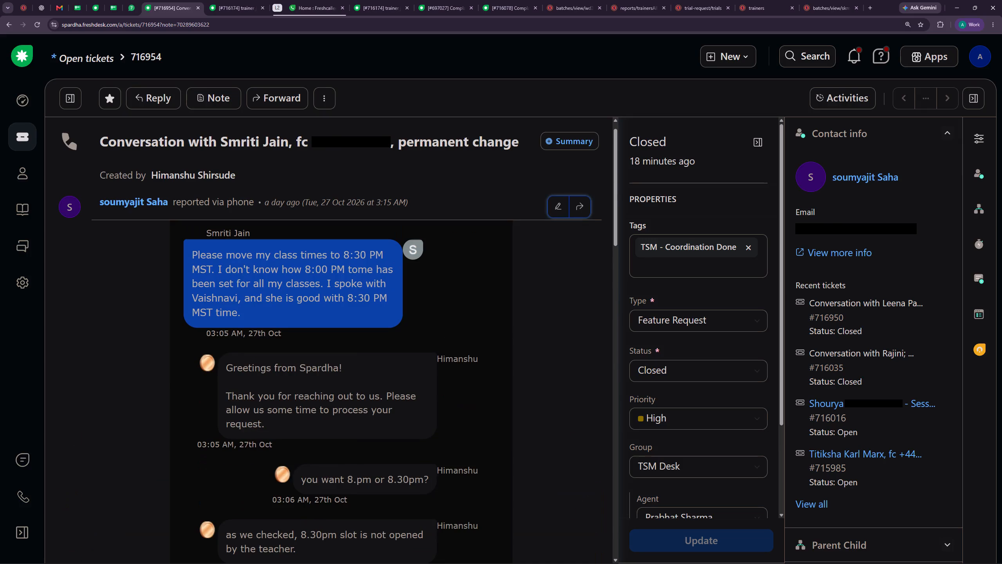
scroll(486, 349, "down", 6)
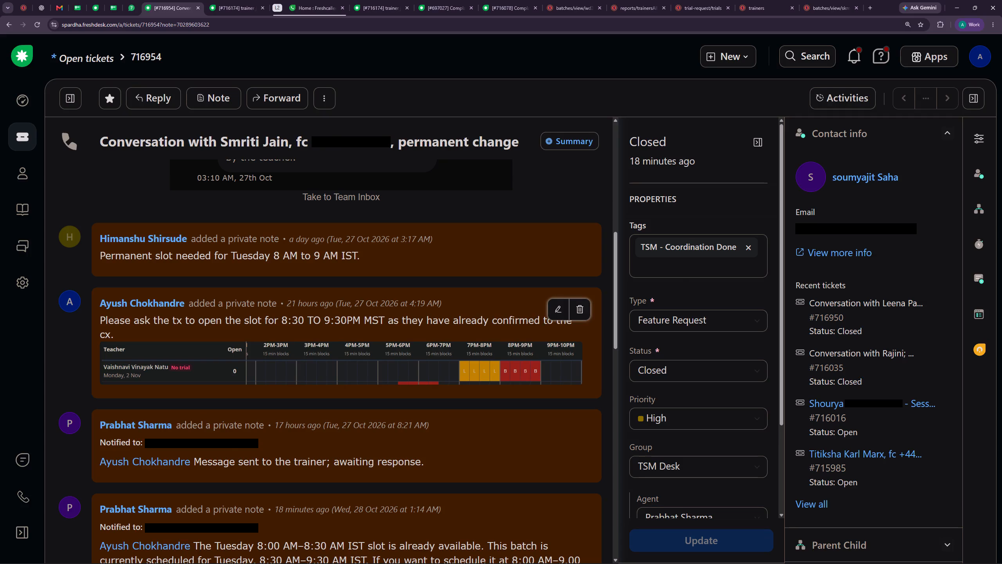
scroll(460, 321, "down", 5)
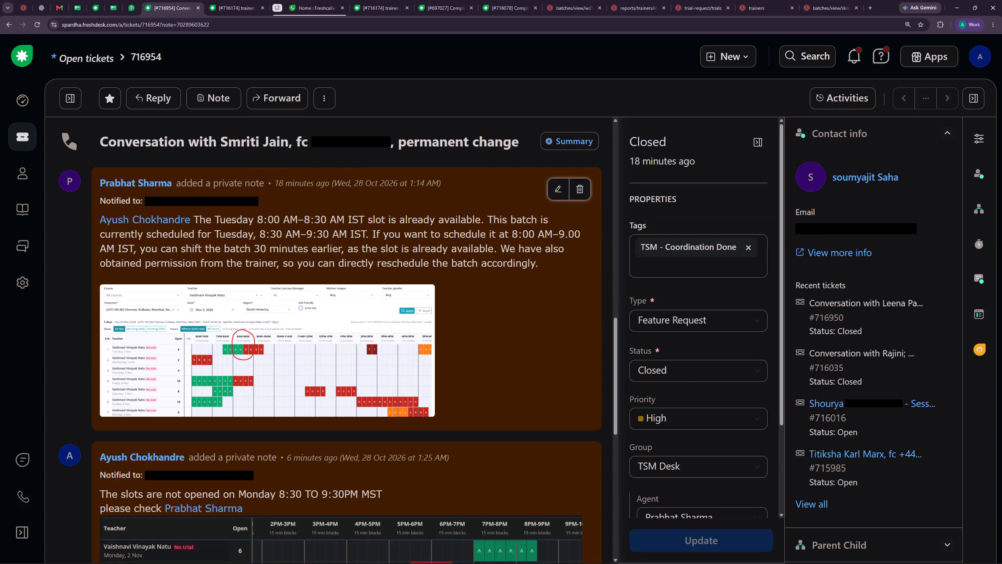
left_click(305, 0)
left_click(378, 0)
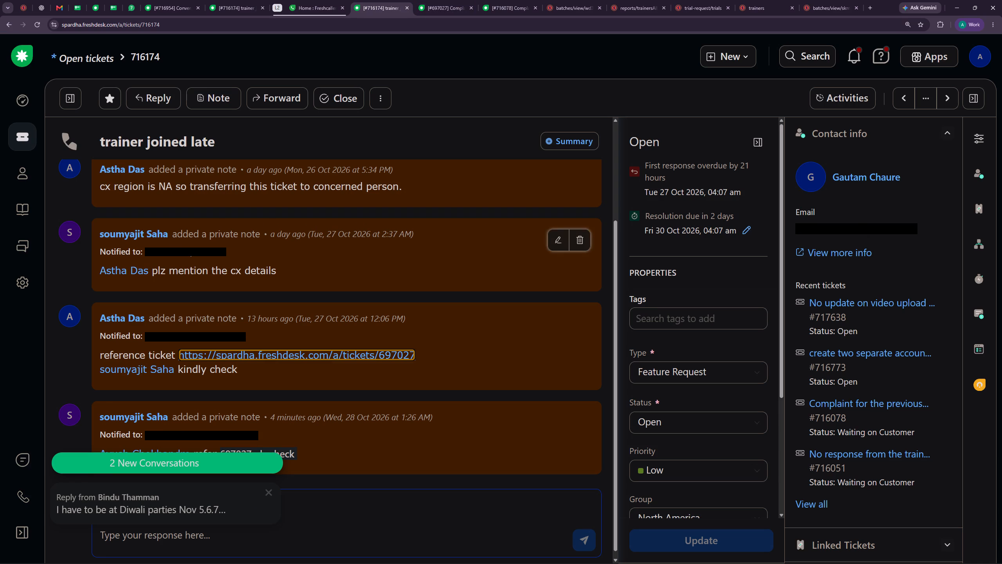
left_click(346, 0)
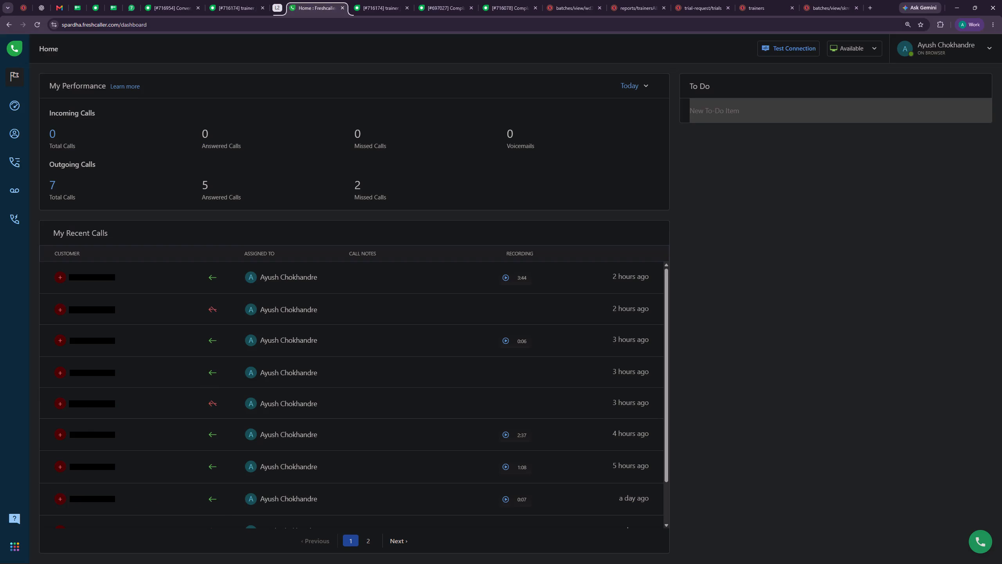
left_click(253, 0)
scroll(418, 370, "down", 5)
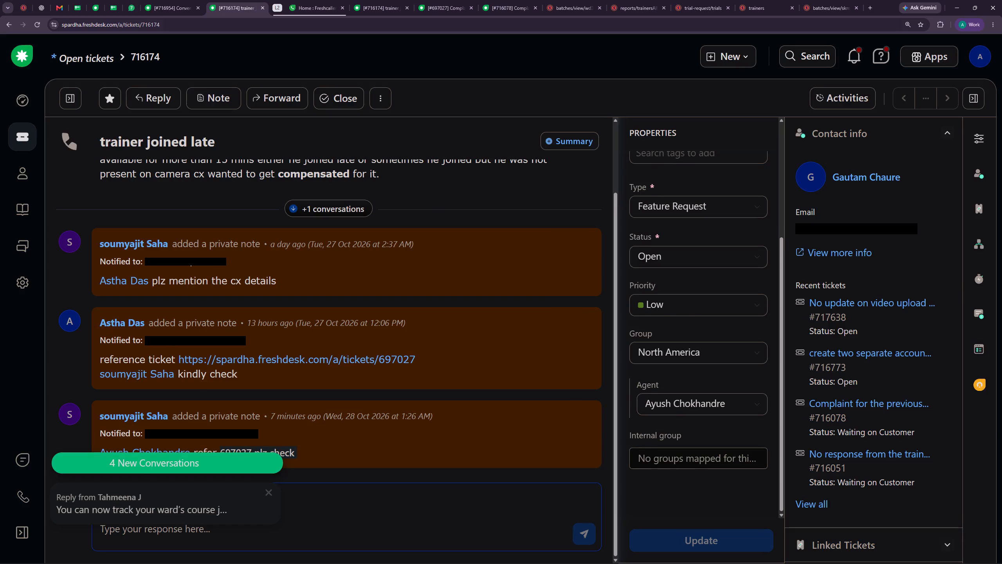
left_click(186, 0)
Reread the latest coordination note in ticket 716954 against the customer's original message and the attached slot screenshots.
scroll(384, 361, "down", 5)
scroll(368, 445, "down", 5)
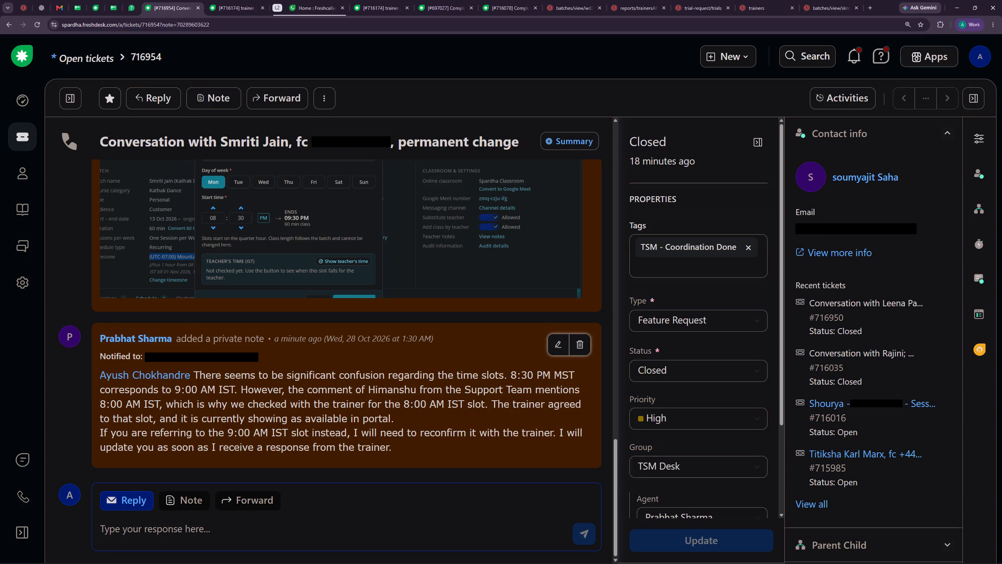
scroll(357, 428, "up", 1)
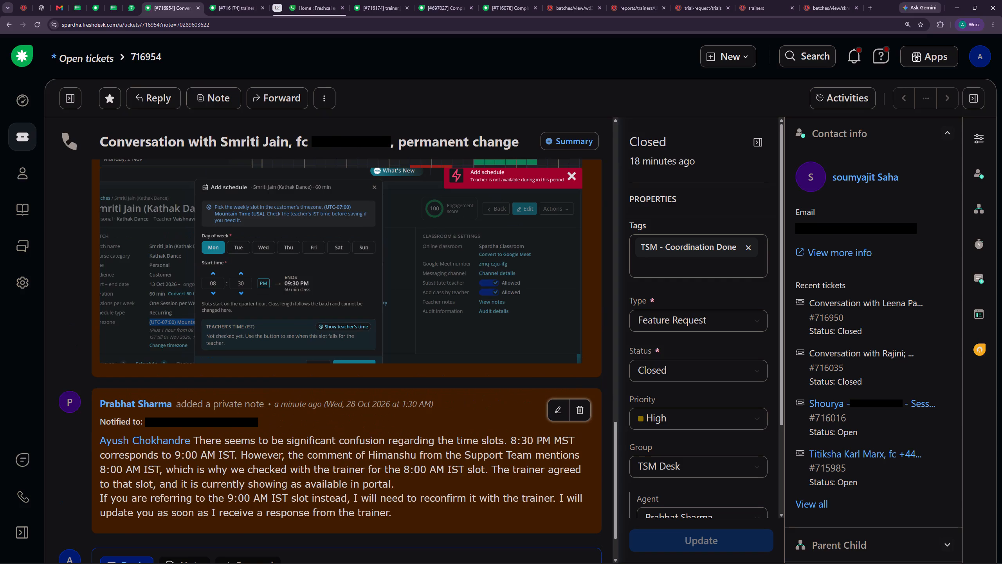
scroll(353, 427, "down", 2)
scroll(353, 427, "up", 18)
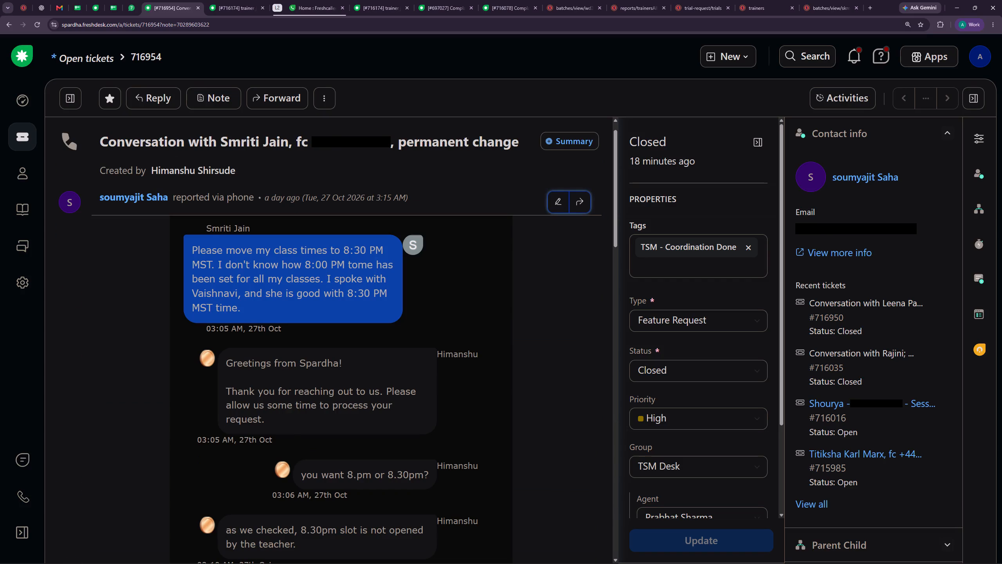
scroll(314, 348, "down", 3)
scroll(314, 346, "up", 2)
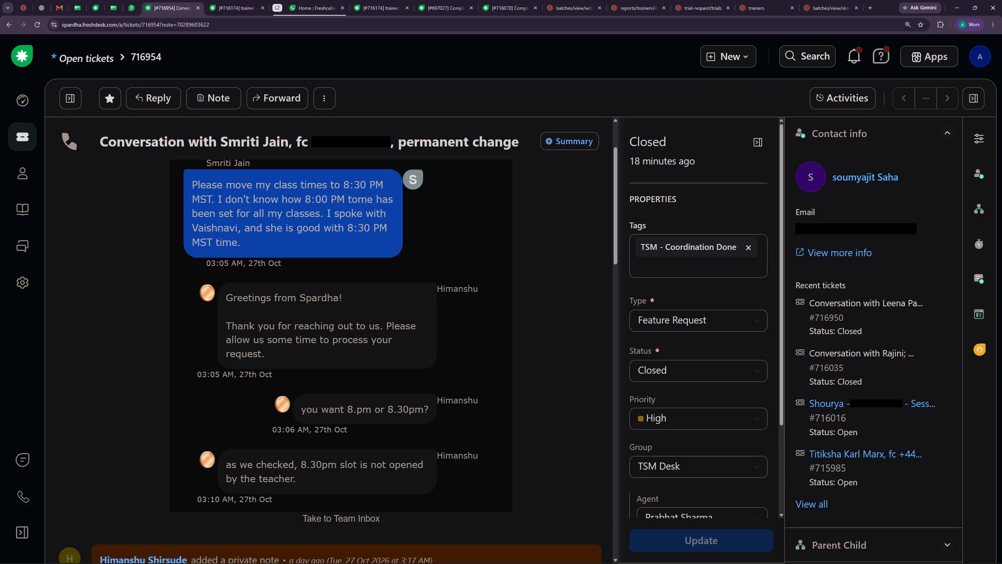
scroll(396, 343, "down", 11)
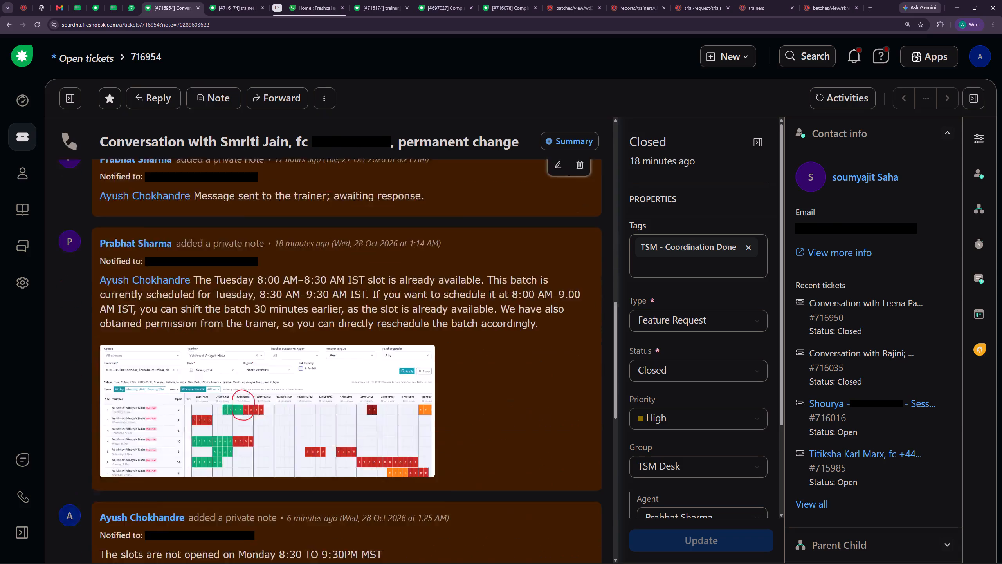
scroll(381, 343, "down", 13)
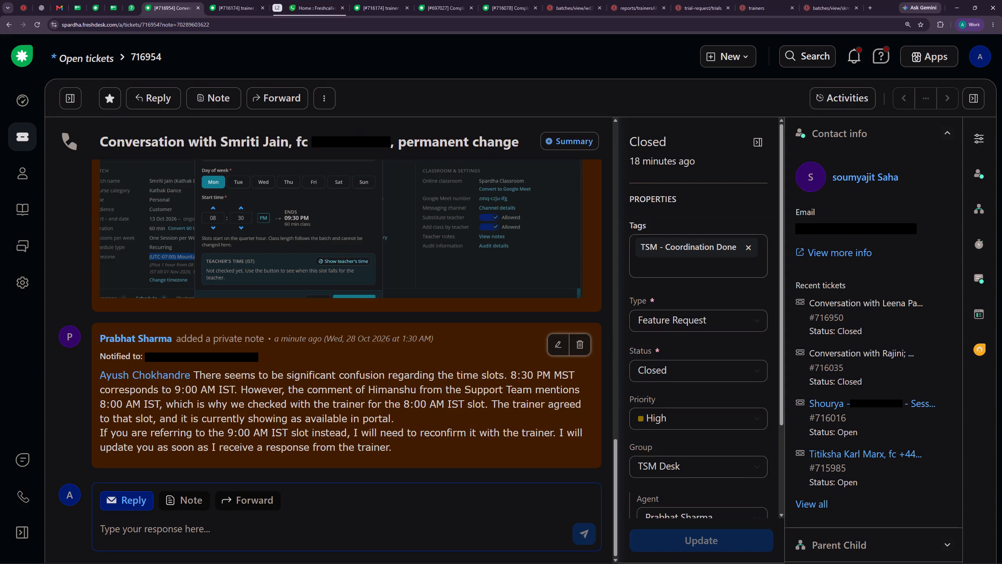
Start a private note on ticket 716954 in answer to the trainer coordination agent.
left_click(171, 499)
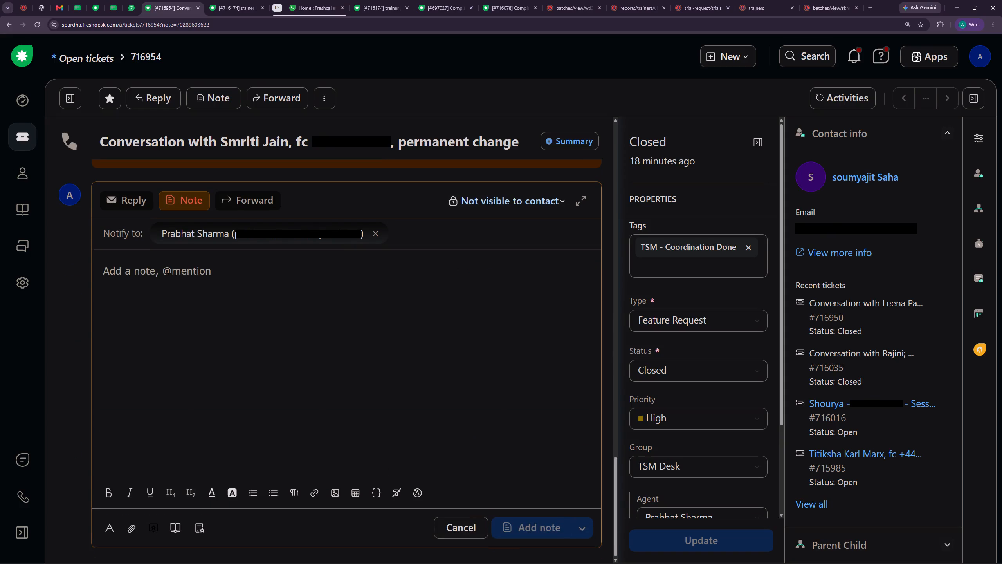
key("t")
key("Tab")
left_click(154, 283)
Capture and copy a Snipping Tool screenshot of the customer's message requesting 8:30 PM MST classes, then close the snip.
scroll(180, 302, "up", 18)
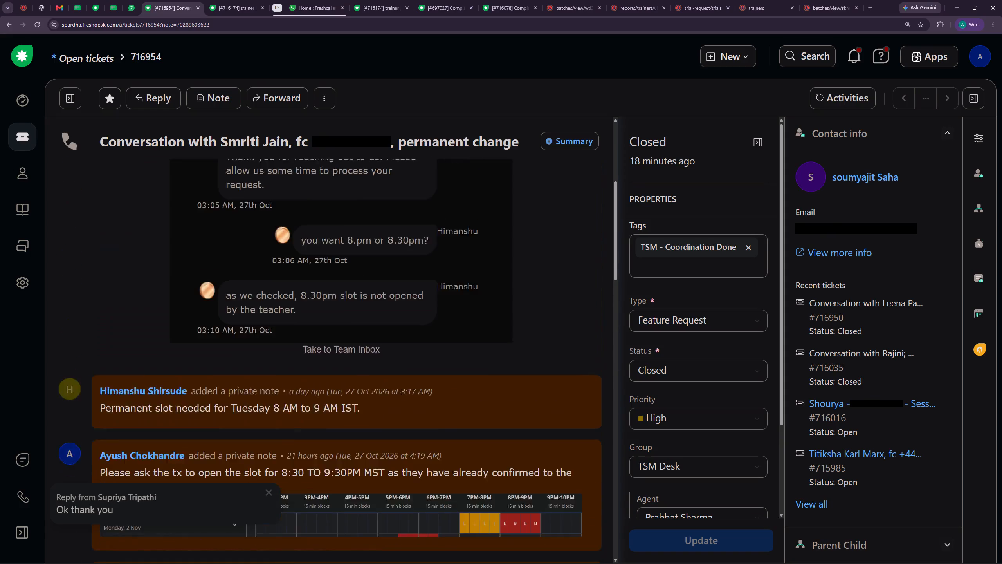
scroll(416, 326, "up", 6)
left_click(576, 559)
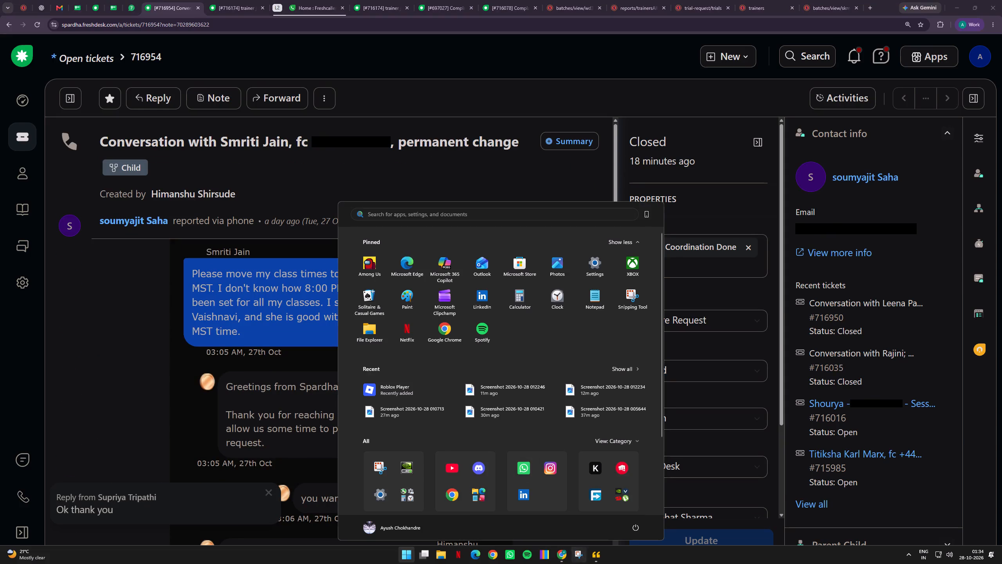
left_click(416, 251)
left_click_drag(142, 256, 407, 336)
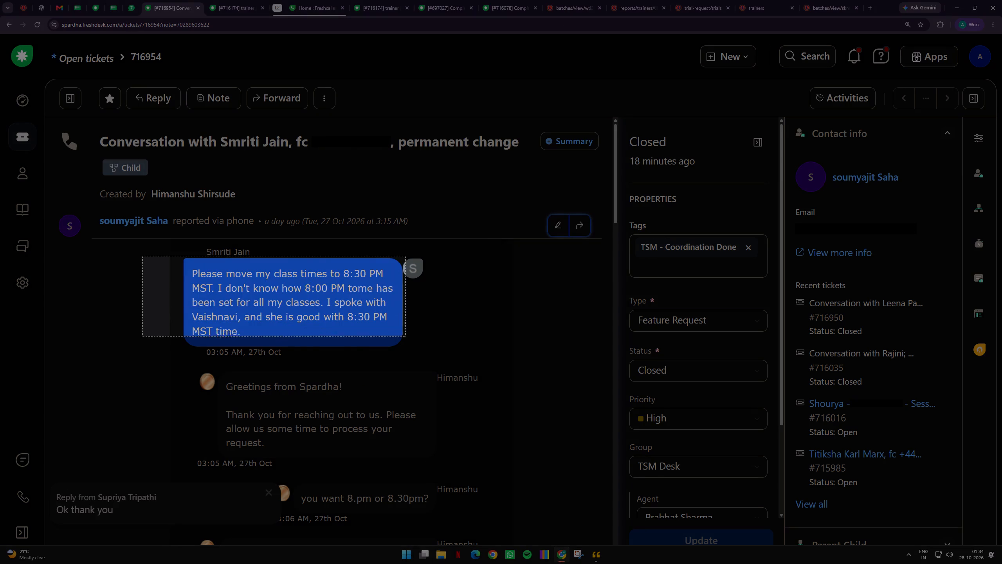
left_click_drag(407, 336, 431, 346)
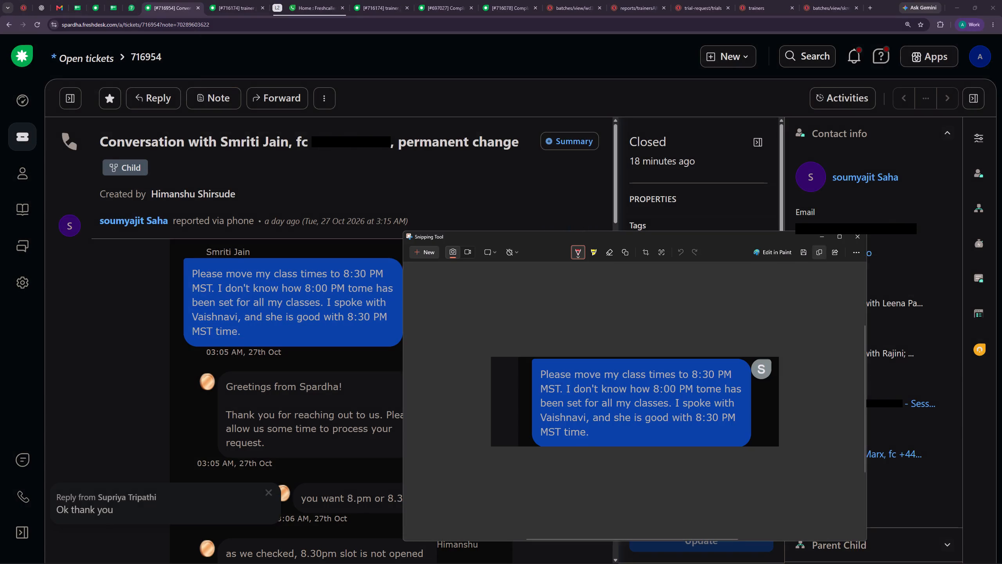
left_click(818, 251)
left_click(857, 238)
scroll(415, 425, "down", 20)
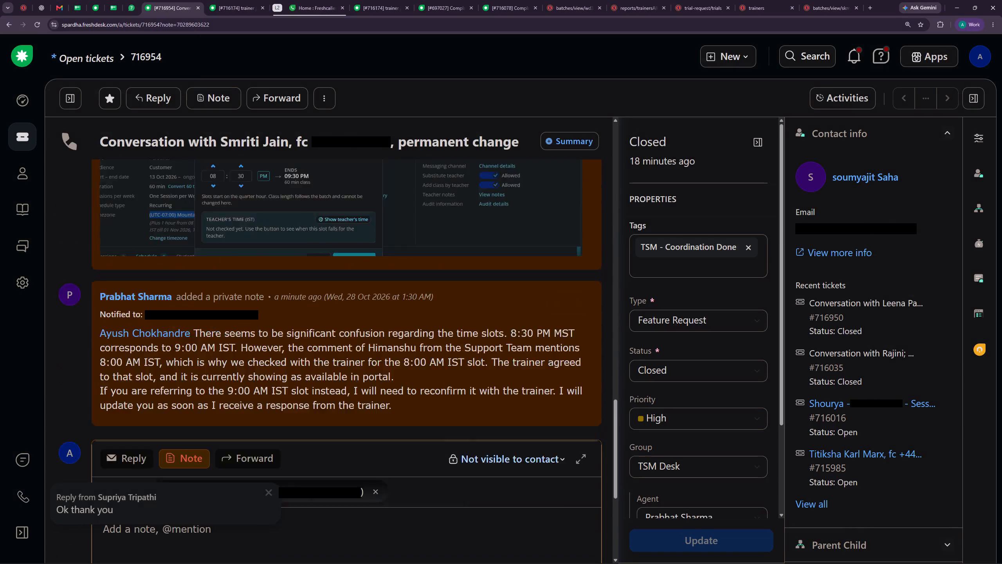
scroll(361, 502, "down", 1)
left_click(272, 491)
key("ctrl+v")
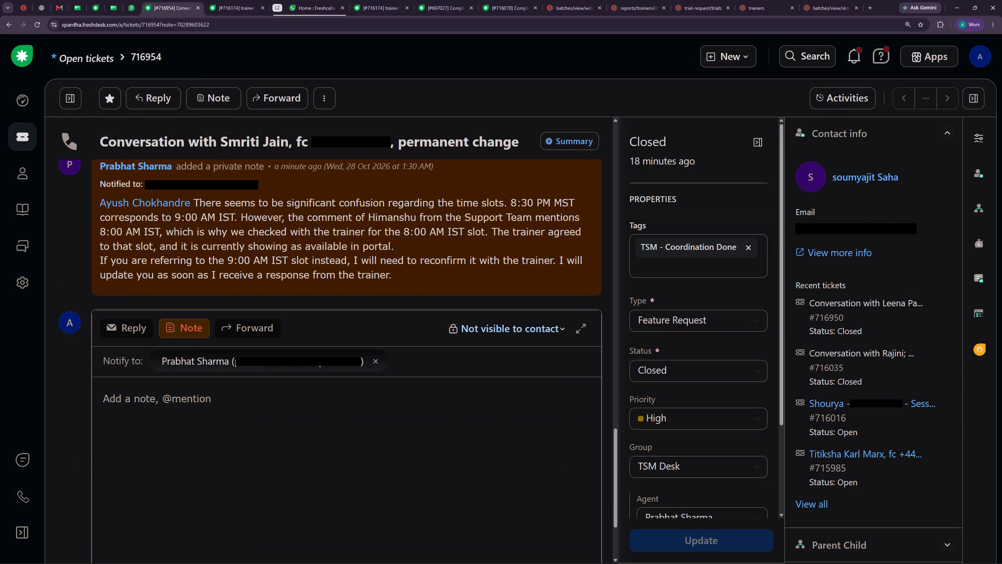
left_click(216, 433)
key("ctrl+v")
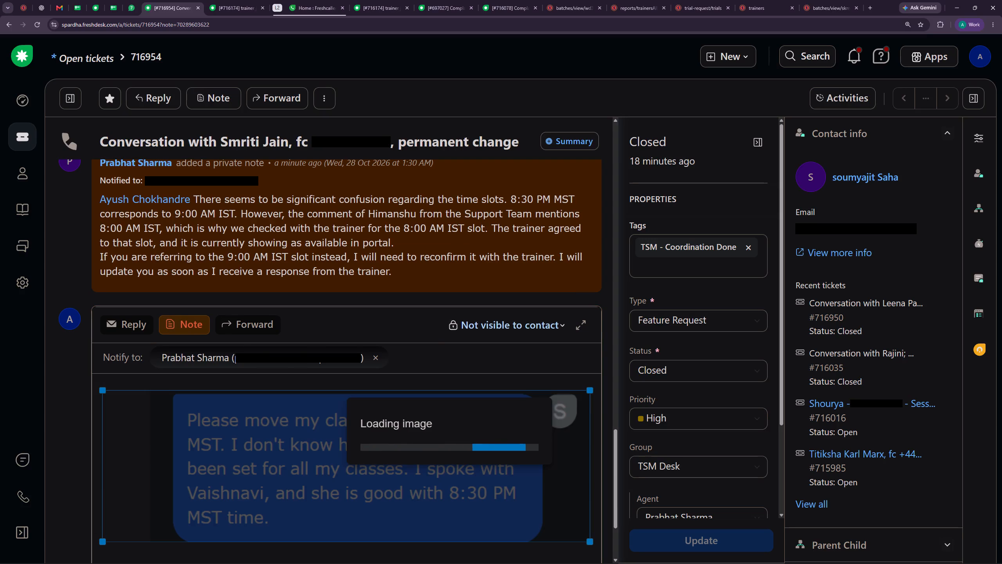
Begin the sentence above the pasted screenshot with "The cx has mentioned 8:30PM Mountain".
left_click(137, 376)
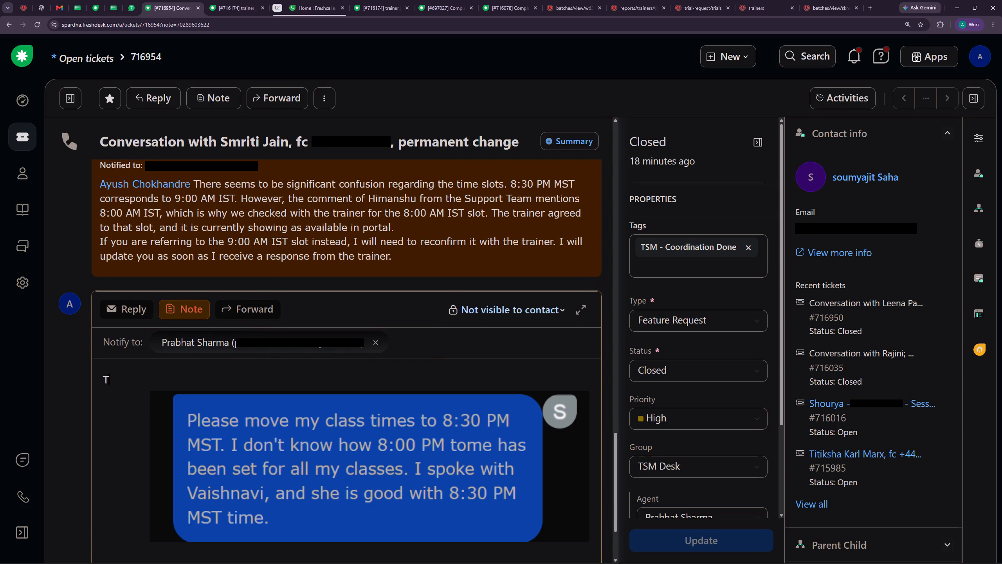
key("BackSpace")
key("BackSpace")
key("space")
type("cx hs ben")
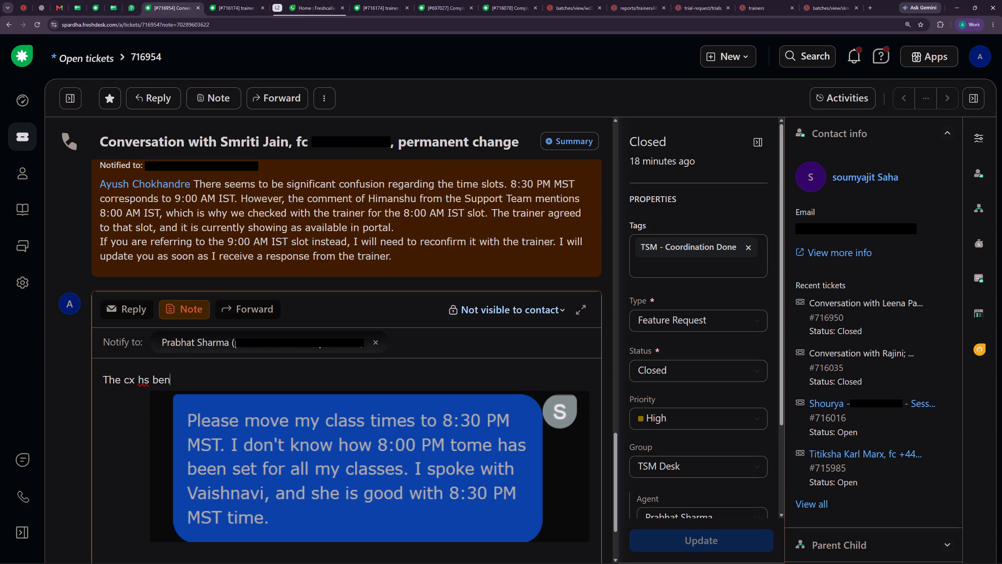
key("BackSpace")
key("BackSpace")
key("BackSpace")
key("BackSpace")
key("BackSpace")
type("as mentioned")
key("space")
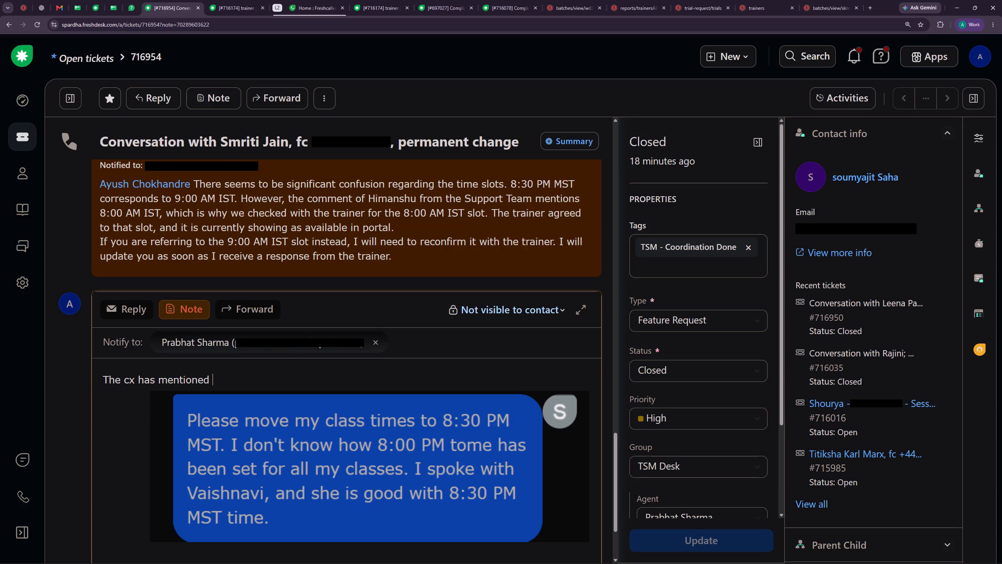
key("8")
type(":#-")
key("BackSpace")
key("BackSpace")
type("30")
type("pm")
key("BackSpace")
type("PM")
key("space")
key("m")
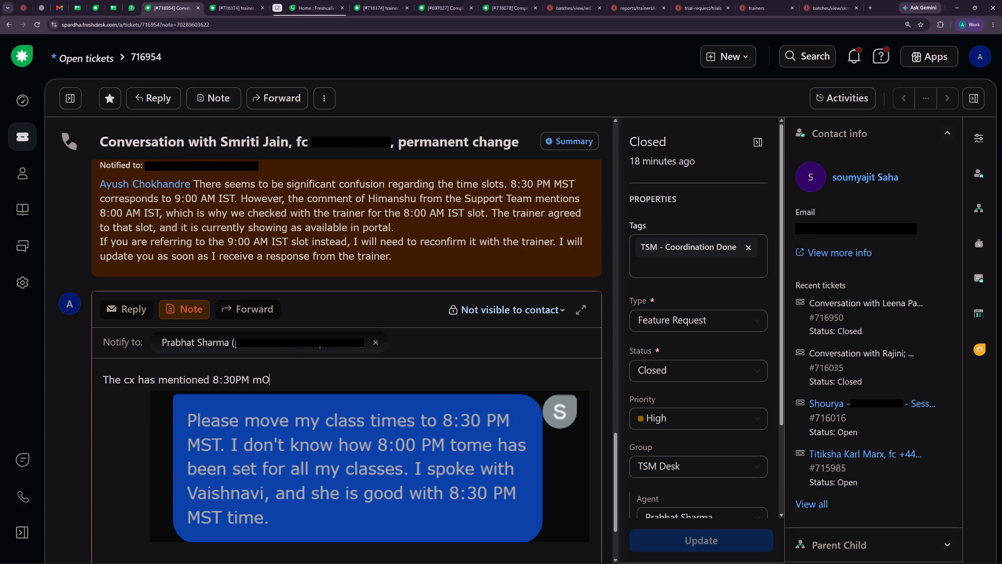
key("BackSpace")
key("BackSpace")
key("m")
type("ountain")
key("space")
Check the timezone wording on the Kathak batch page and complete the note's sentence with "Time (USA)".
left_click(592, 4)
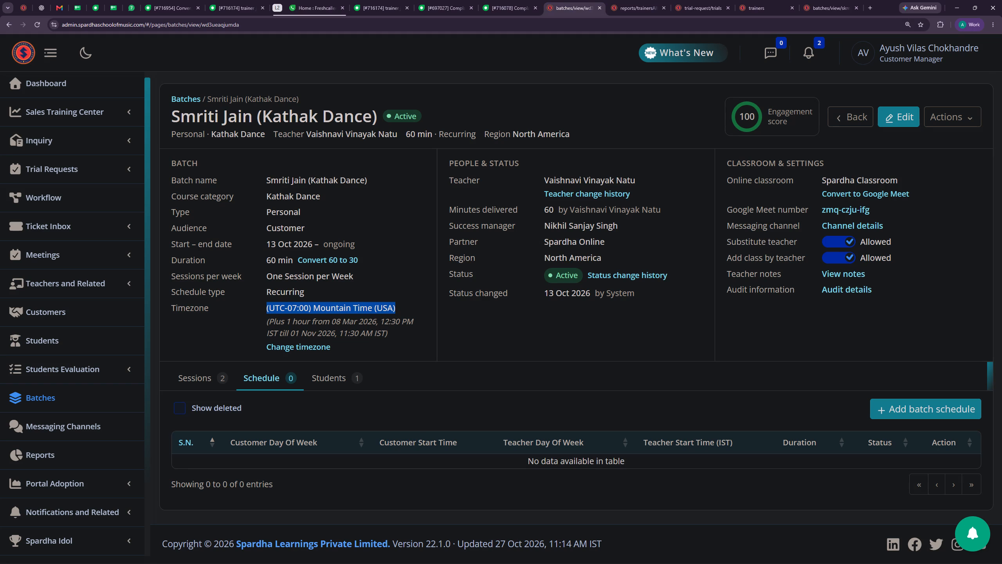
left_click(61, 7)
left_click(171, 0)
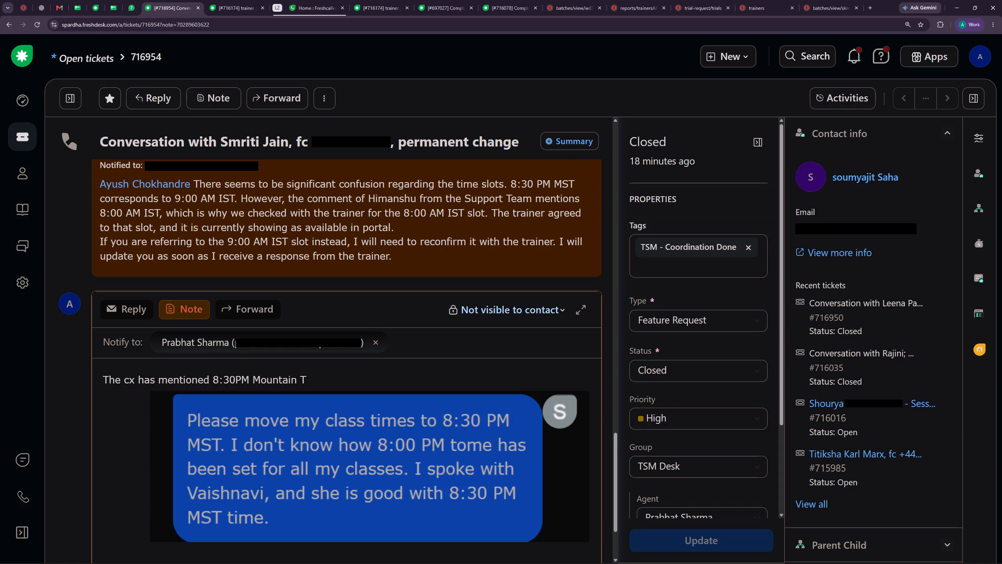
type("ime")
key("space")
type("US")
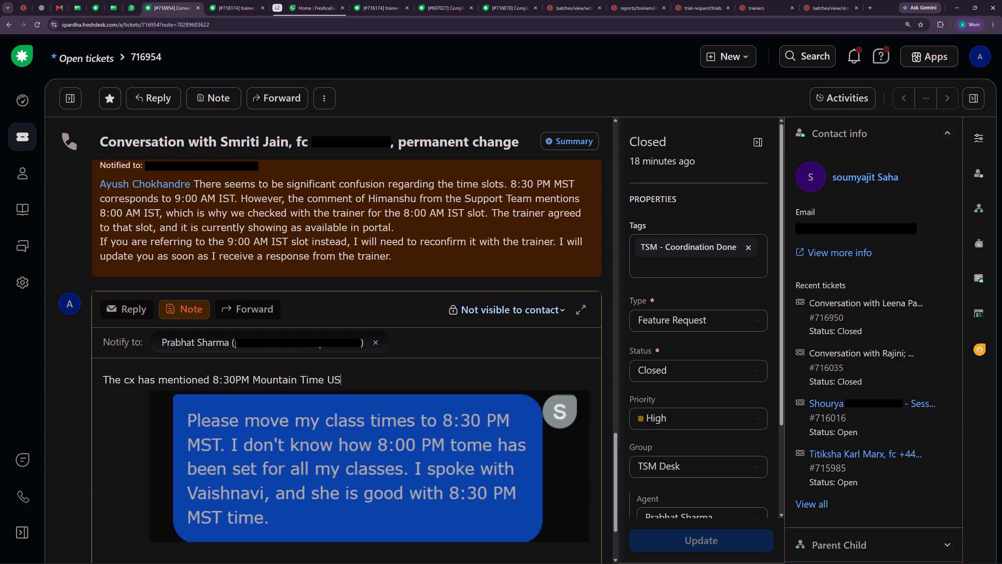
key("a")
left_click(328, 378)
key("shift+parenleft")
left_click(354, 379)
key("shift+parenright")
left_click(388, 382)
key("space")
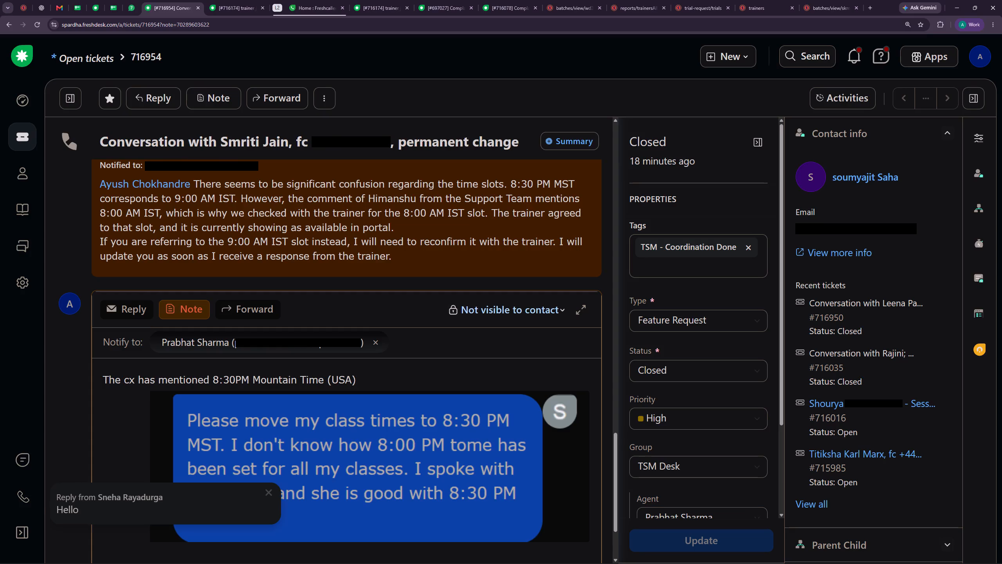
Dismiss the reply notifications, recheck the coordination note, and add the private note to ticket 716954.
left_click(269, 493)
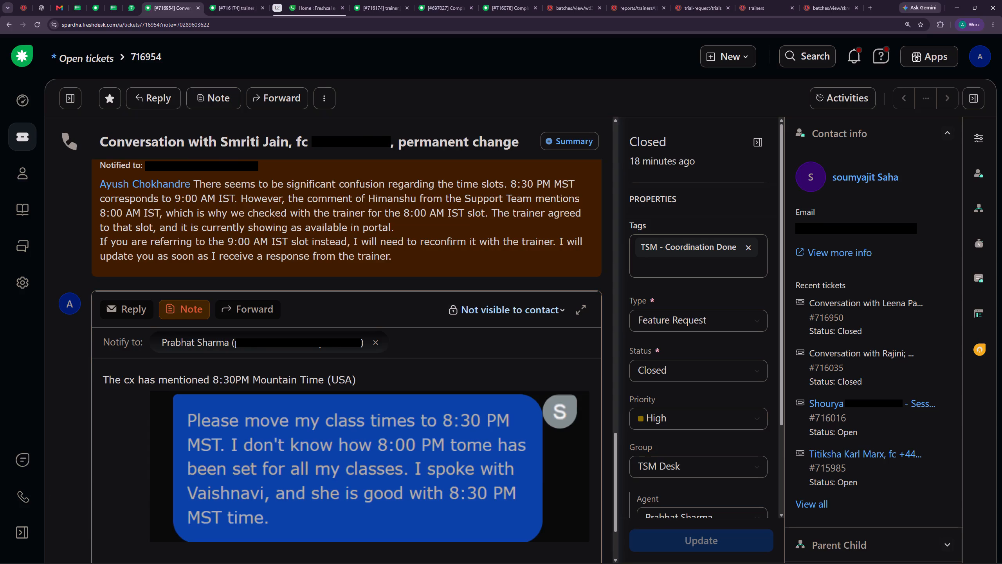
left_click(371, 376)
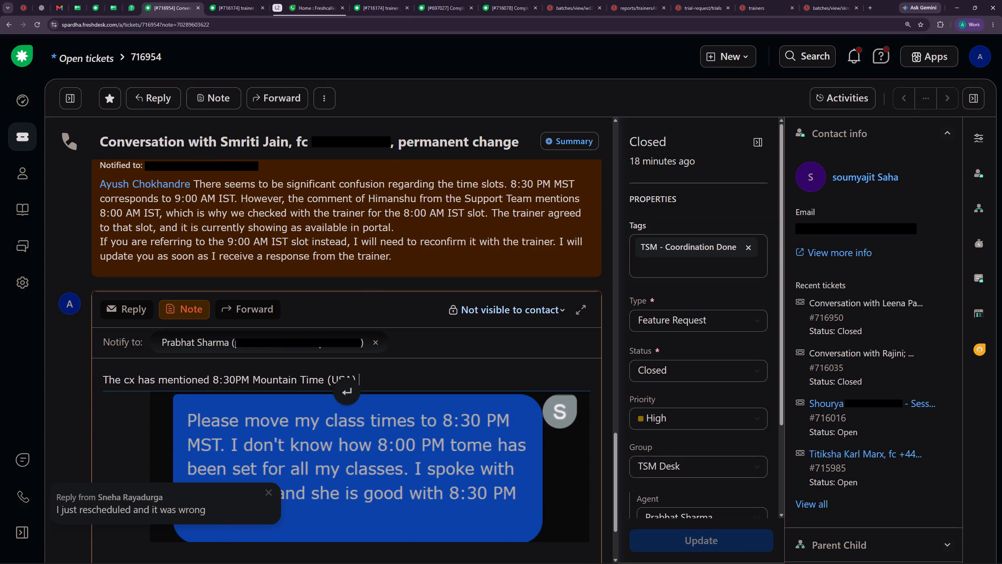
scroll(394, 398, "up", 1)
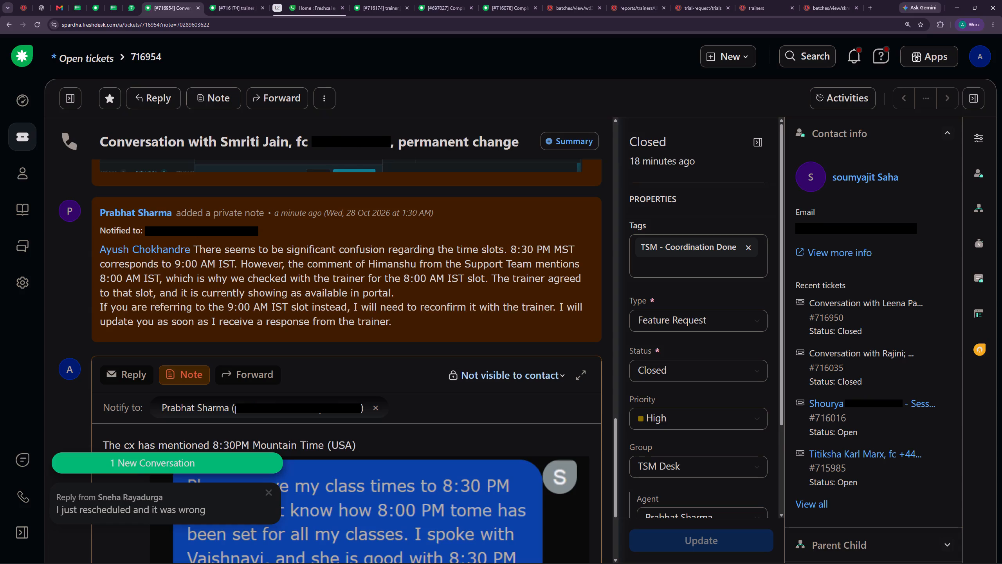
scroll(356, 422, "down", 4)
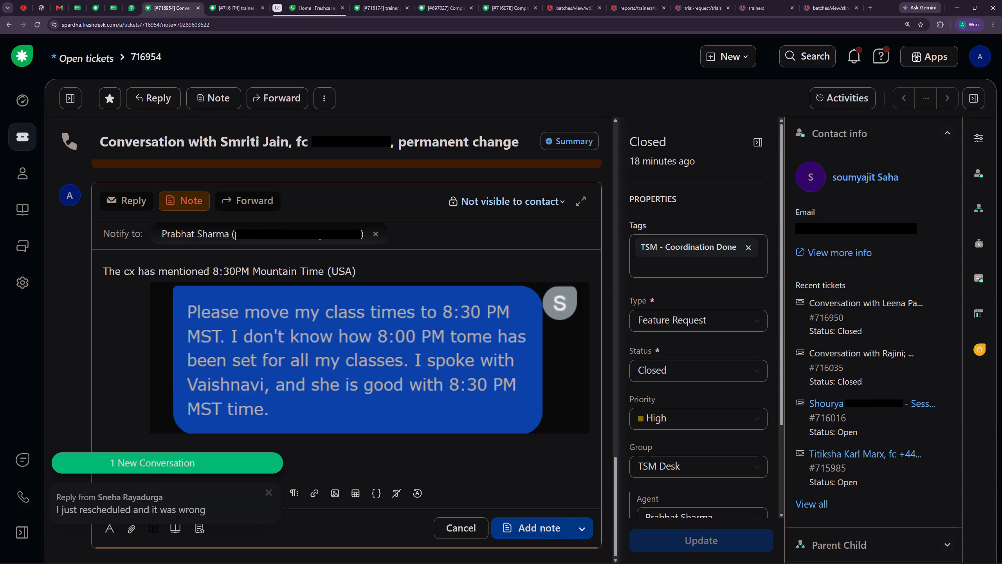
left_click(270, 490)
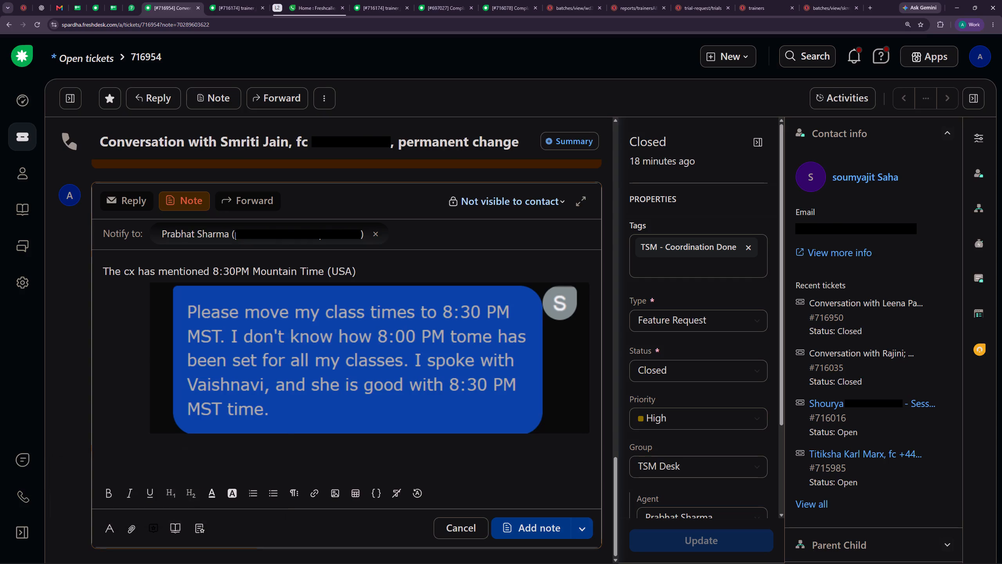
left_click(526, 525)
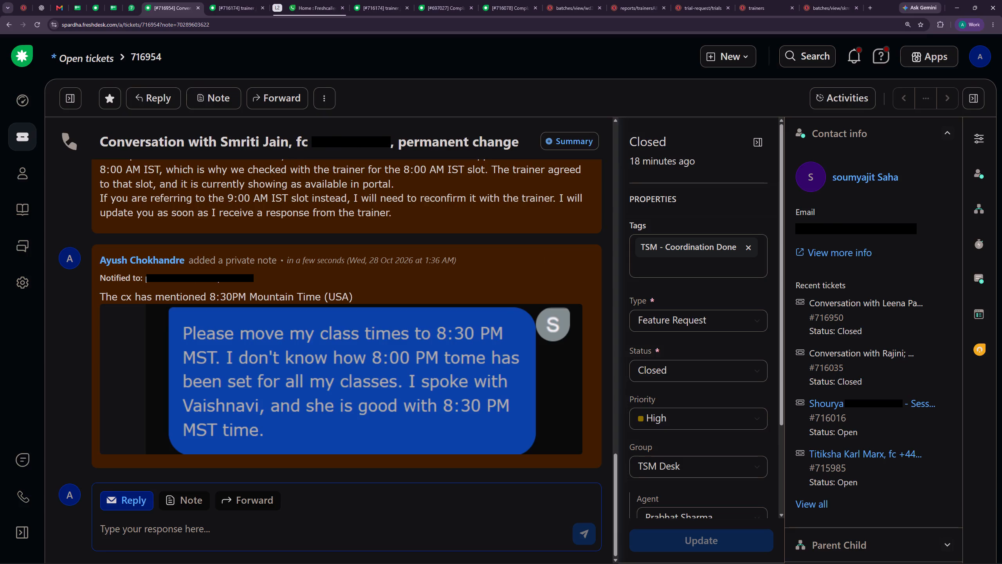
Check the notifications and open the late-trainer ticket 716174 from the dashboard's list of open tickets.
left_click(856, 55)
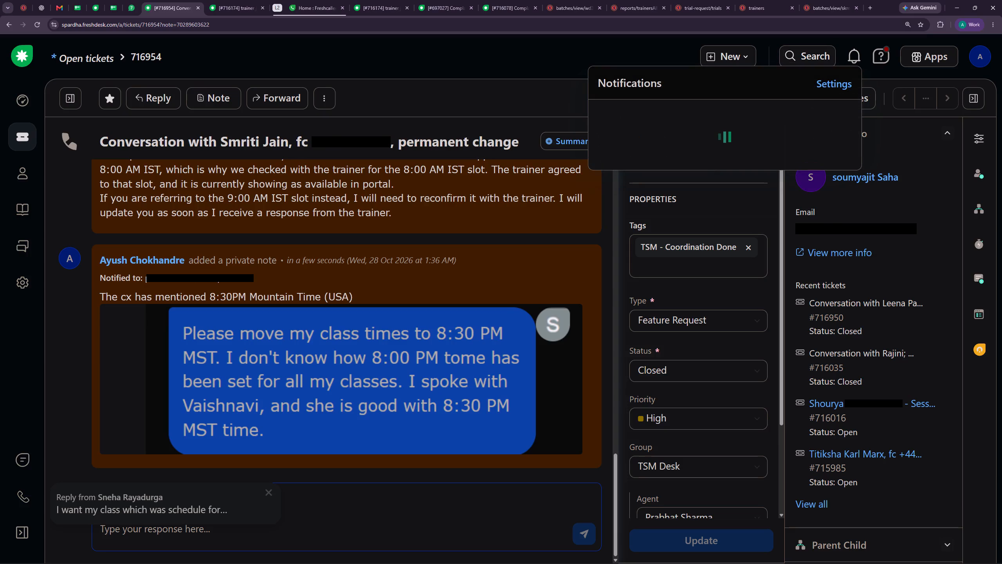
left_click(856, 55)
left_click(22, 98)
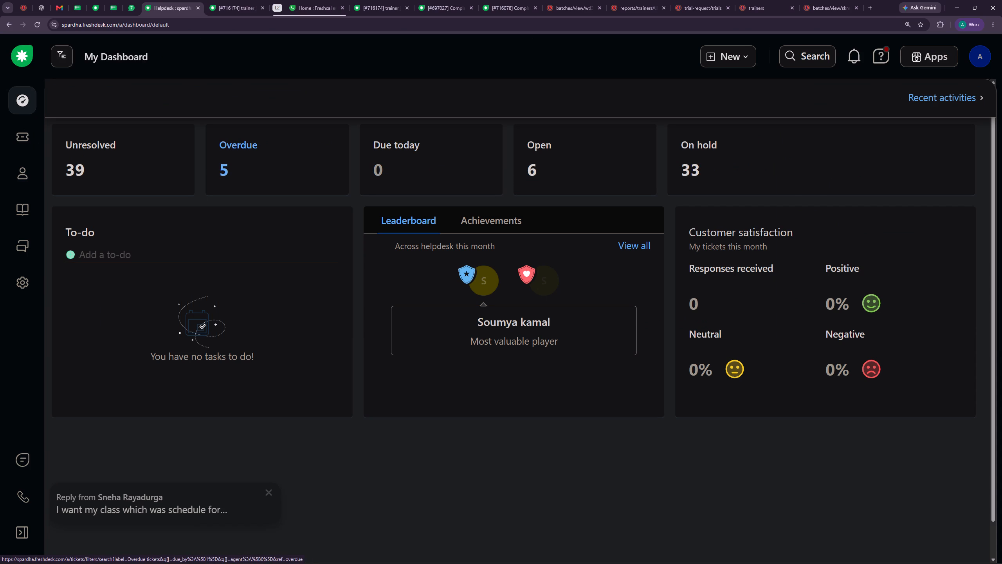
left_click(602, 166)
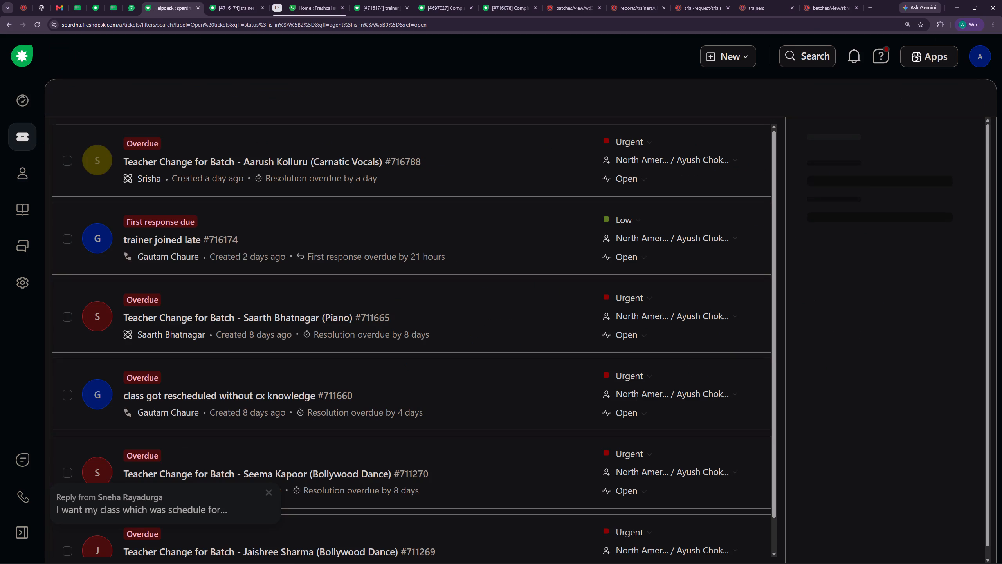
left_click(171, 239)
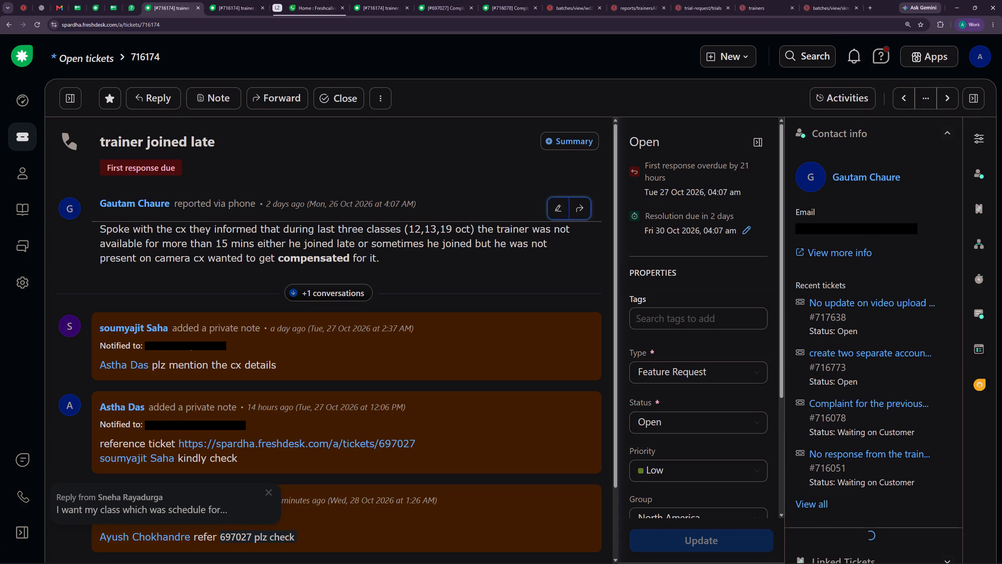
Compare the duplicate browser tabs of ticket 716174, close one duplicate, and switch to the other remaining copy.
left_click(239, 0)
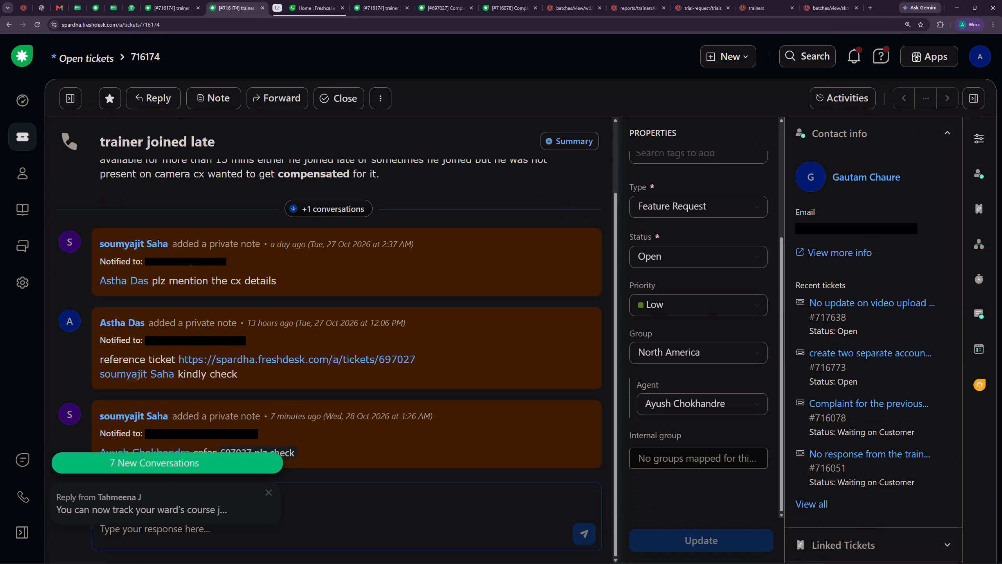
scroll(304, 260, "up", 3)
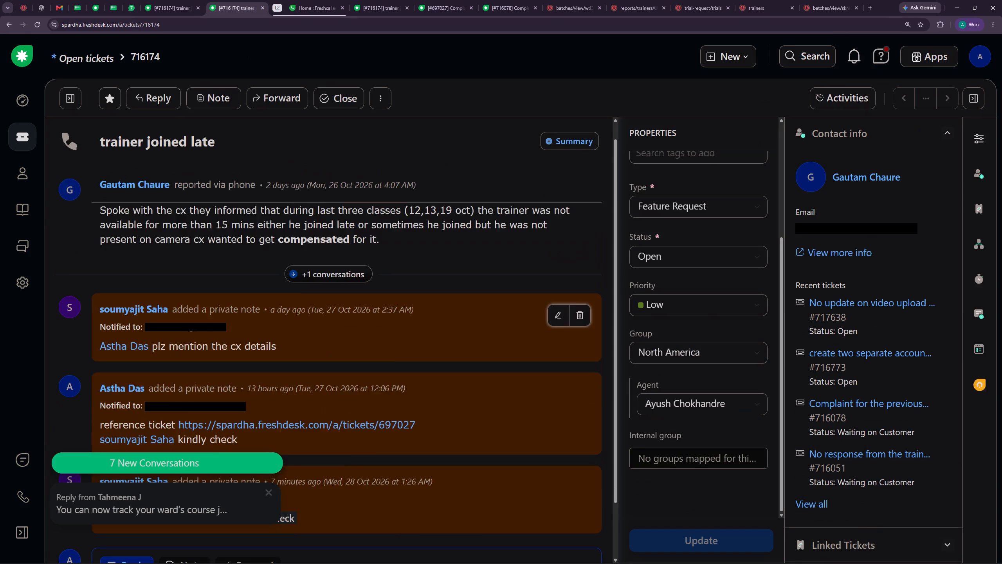
left_click(167, 2)
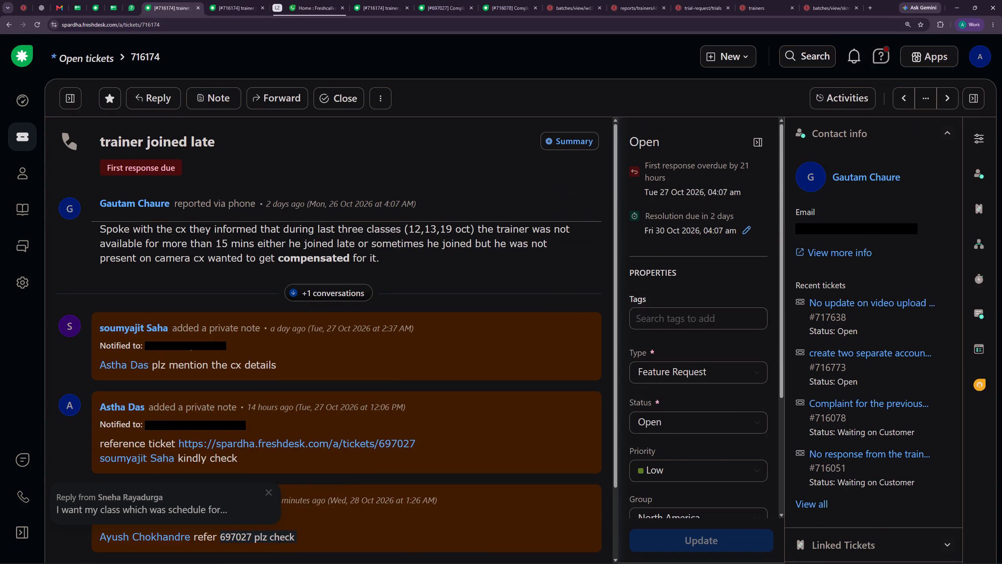
left_click(224, 1)
left_click(263, 6)
left_click(313, 5)
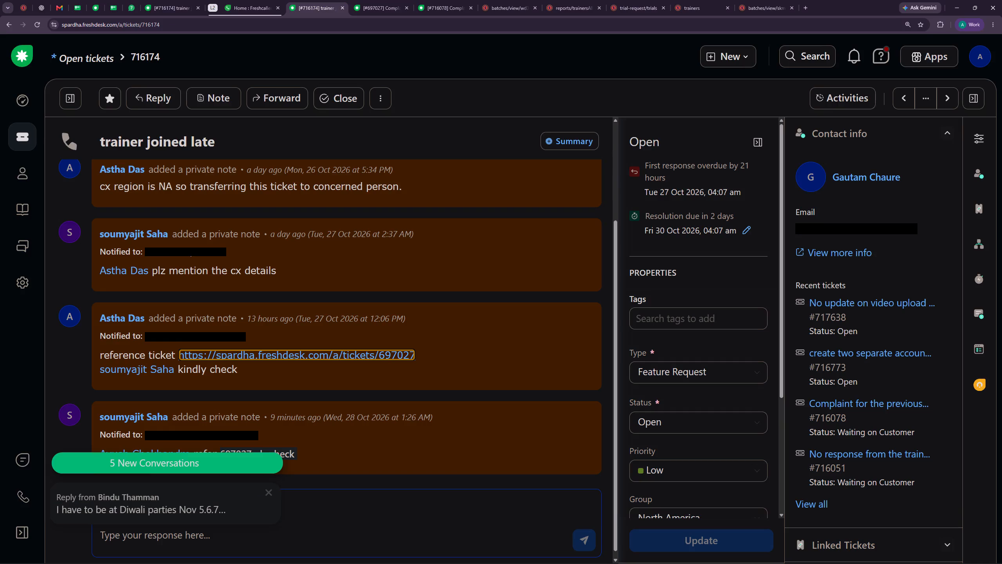
scroll(306, 239, "up", 6)
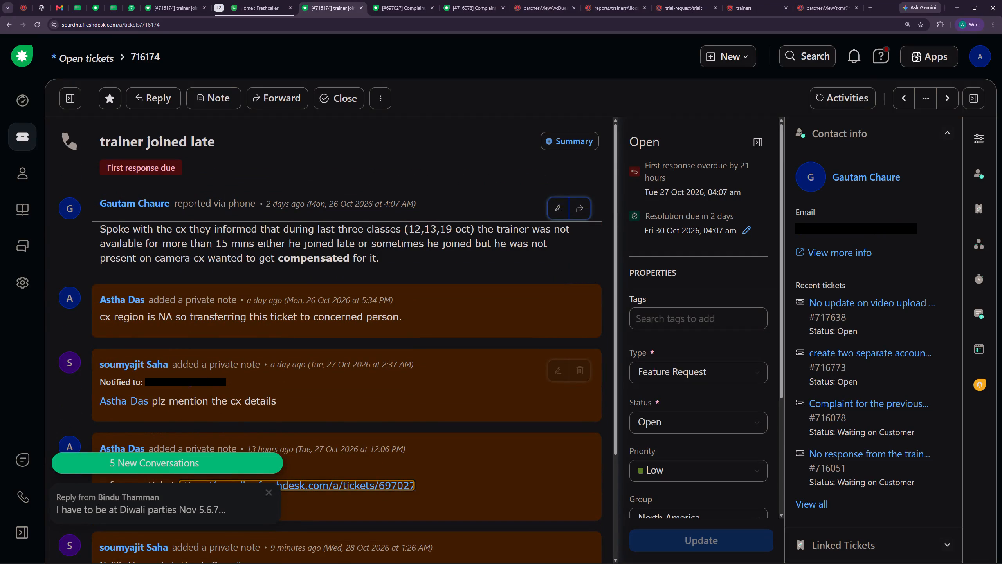
left_click(267, 0)
left_click(196, 0)
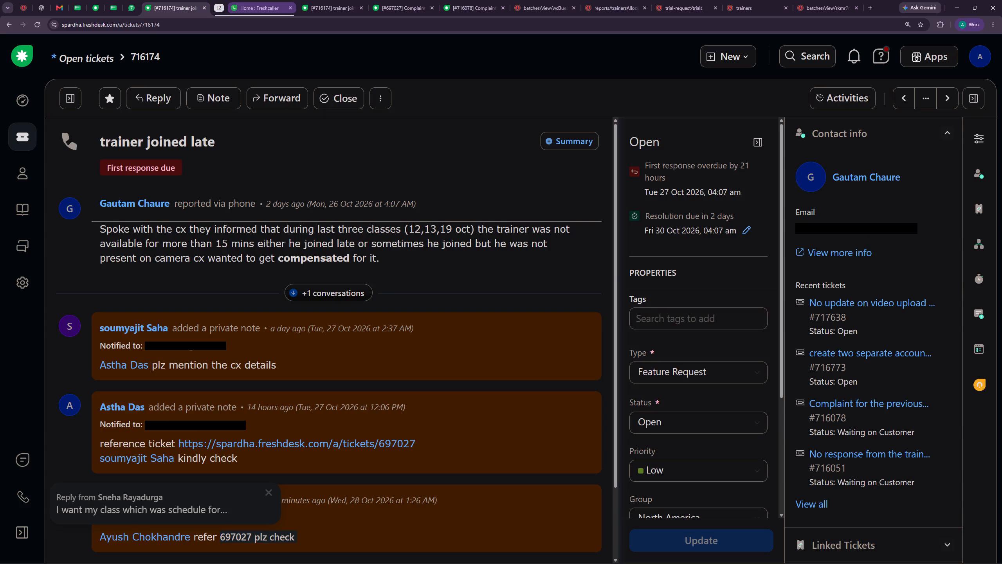
left_click(205, 6)
left_click(265, 3)
left_click(319, 1)
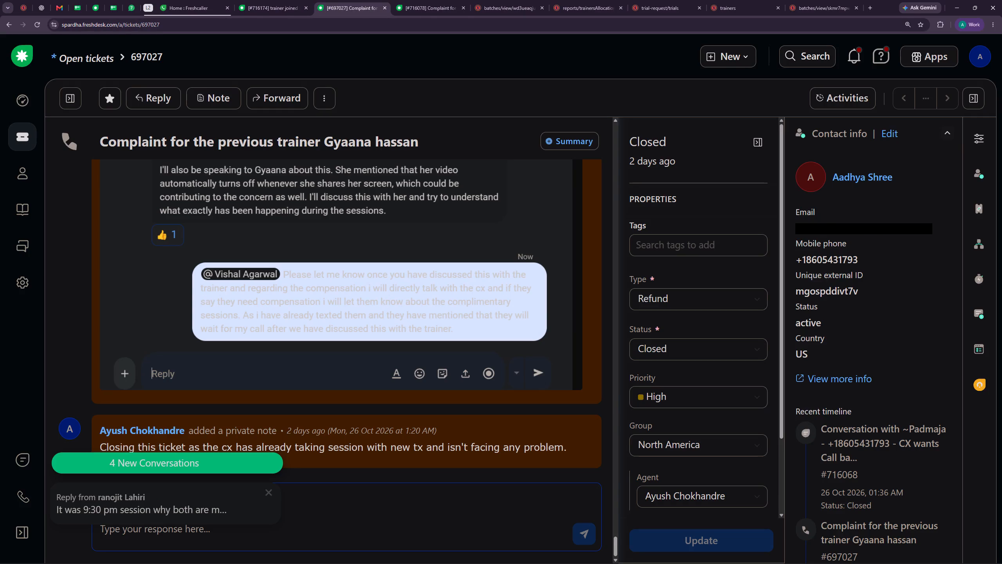
scroll(543, 271, "up", 13)
scroll(492, 362, "up", 13)
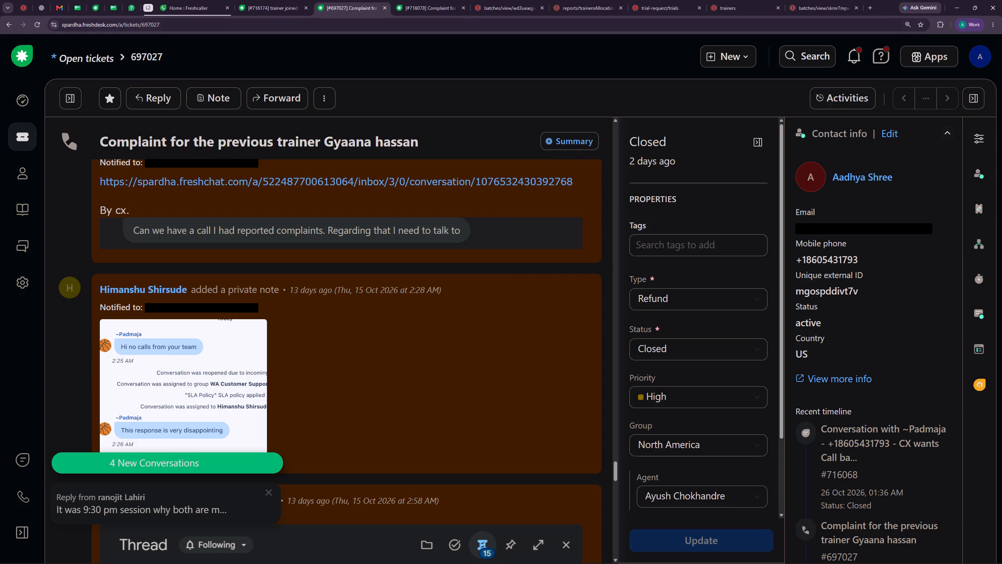
left_click(429, 5)
left_click(358, 0)
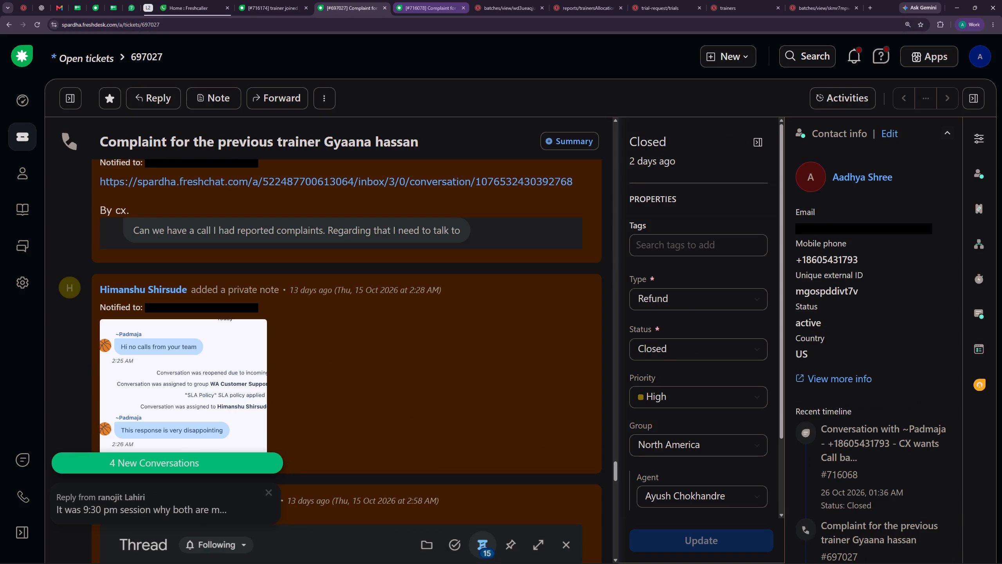
left_click(441, 0)
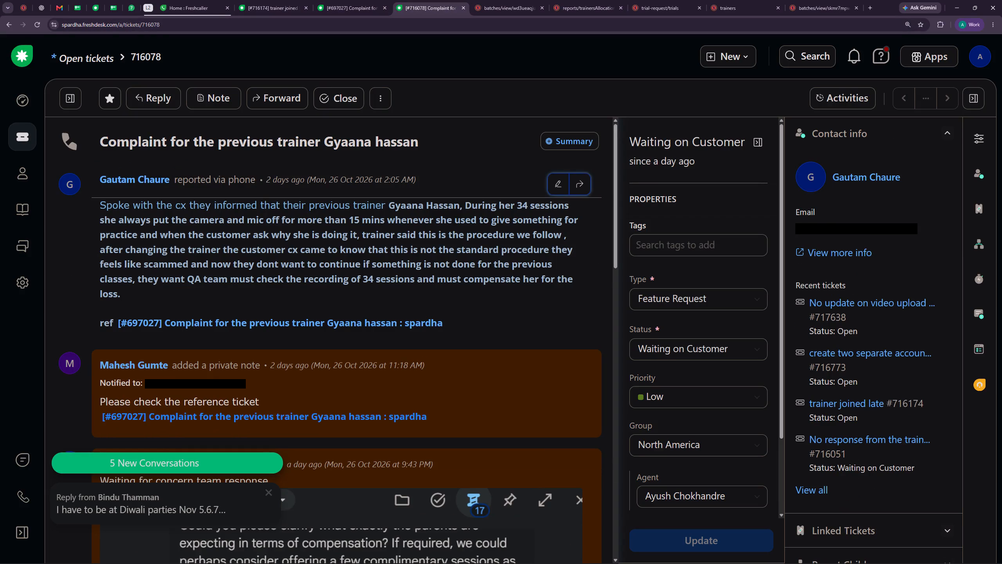
scroll(448, 301, "down", 11)
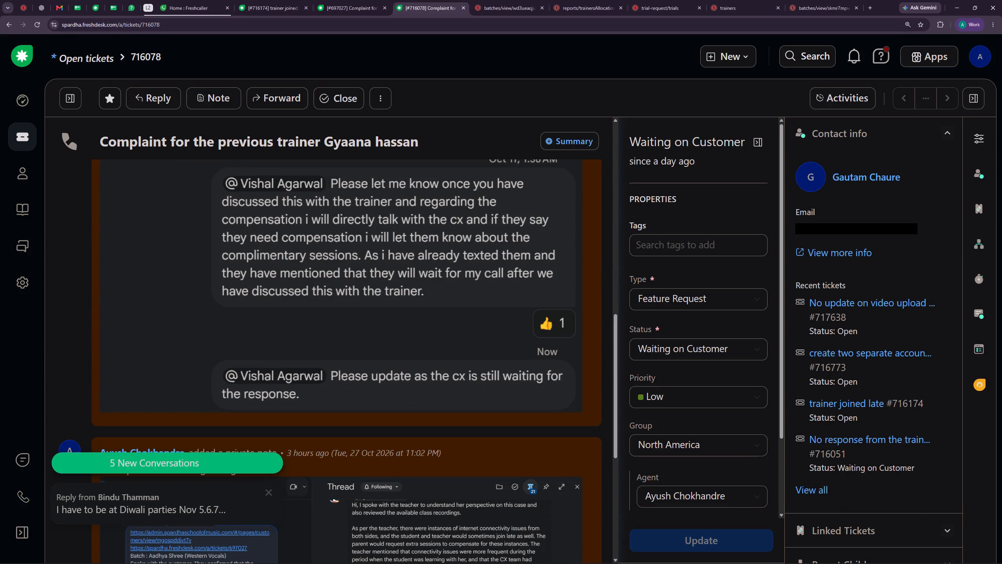
scroll(434, 286, "down", 2)
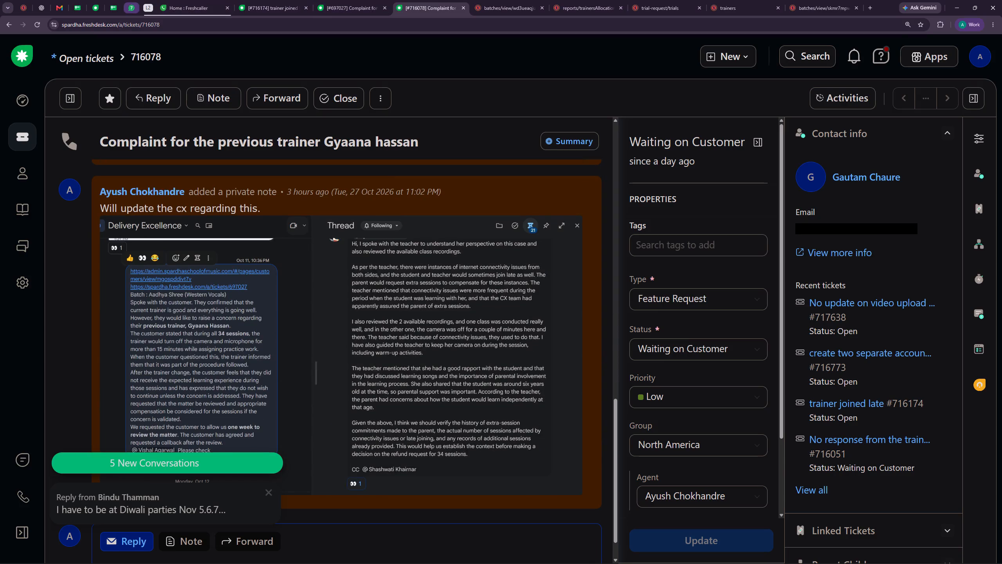
Switch to the Freshcaller home dashboard with the recent calls.
left_click(65, 5)
left_click(207, 3)
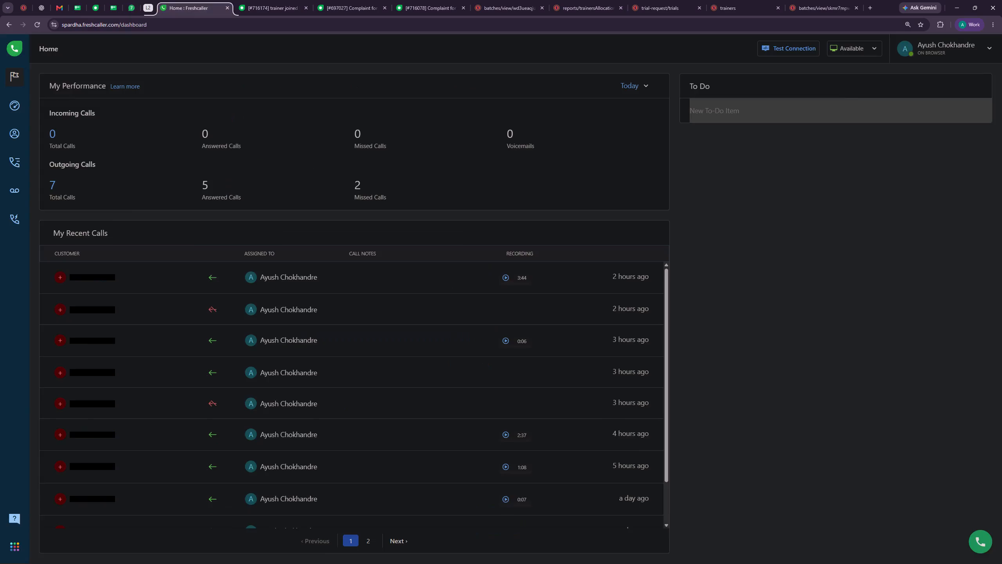
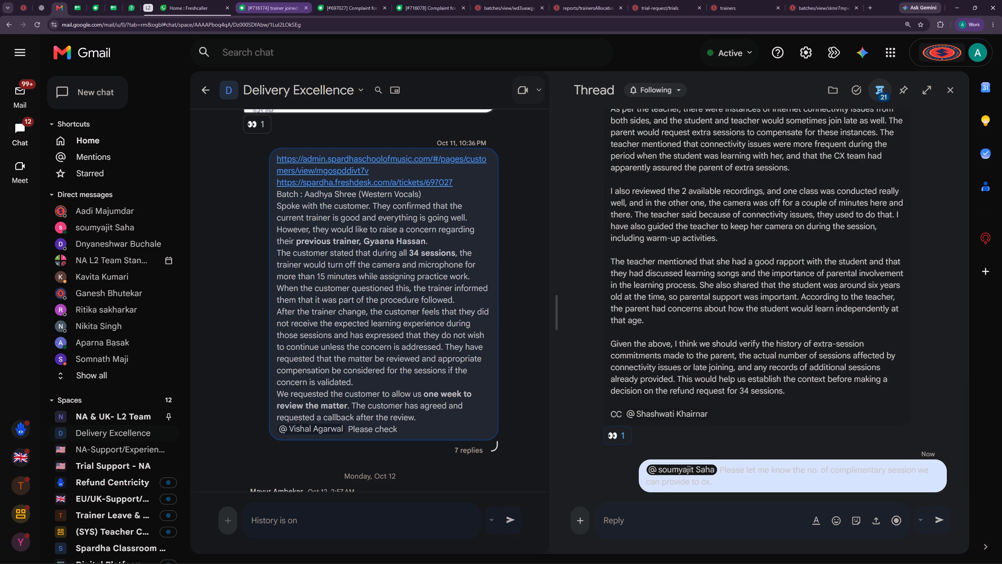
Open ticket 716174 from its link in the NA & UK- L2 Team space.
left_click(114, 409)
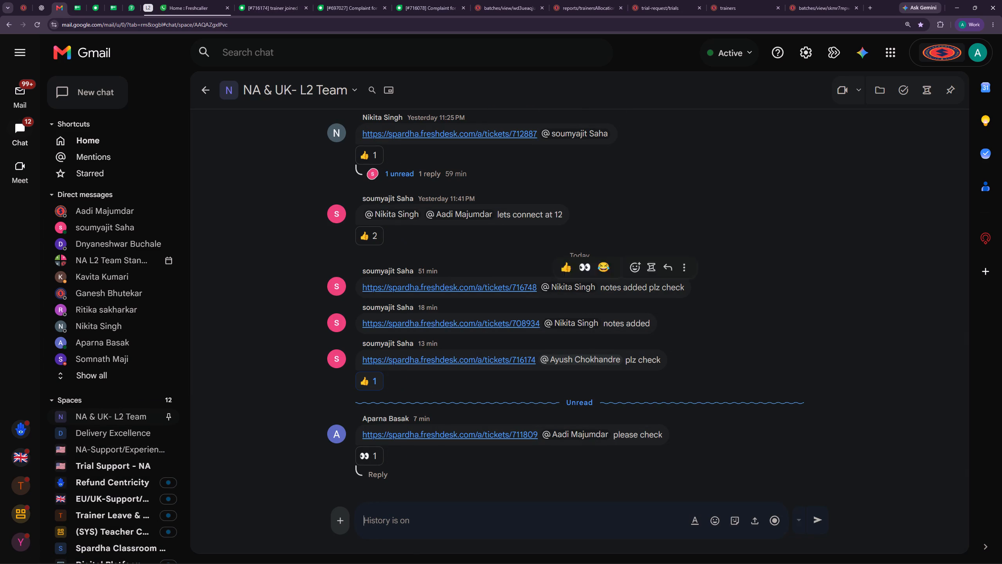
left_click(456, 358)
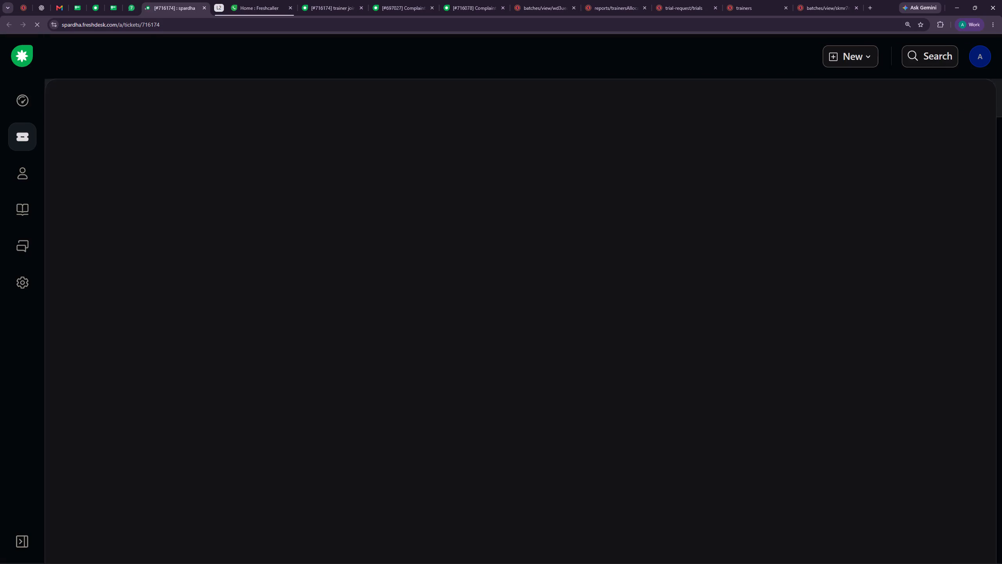
Switch the call availability in Freshcaller to Offline and back to Available.
left_click(257, 3)
left_click(851, 47)
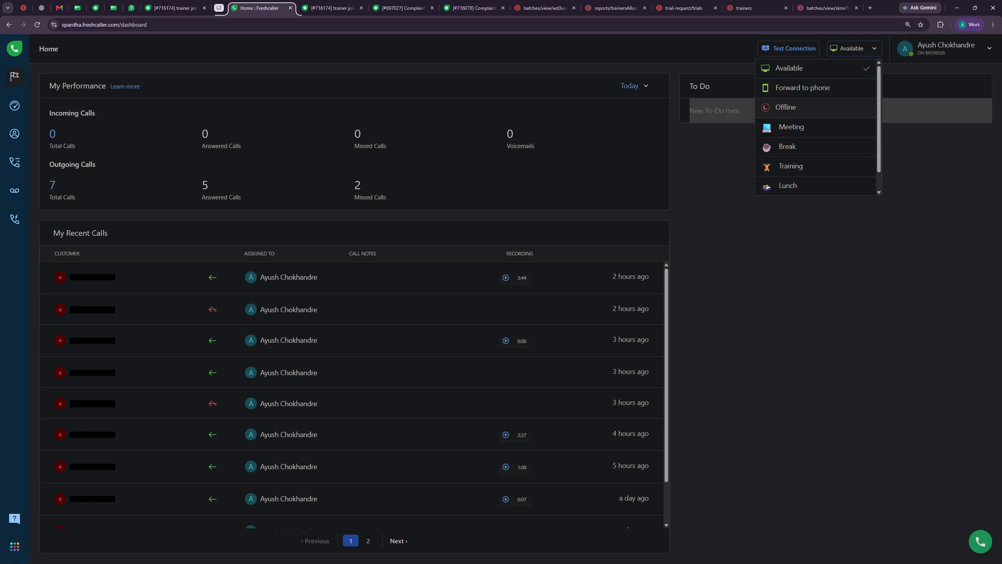
left_click(816, 110)
left_click(847, 49)
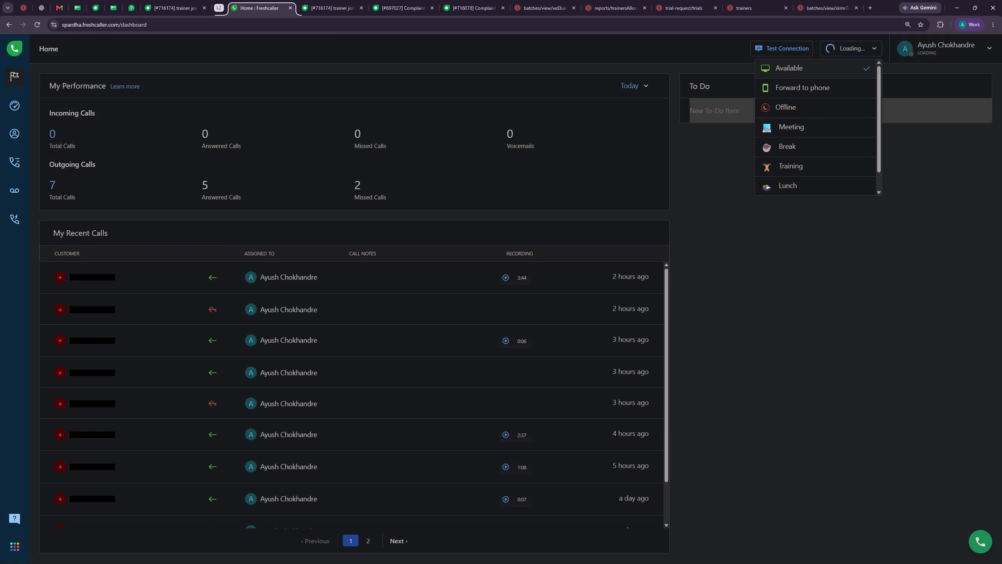
left_click(815, 67)
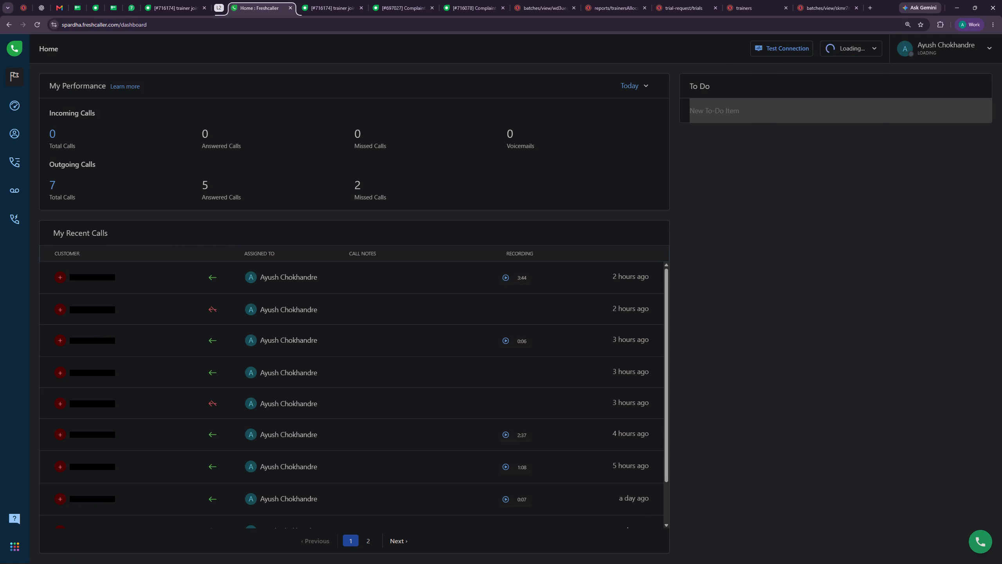
Compare the two open copies of ticket 716174 and close the duplicate browser tab.
left_click(168, 0)
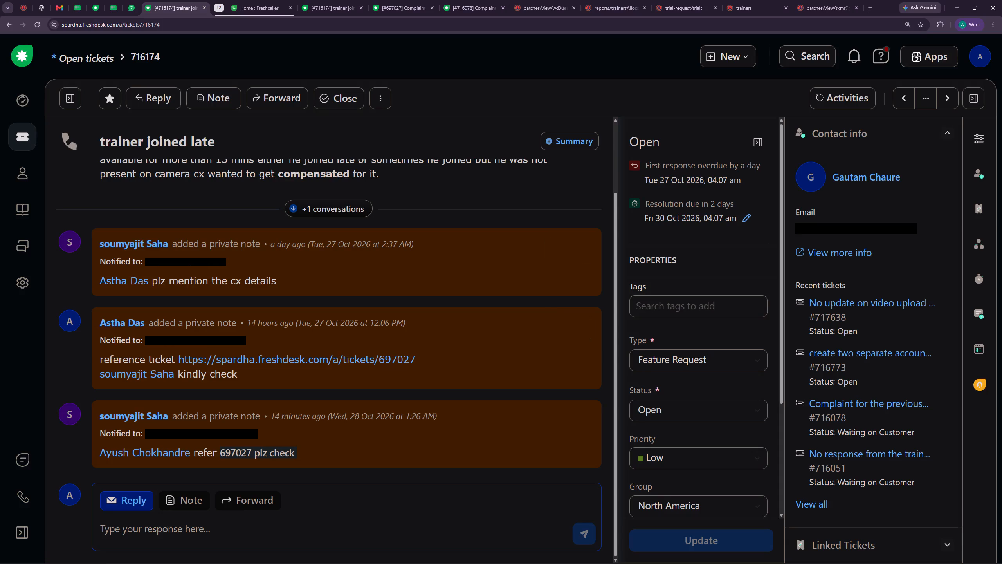
double_click(140, 54)
key("ctrl+c")
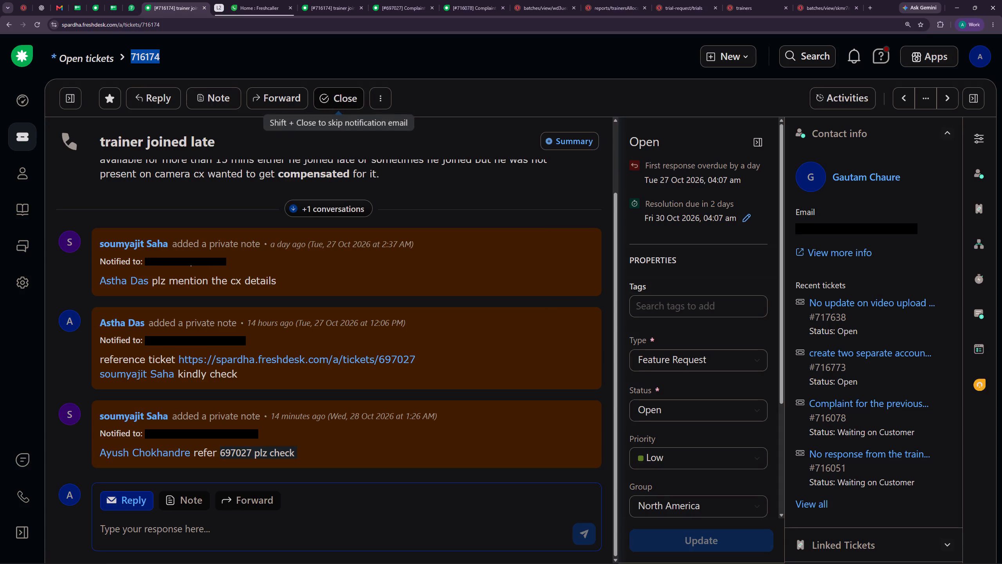
left_click(263, 0)
left_click(344, 0)
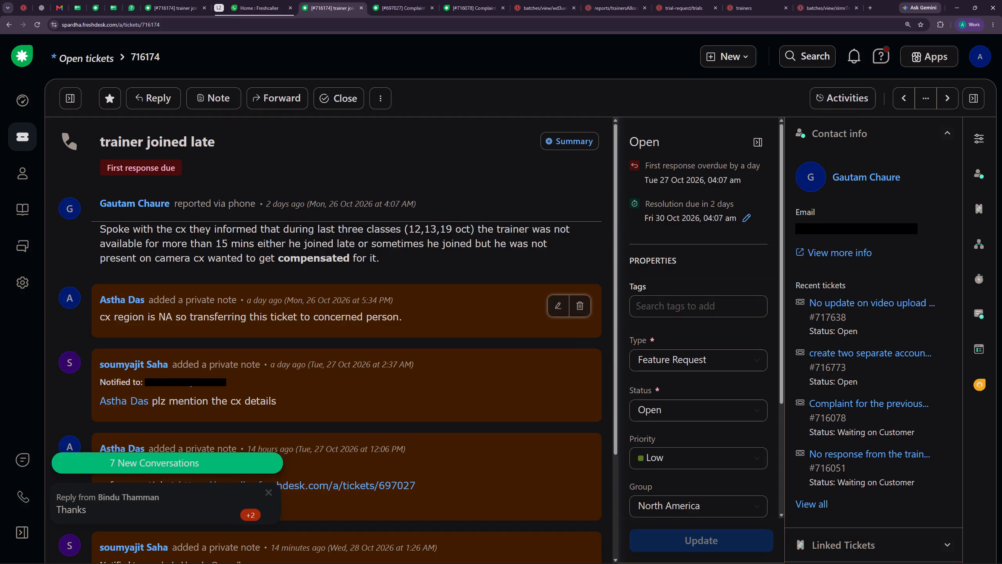
scroll(315, 287, "down", 13)
left_click(269, 492)
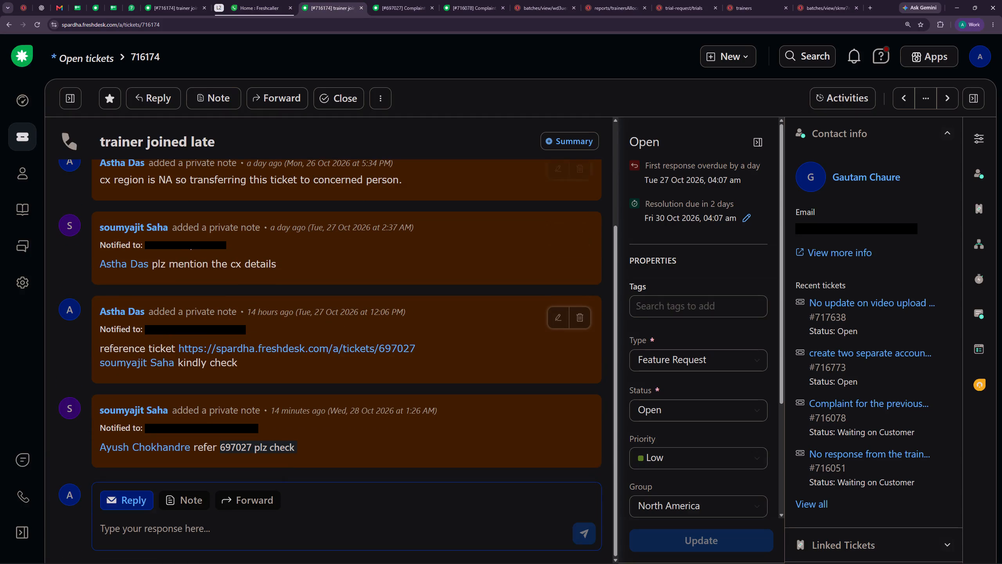
left_click(202, 6)
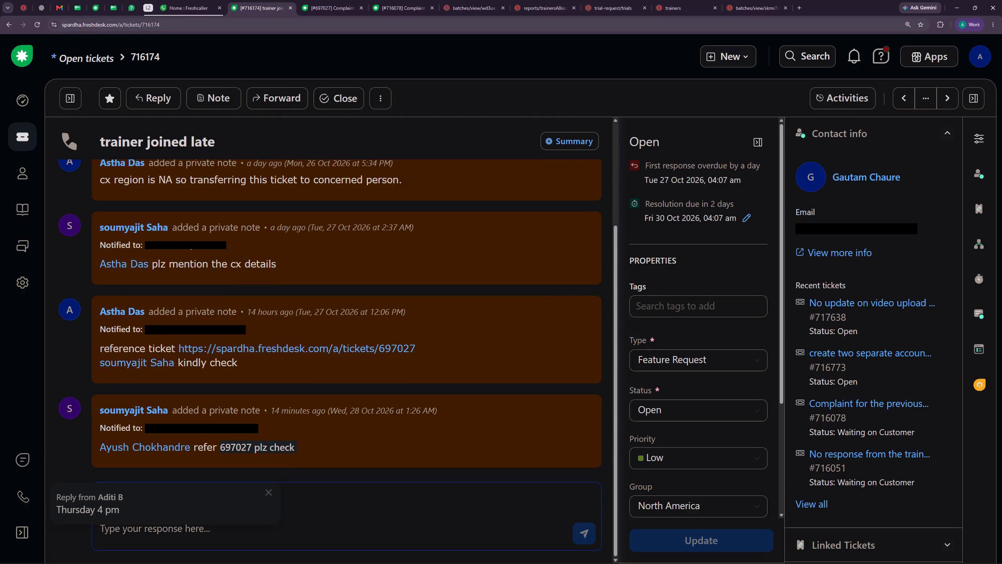
Close the browser tab of reference ticket 697027 and return to ticket 716174.
left_click(321, 5)
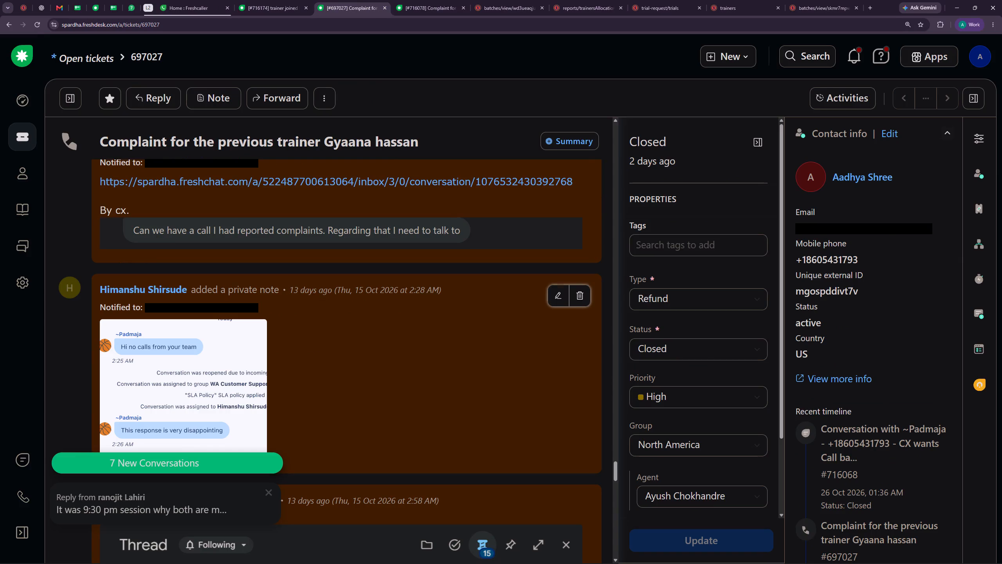
left_click(430, 7)
left_click(360, 4)
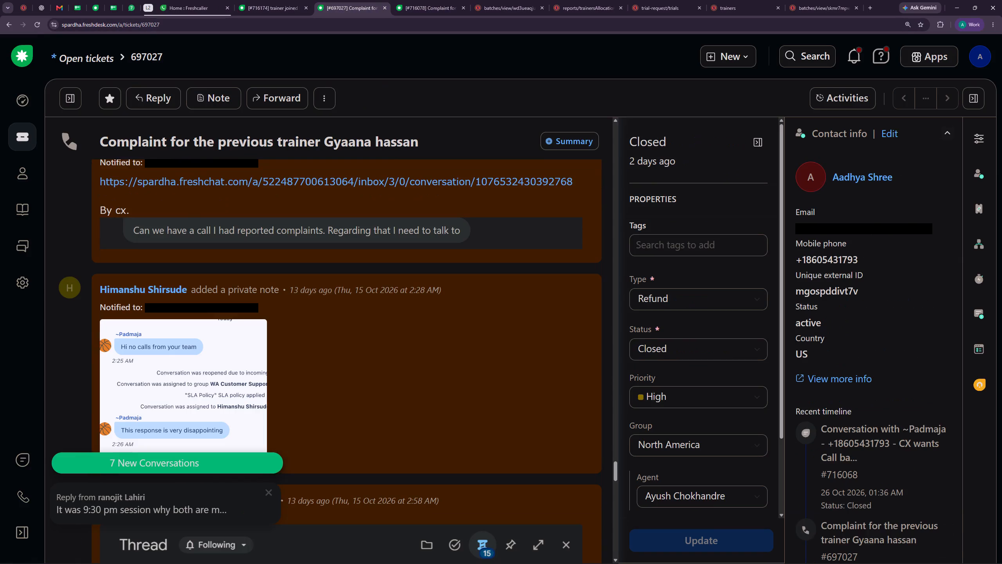
left_click(384, 9)
left_click(285, 0)
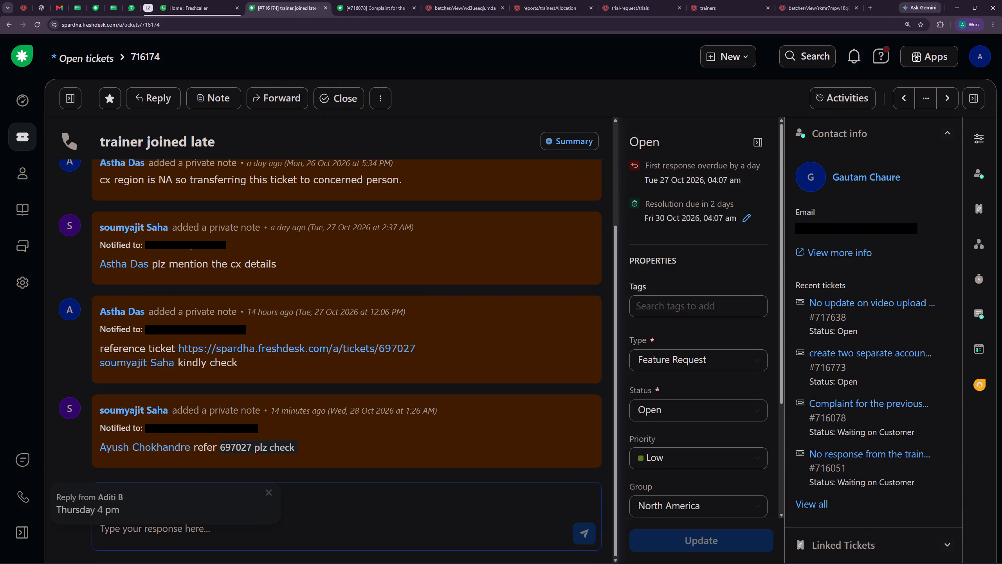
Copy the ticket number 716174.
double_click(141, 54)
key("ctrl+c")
left_click(373, 0)
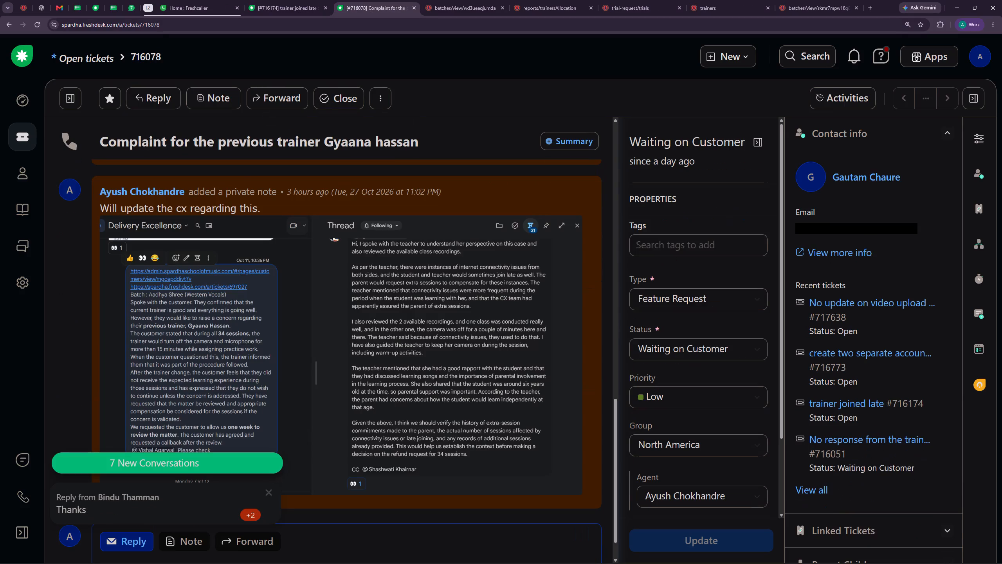
double_click(151, 51)
key("ctrl+c")
left_click(296, 3)
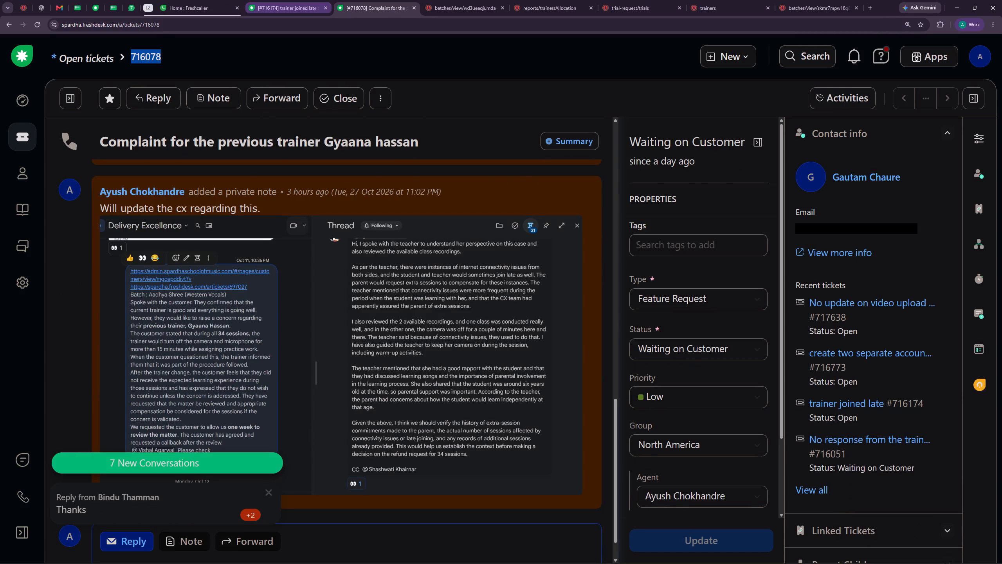
scroll(267, 280, "down", 7)
left_click(268, 497)
left_click_drag(191, 498, 188, 498)
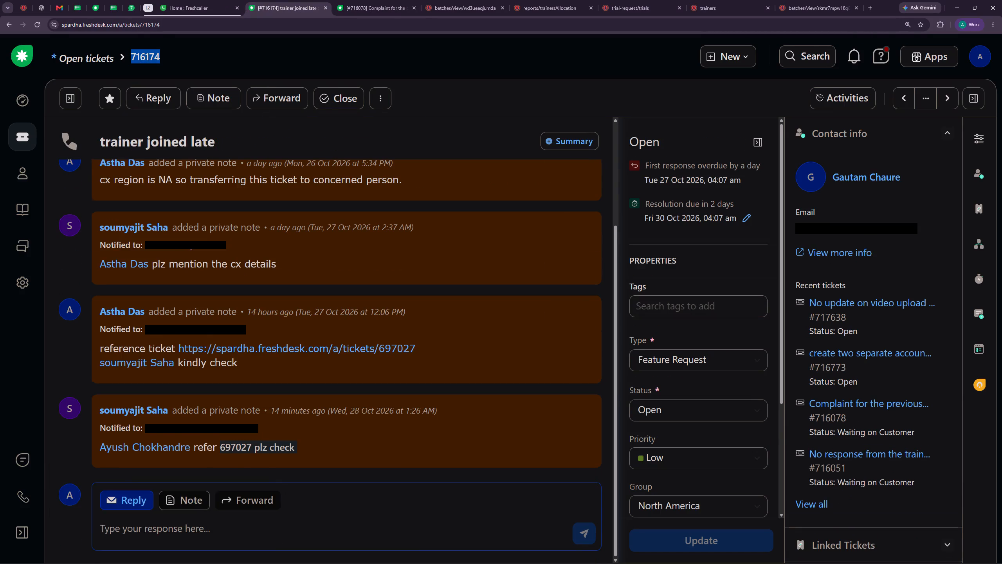
key("ctrl+v")
Put "Working here - " before 716078 in the private note and add the note to ticket 716174.
left_click(102, 270)
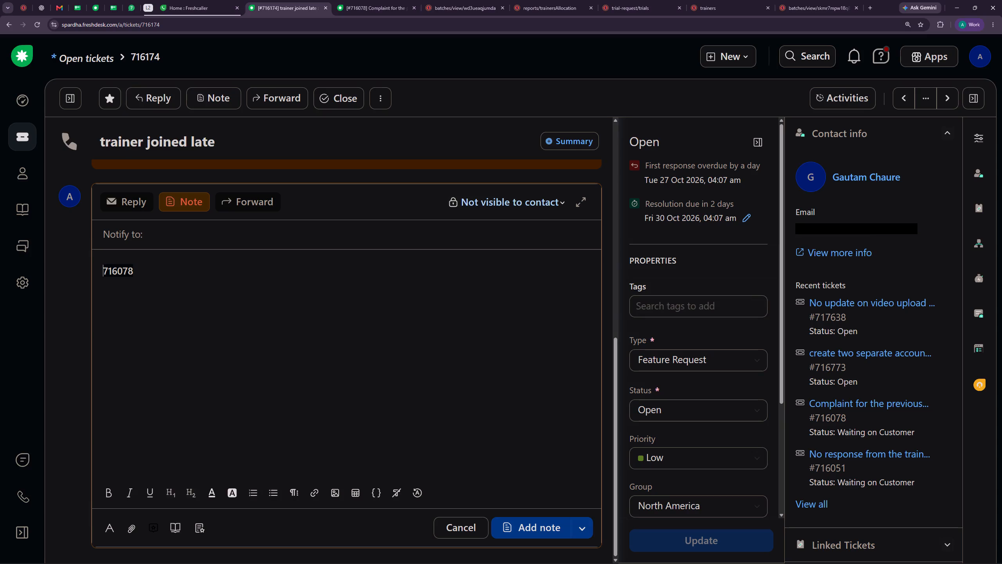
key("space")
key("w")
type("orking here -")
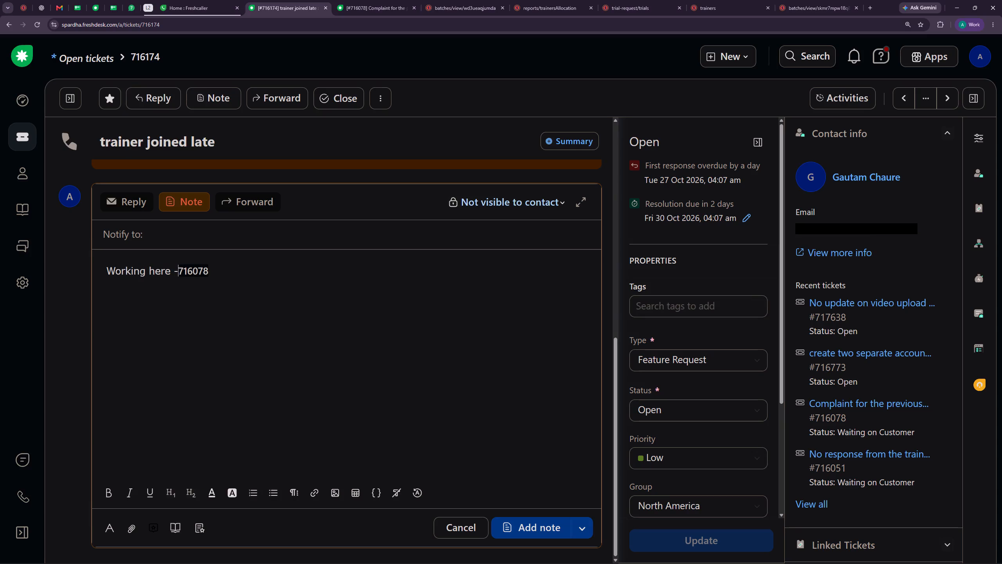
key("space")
left_click(105, 269)
key("BackSpace")
left_click(523, 535)
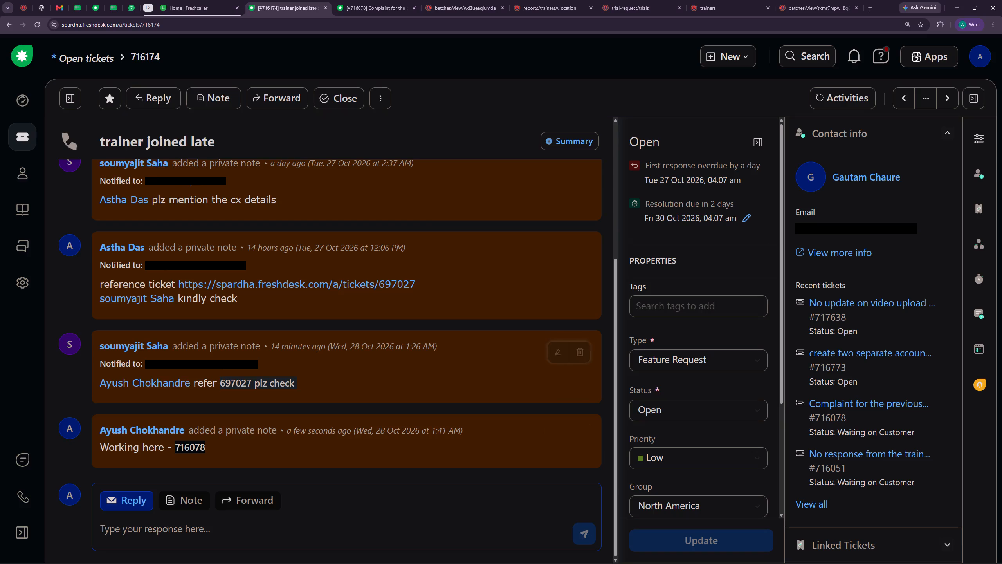
left_click(681, 417)
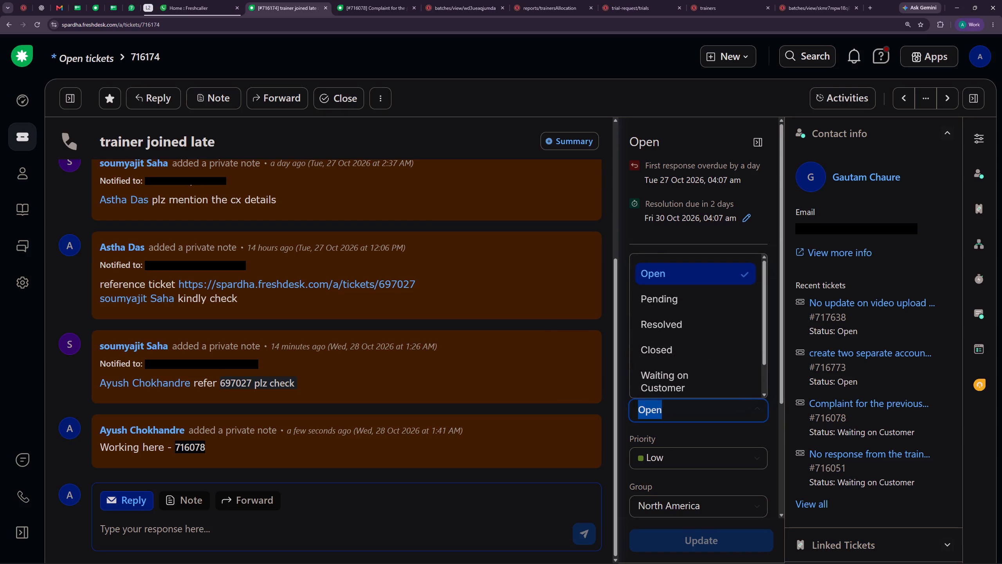
scroll(680, 460, "down", 1)
left_click(683, 276)
left_click(686, 539)
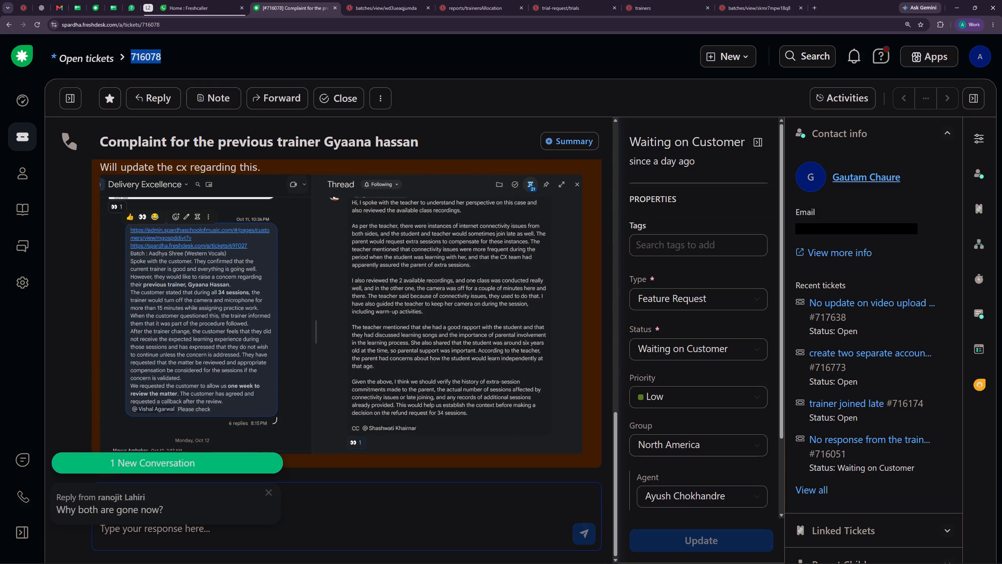
left_click(186, 7)
double_click(282, 7)
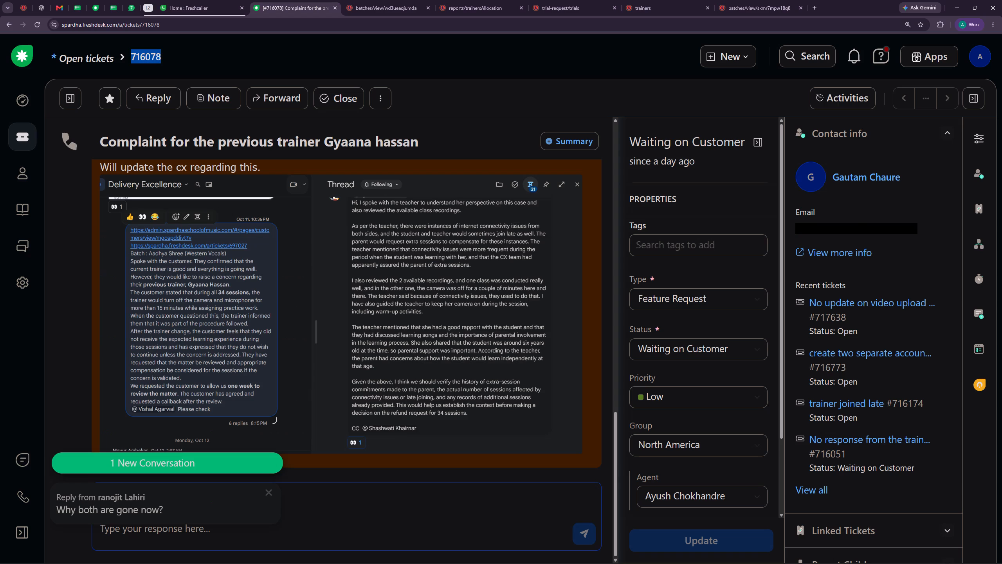
left_click(25, 133)
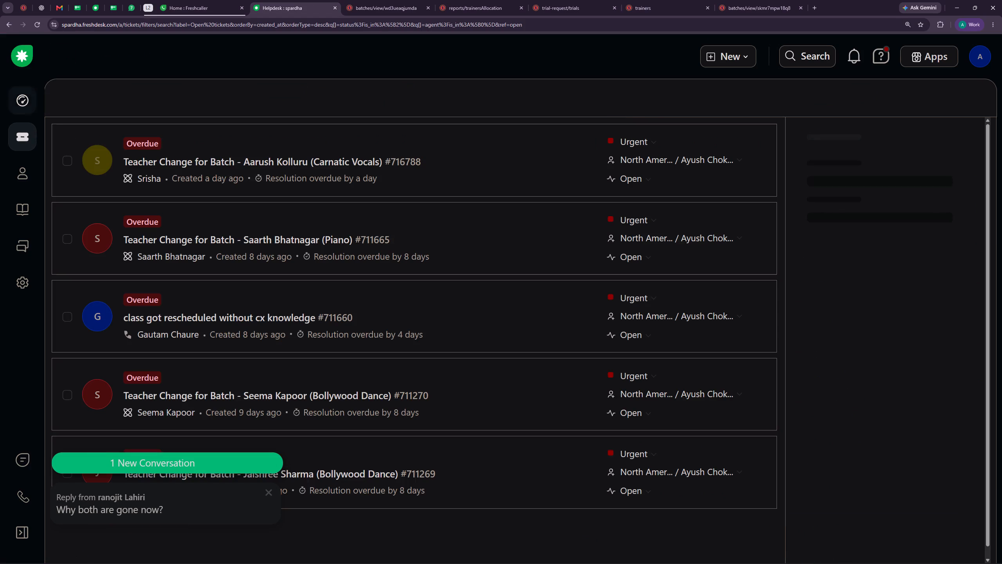
left_click(203, 157)
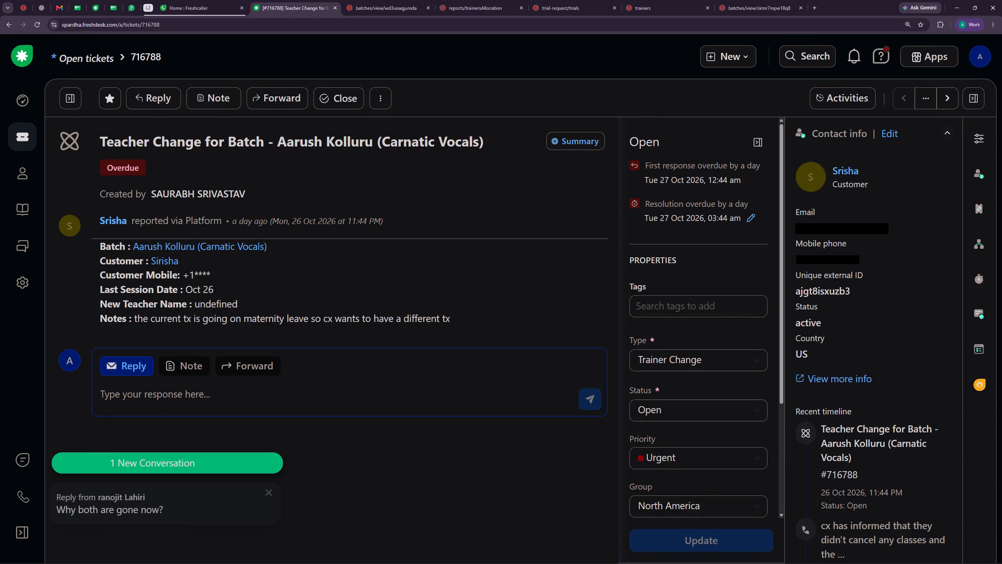
left_click(20, 131)
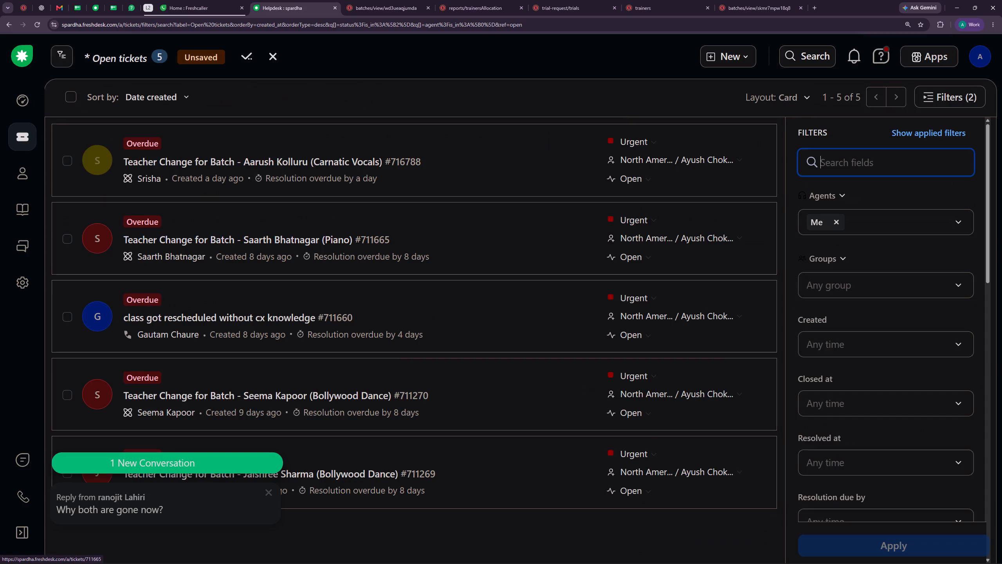
Open ticket 711660 about the class rescheduled without customer knowledge and follow the batch link in its private note.
scroll(245, 264, "down", 1)
left_click(238, 320)
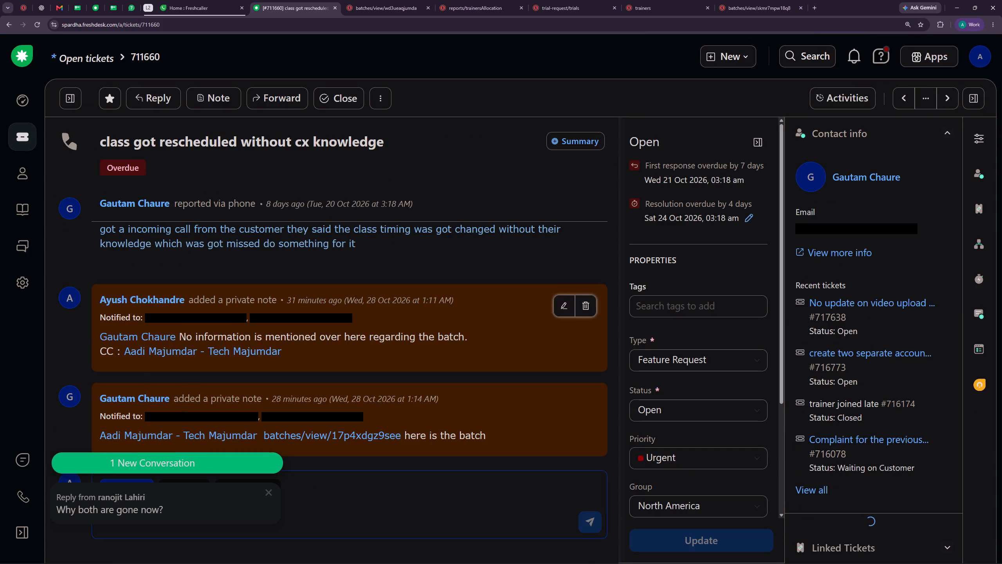
scroll(391, 334, "down", 2)
left_click(271, 490)
left_click(308, 486)
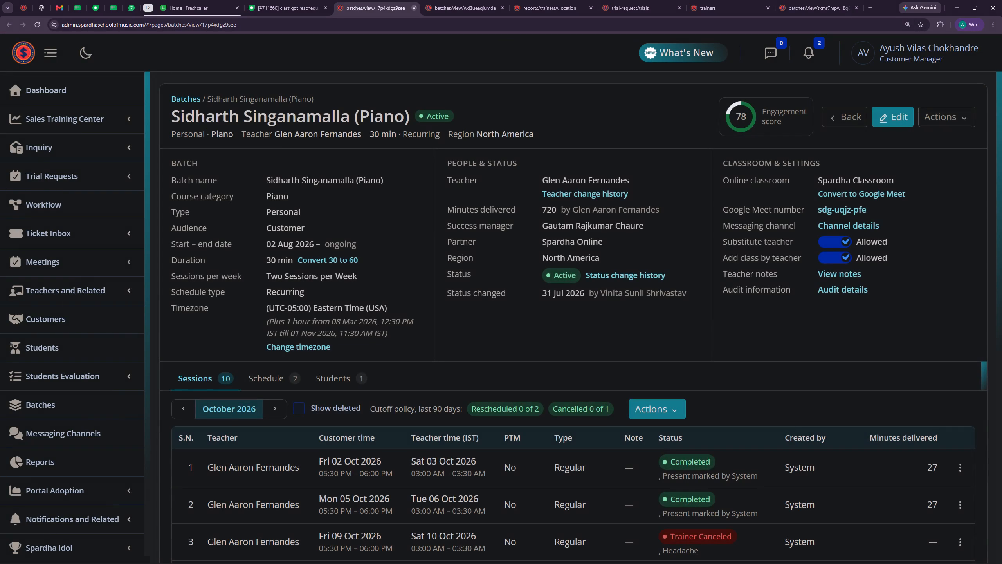
Examine the piano batch's October 2026 sessions, including the rescheduling details of the 19 Oct session.
scroll(439, 116, "down", 5)
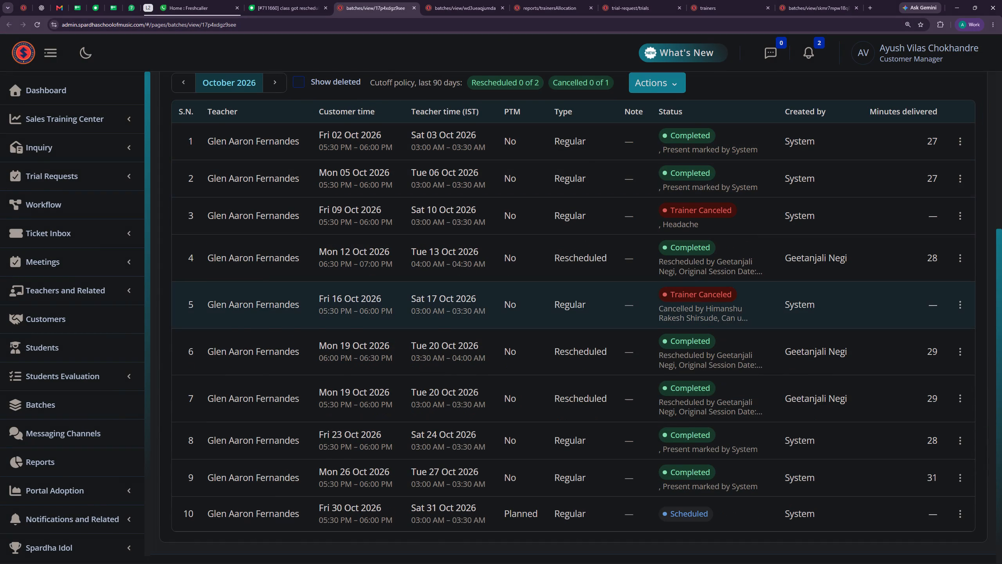
scroll(635, 310, "up", 3)
scroll(633, 317, "down", 2)
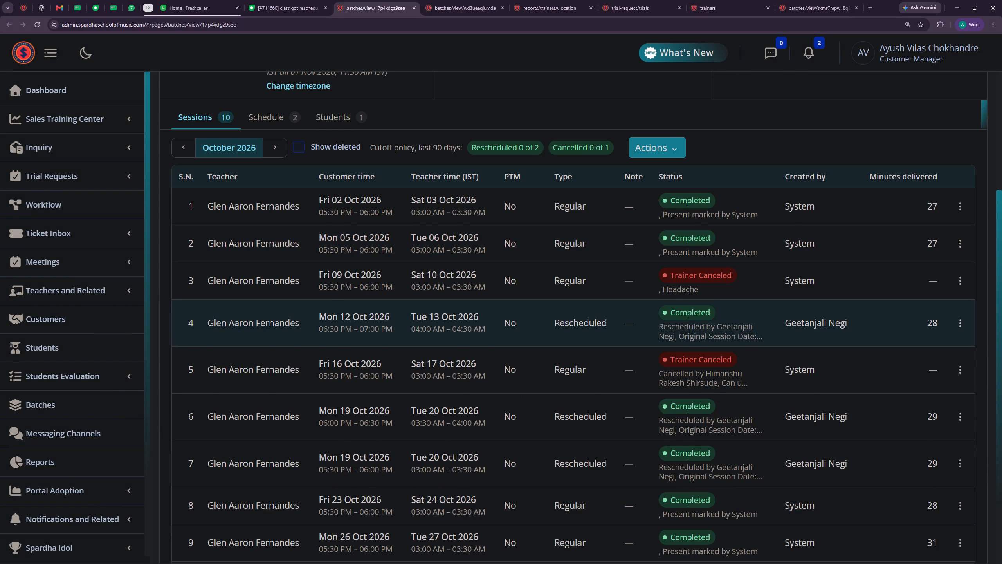
scroll(645, 342, "down", 1)
scroll(668, 354, "up", 3)
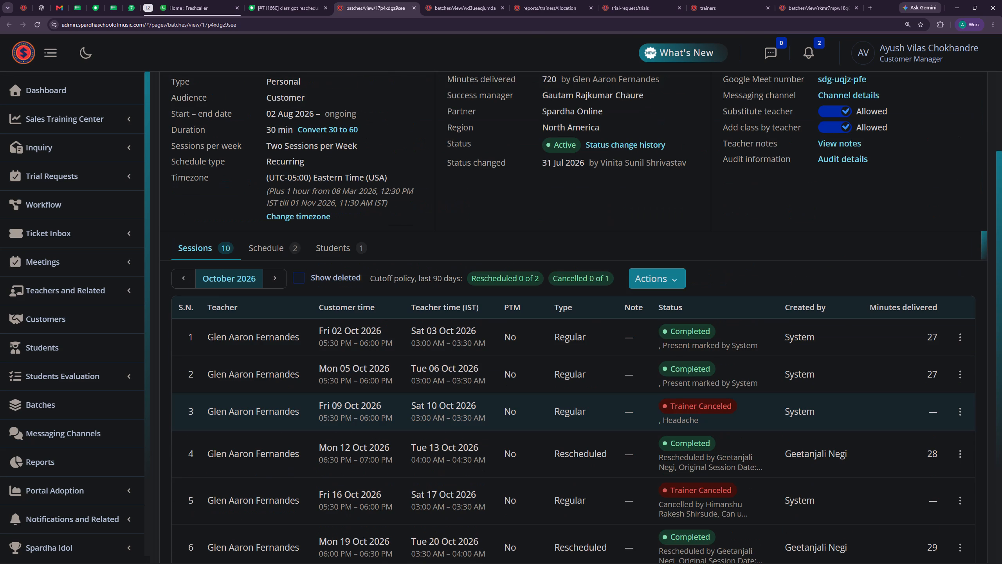
scroll(668, 366, "down", 3)
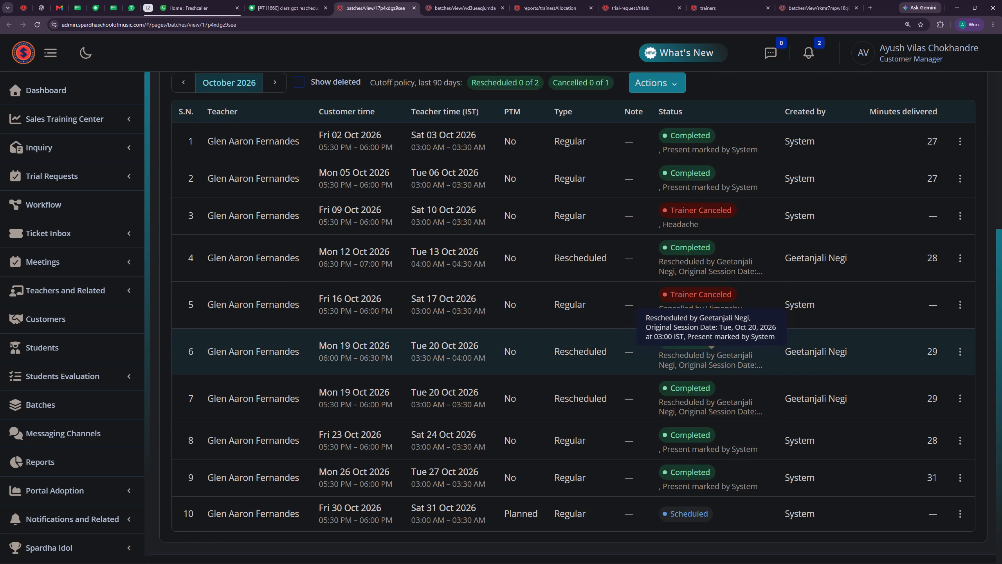
Check the attendance of the 19 Oct 06:00–06:30 PM rescheduled session, close it unchanged, and return to ticket 711660.
left_click(964, 349)
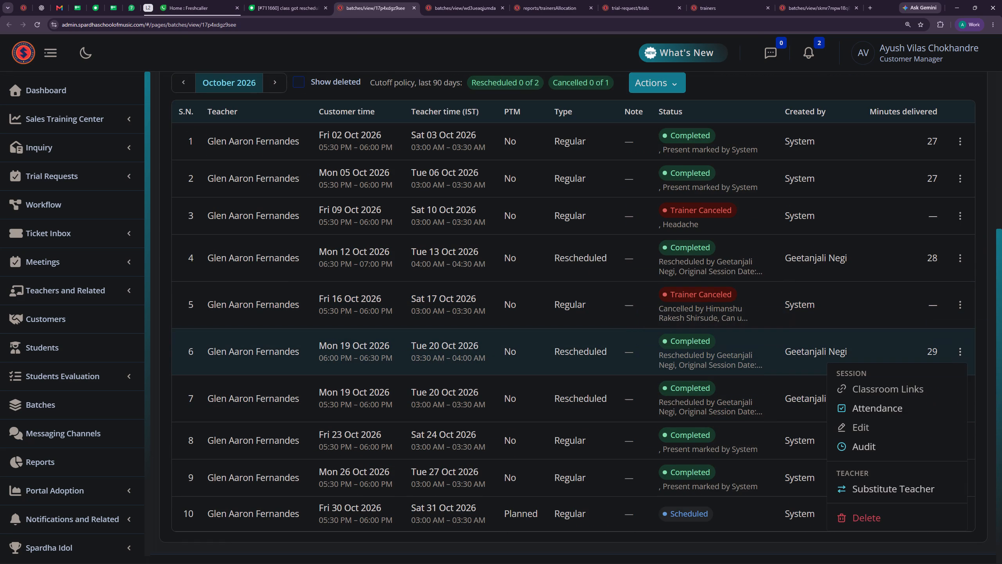
left_click(882, 408)
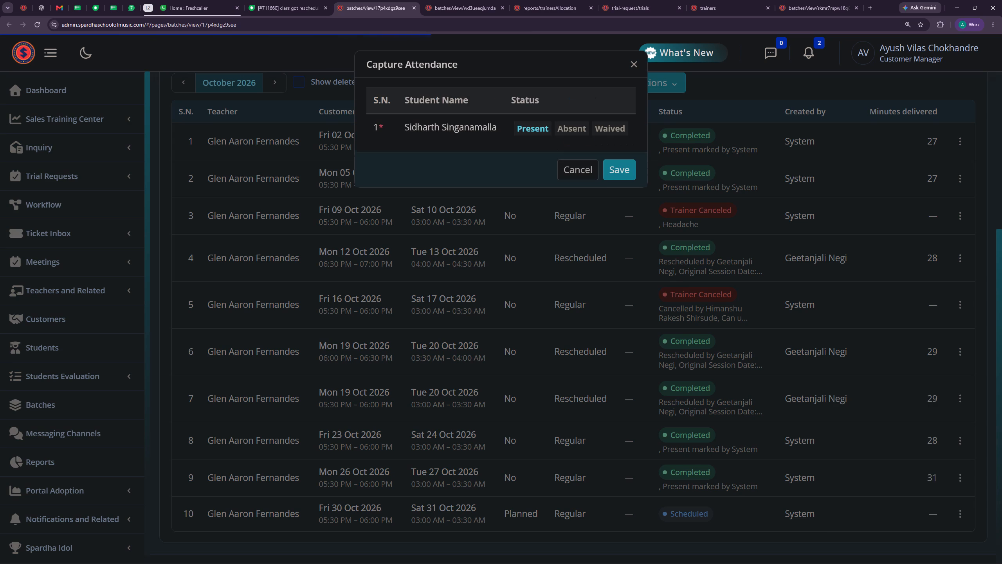
left_click(631, 65)
left_click(311, 0)
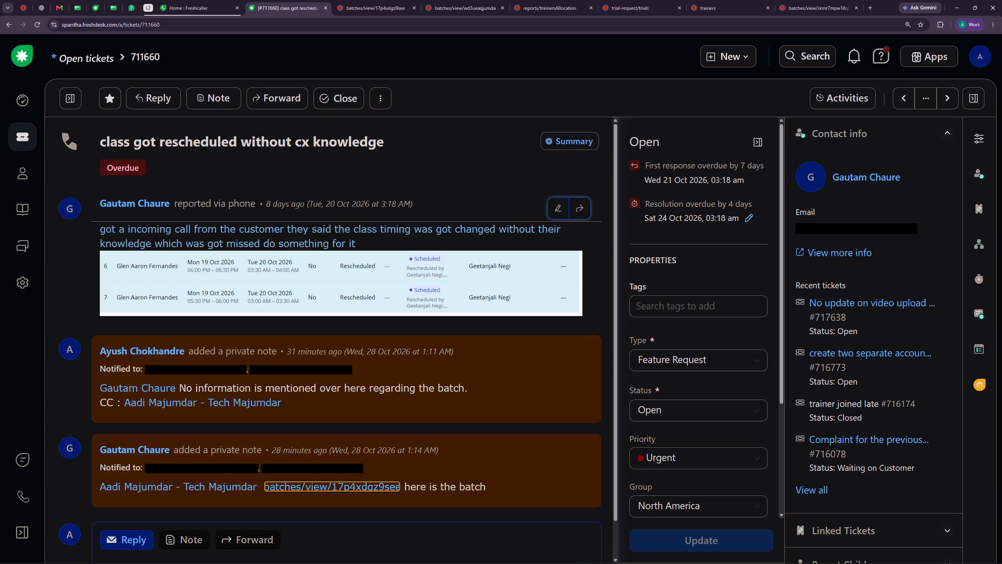
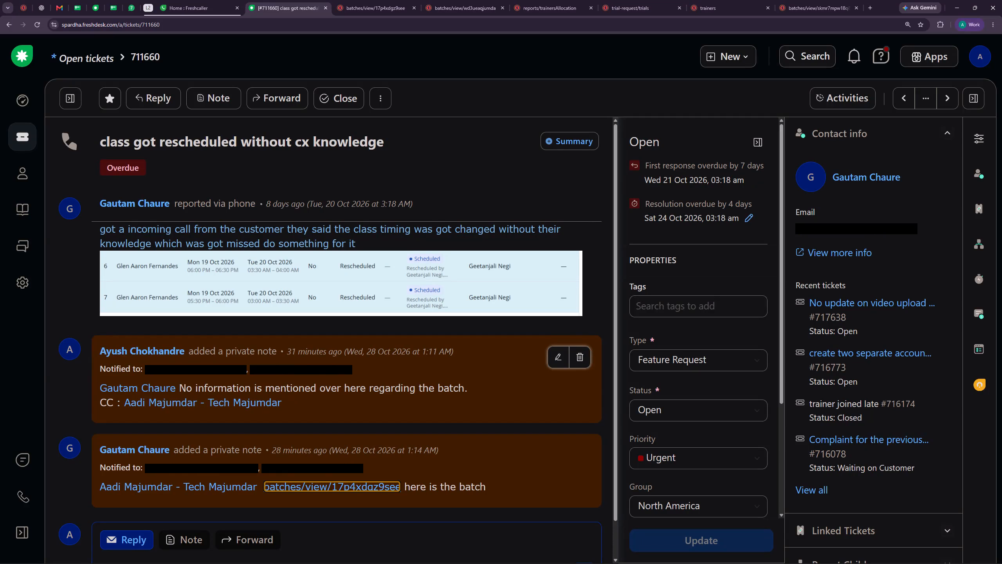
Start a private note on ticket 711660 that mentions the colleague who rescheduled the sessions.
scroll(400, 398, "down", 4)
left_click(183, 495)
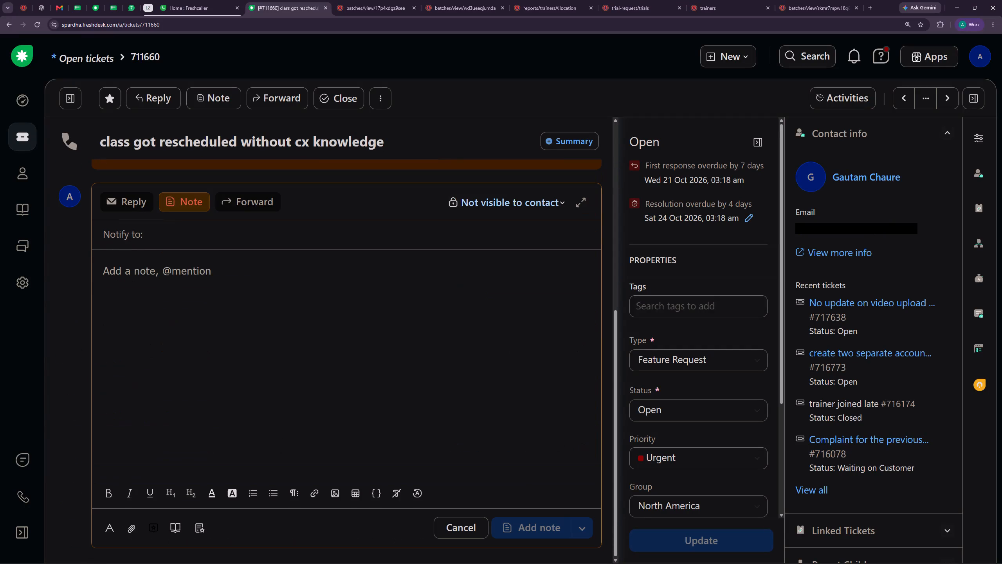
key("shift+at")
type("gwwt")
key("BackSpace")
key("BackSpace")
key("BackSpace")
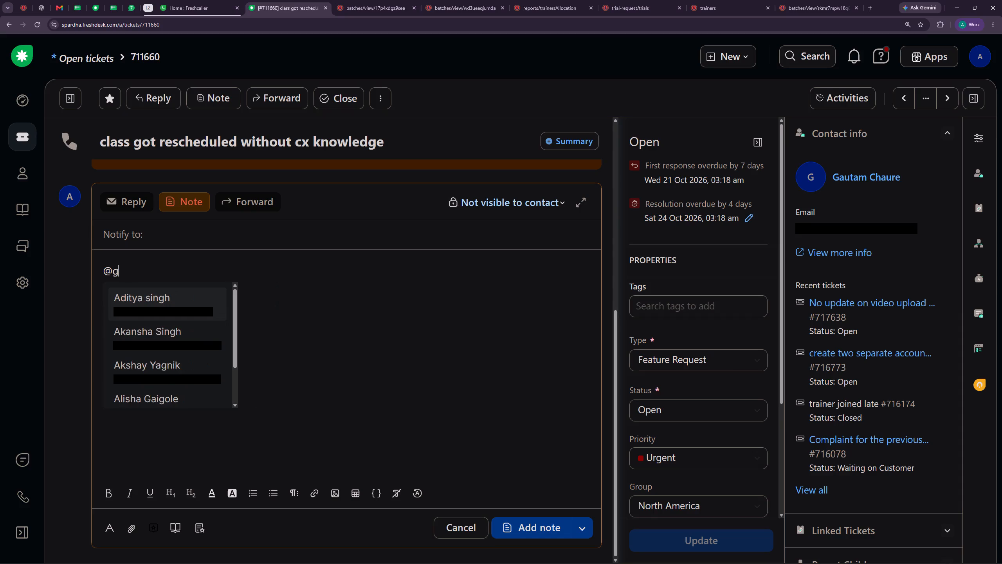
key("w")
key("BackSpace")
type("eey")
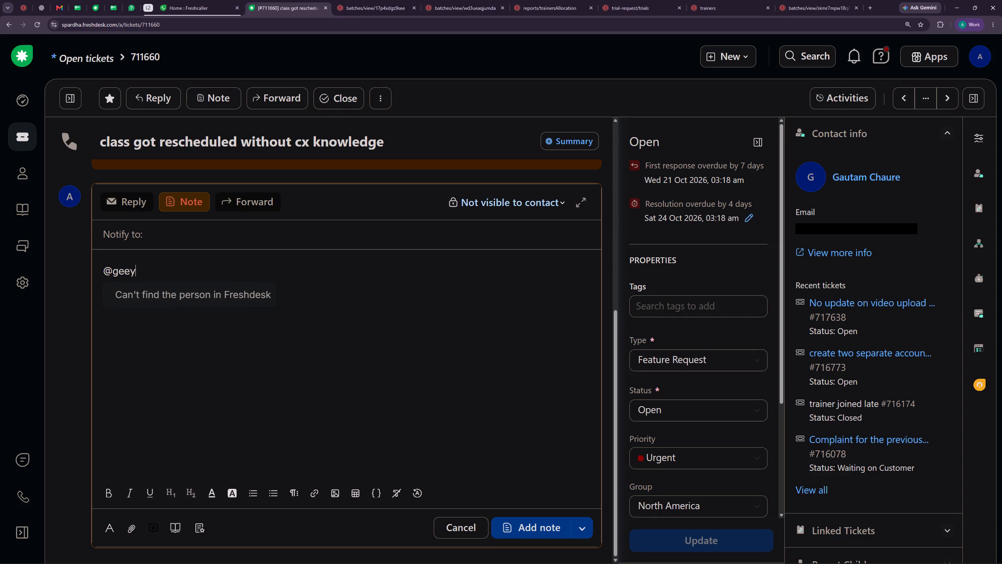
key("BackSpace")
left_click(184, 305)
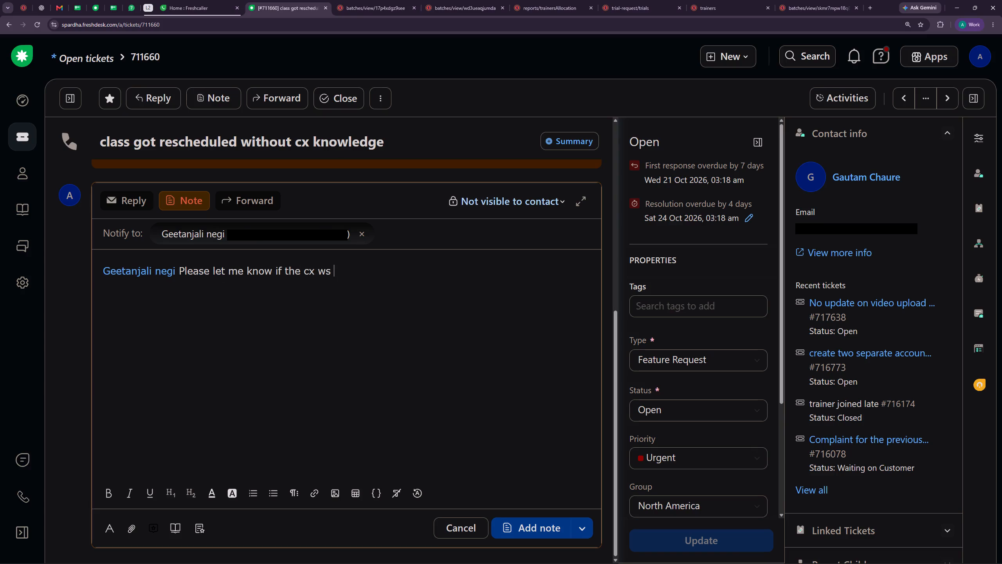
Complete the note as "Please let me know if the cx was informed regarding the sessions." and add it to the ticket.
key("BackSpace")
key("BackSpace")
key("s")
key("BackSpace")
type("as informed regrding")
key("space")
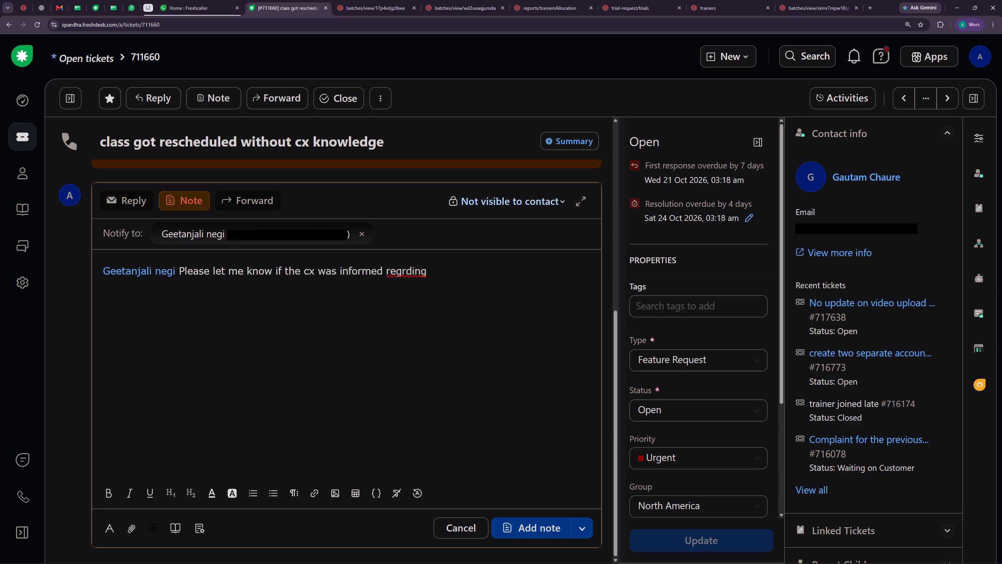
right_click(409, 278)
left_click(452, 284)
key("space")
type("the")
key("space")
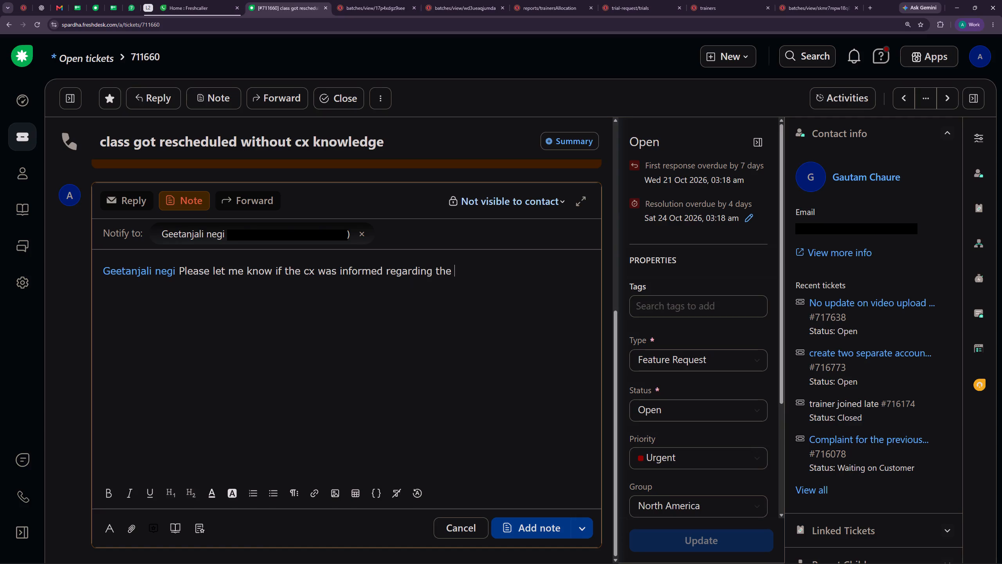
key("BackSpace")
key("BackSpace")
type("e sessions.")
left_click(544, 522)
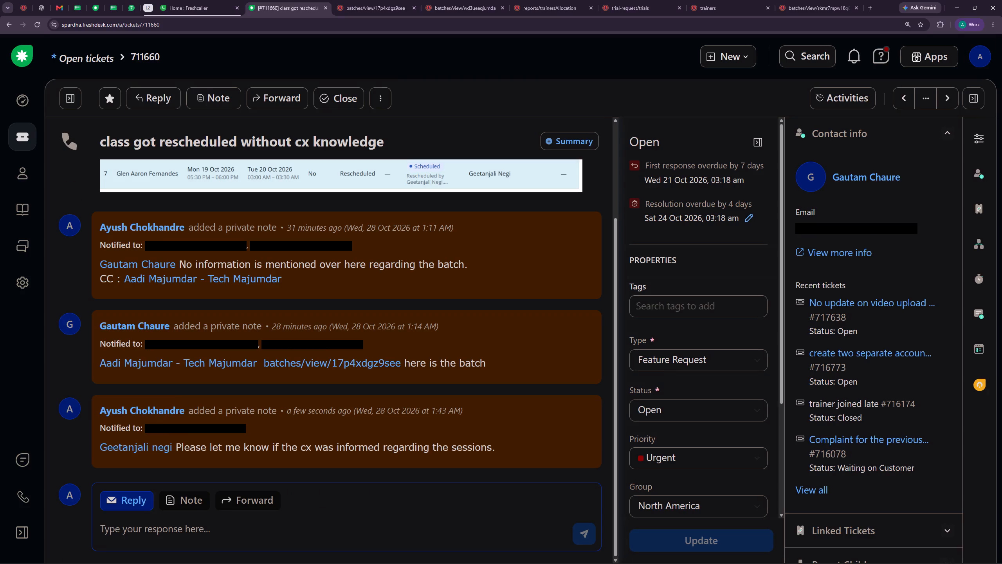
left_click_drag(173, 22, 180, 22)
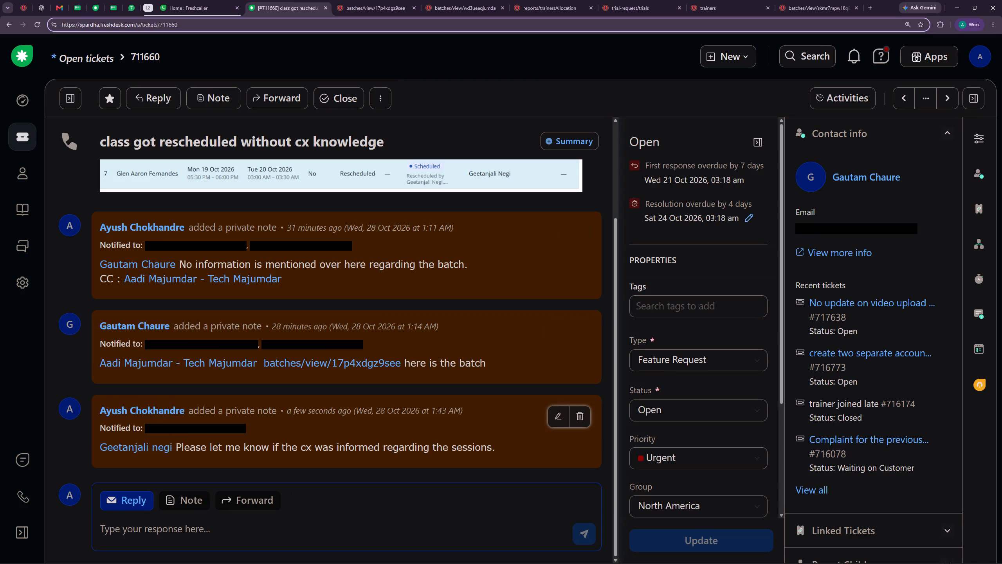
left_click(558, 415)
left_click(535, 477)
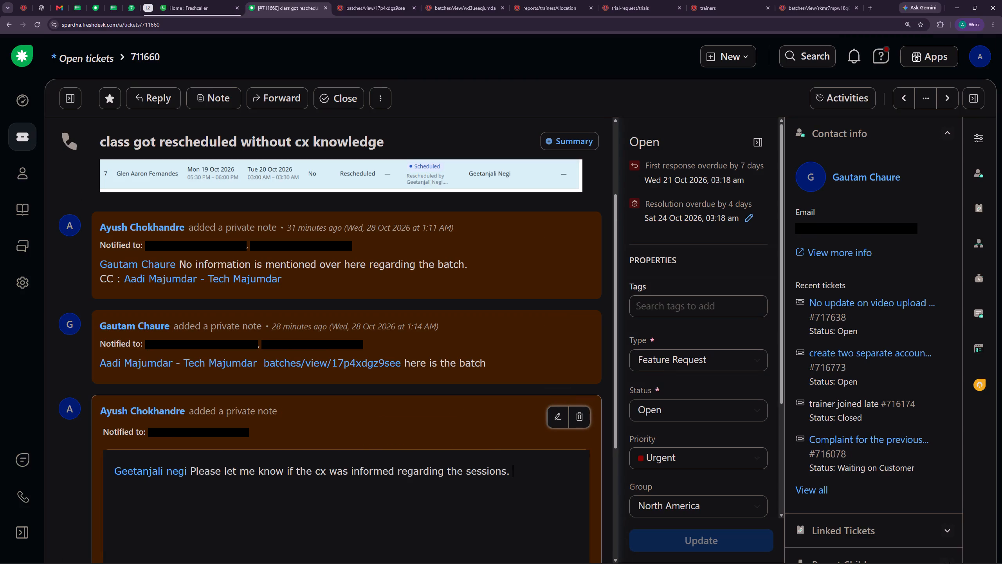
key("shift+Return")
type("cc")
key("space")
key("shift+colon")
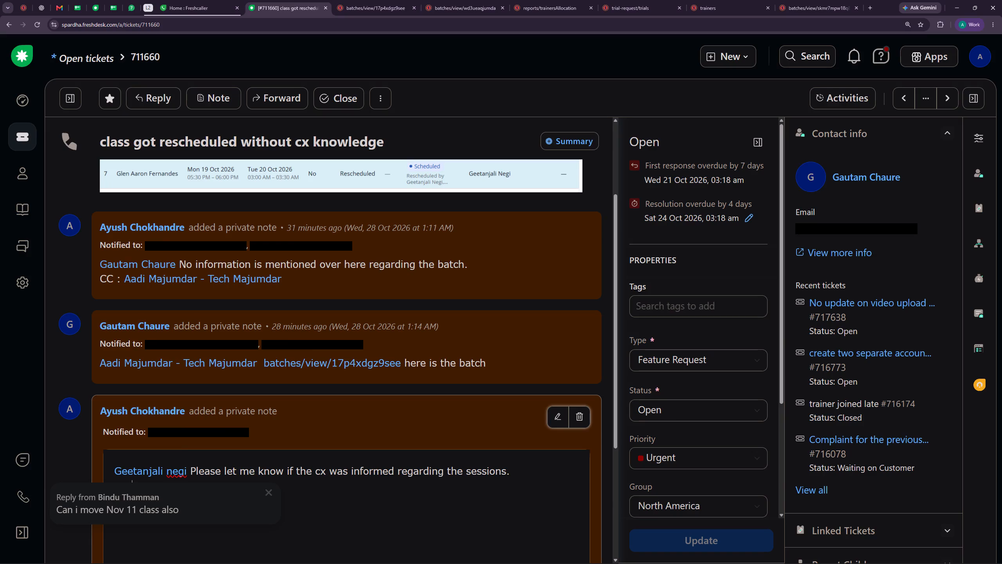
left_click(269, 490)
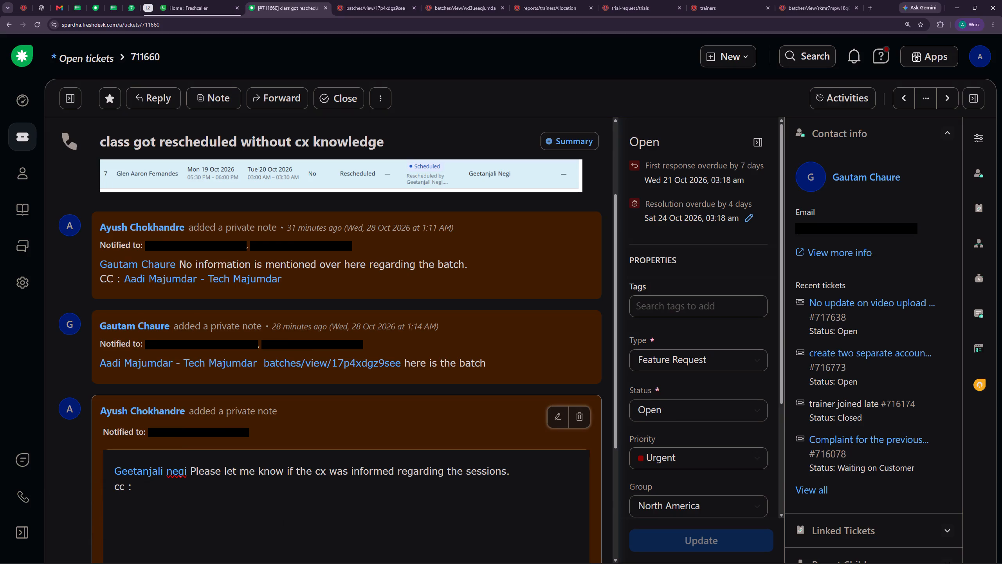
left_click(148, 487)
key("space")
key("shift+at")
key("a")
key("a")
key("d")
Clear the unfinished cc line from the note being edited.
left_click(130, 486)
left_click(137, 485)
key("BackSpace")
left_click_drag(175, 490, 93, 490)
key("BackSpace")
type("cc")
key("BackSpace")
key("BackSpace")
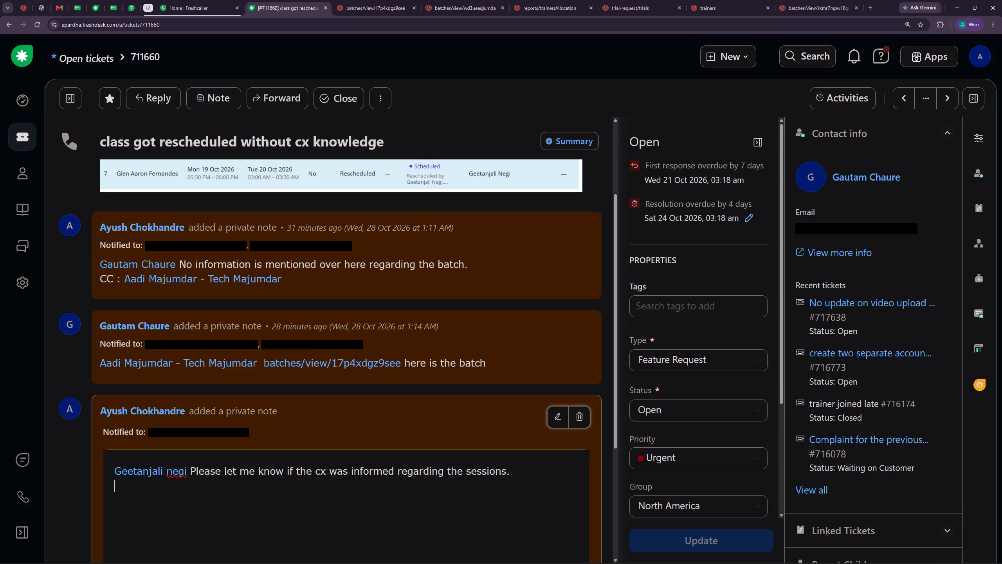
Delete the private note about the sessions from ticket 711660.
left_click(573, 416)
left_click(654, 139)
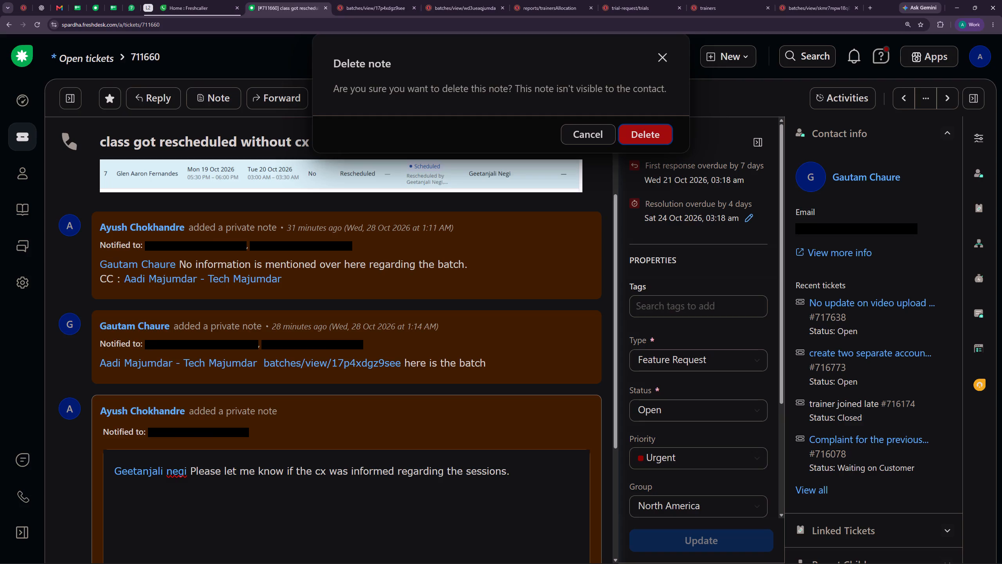
Start a new private note on ticket 711660 that mentions the colleague who rescheduled the sessions.
left_click(179, 498)
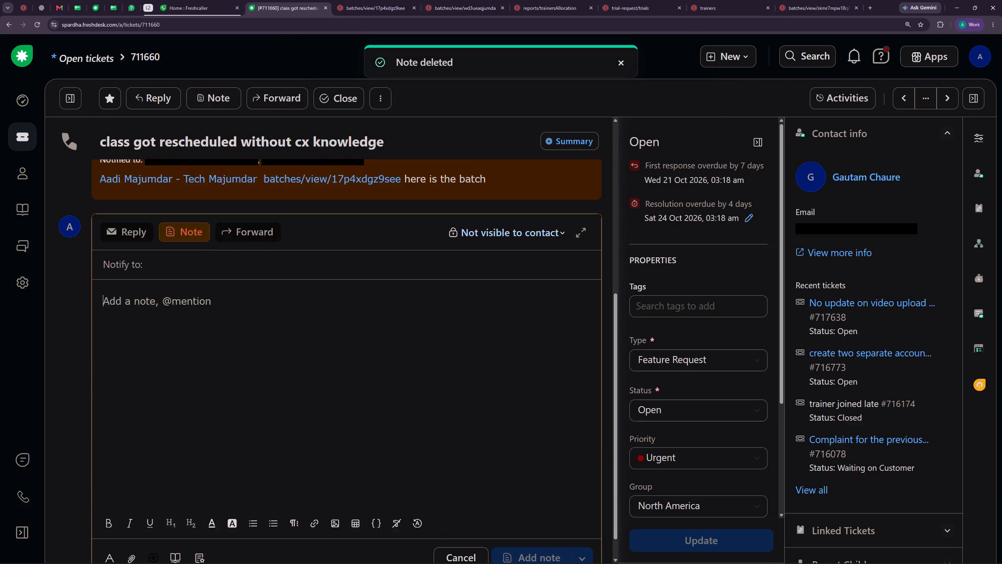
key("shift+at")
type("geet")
left_click(173, 305)
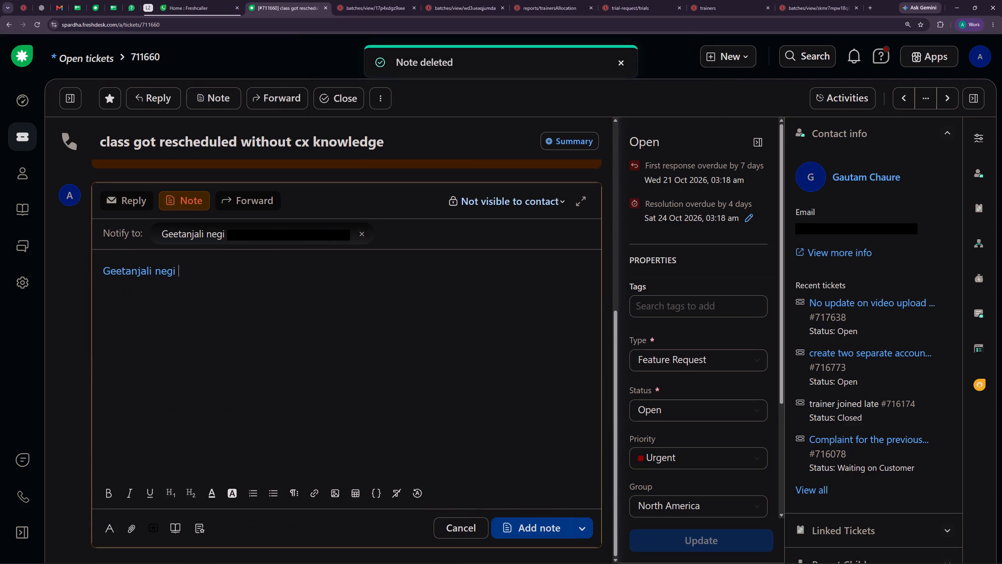
Write "Please let me know if the cx was informed regarding this." after the mention, with the spelling of "regarding" corrected.
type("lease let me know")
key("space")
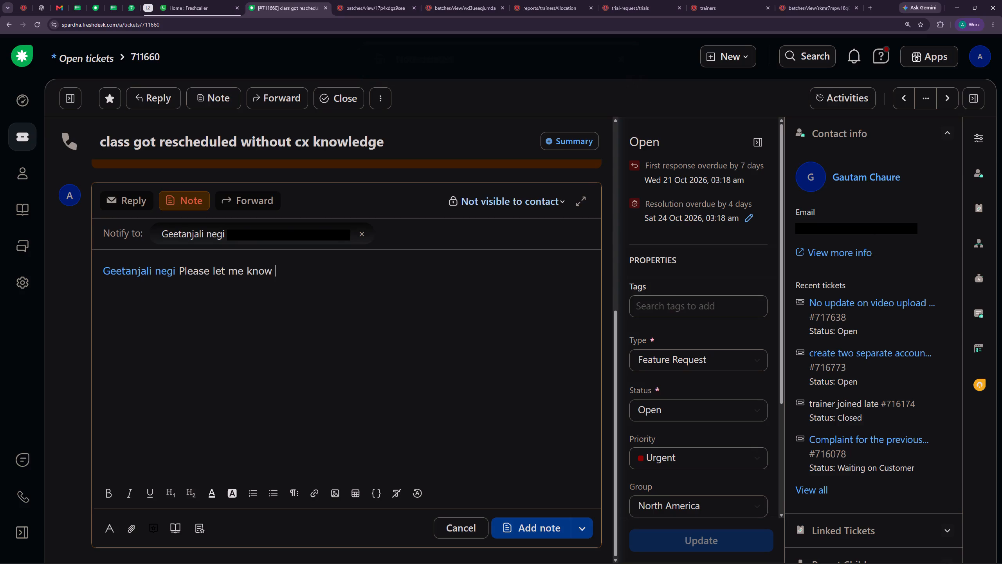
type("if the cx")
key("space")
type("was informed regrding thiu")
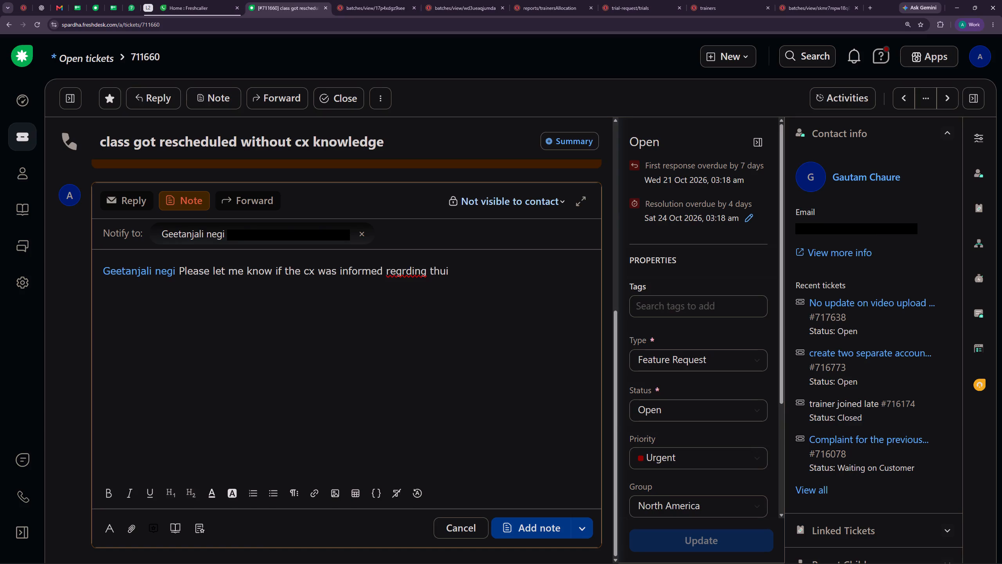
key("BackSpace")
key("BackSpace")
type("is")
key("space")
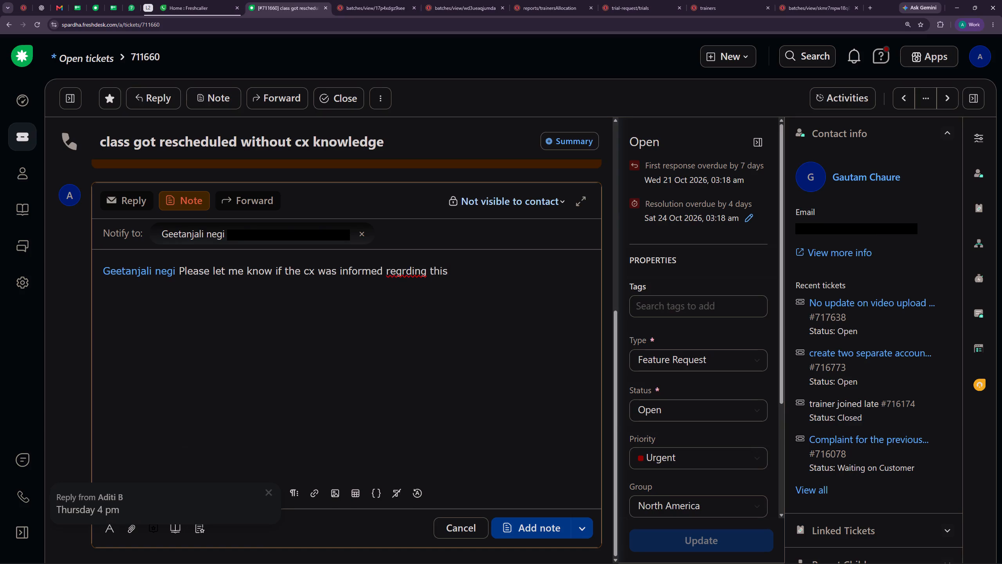
right_click(395, 274)
left_click(449, 282)
left_click(471, 276)
key("BackSpace")
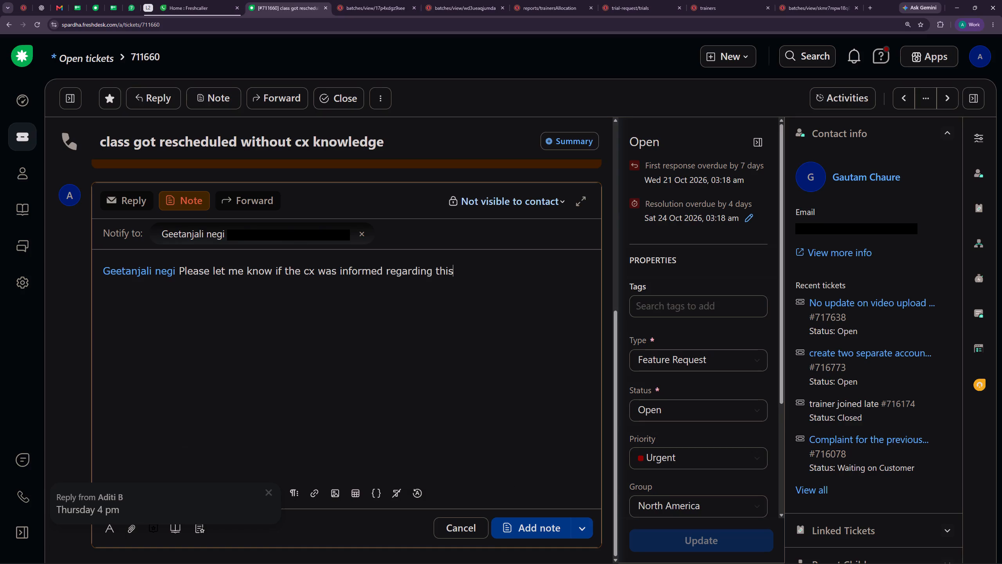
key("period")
Start a "CC" line beneath the note's text.
key("shift+Return")
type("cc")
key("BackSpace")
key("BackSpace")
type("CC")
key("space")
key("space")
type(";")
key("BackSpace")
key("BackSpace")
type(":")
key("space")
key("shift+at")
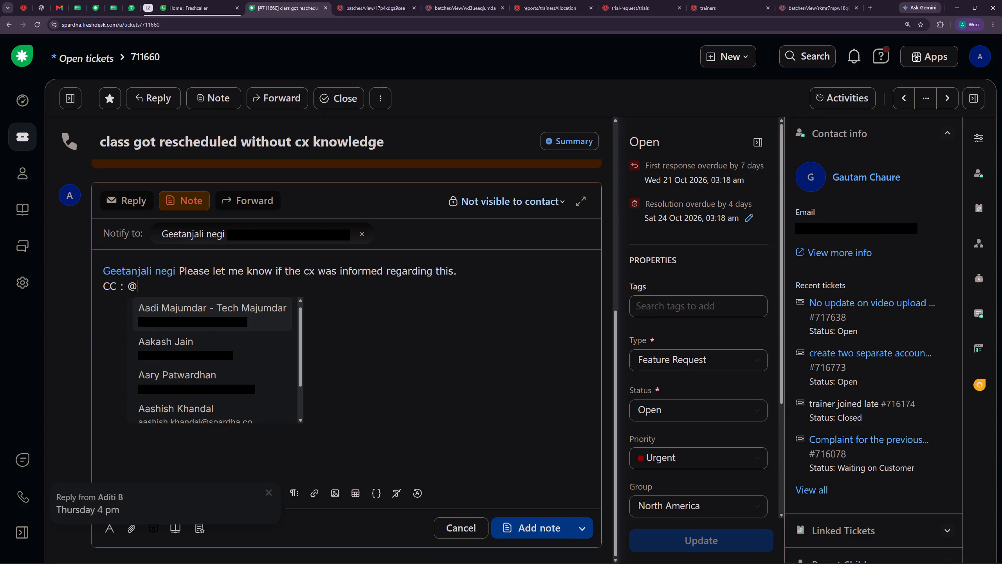
left_click_drag(246, 319, 236, 319)
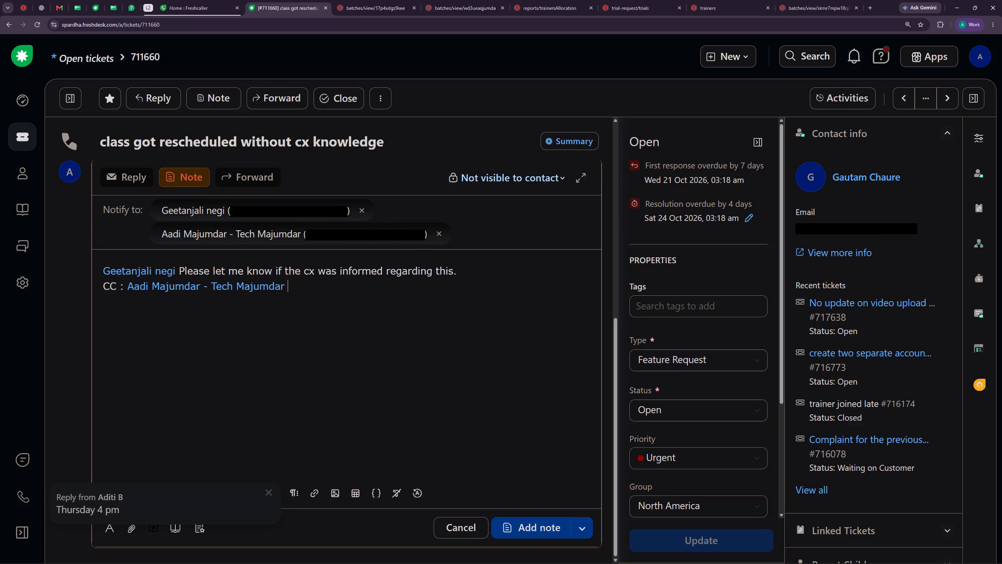
left_click(524, 527)
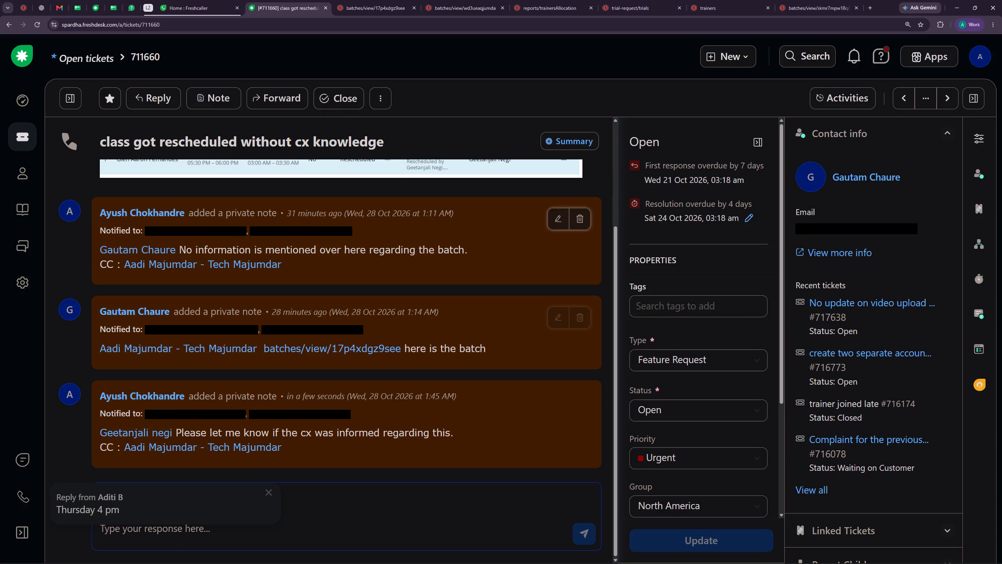
left_click_drag(177, 25, 50, 25)
key("ctrl+c")
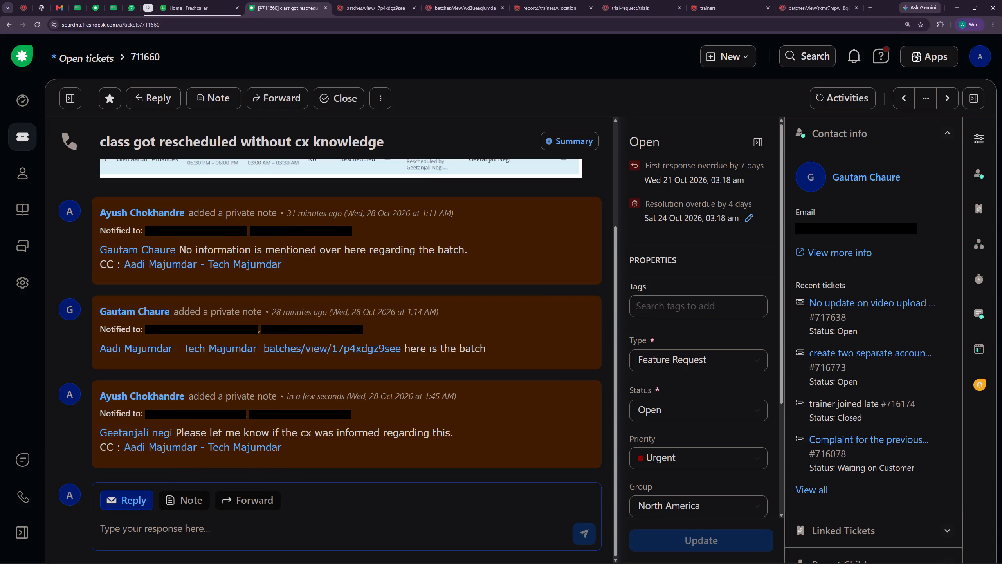
left_click(15, 140)
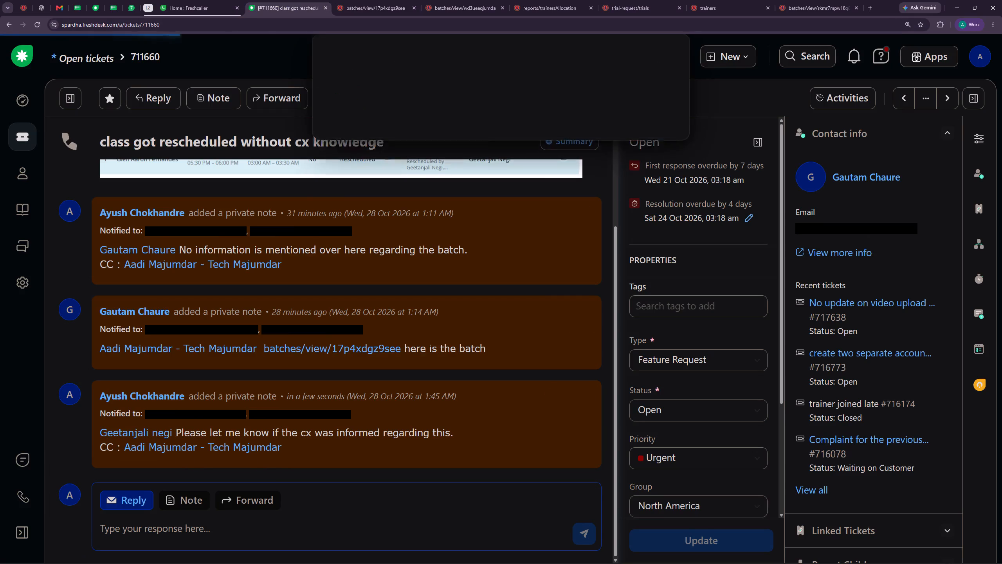
left_click(664, 51)
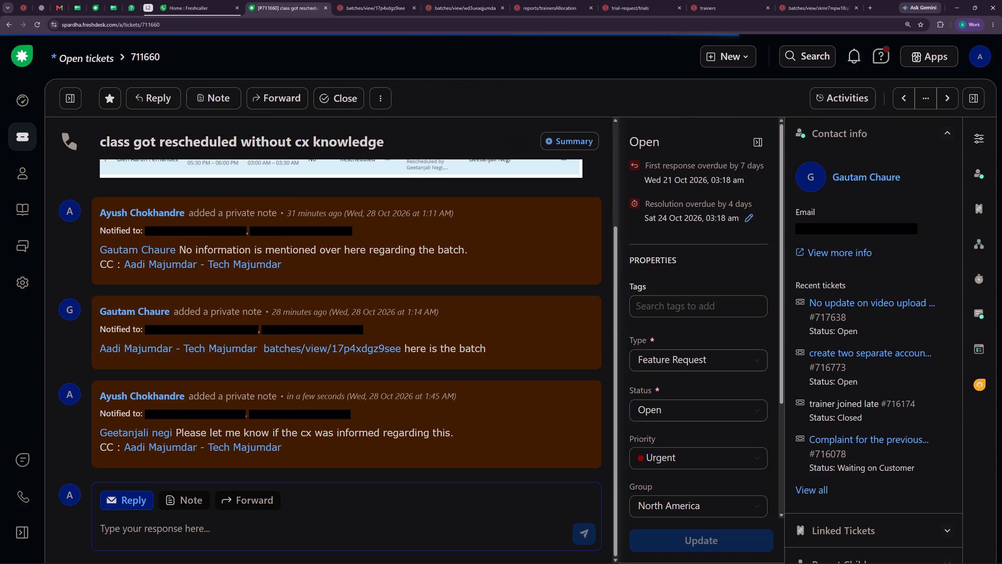
scroll(526, 351, "up", 5)
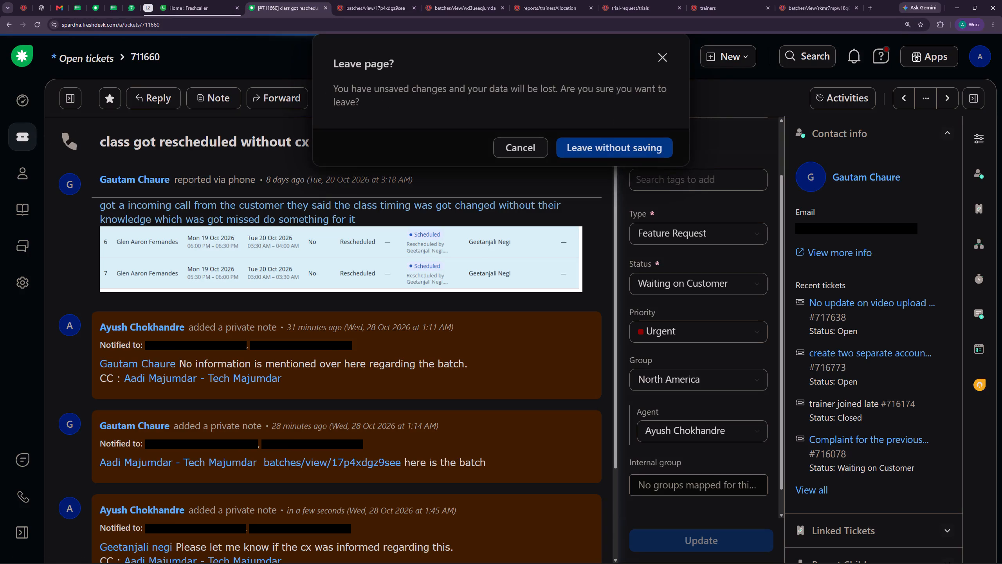
left_click(663, 61)
scroll(492, 258, "down", 6)
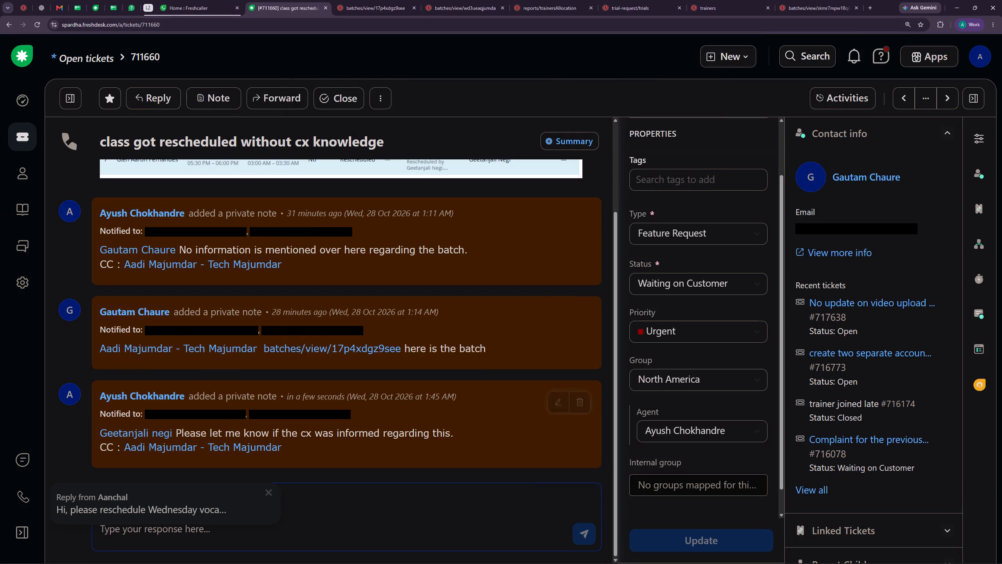
left_click(267, 492)
scroll(369, 410, "up", 10)
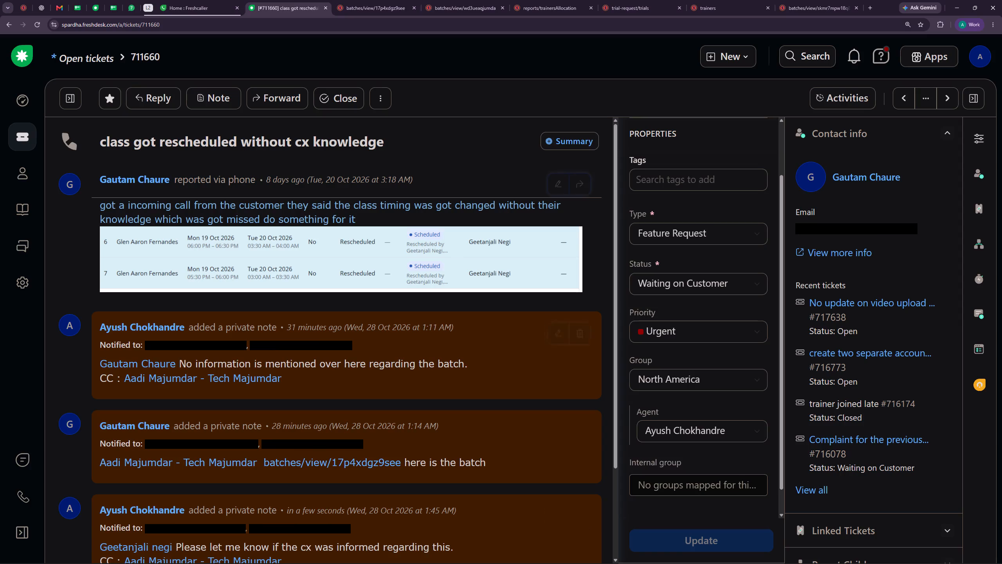
left_click(18, 134)
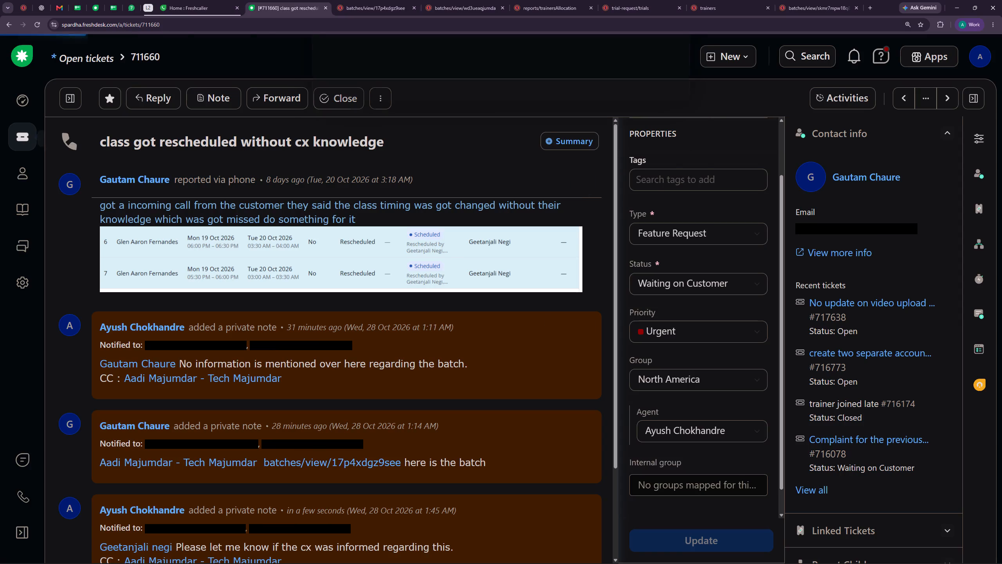
left_click(597, 148)
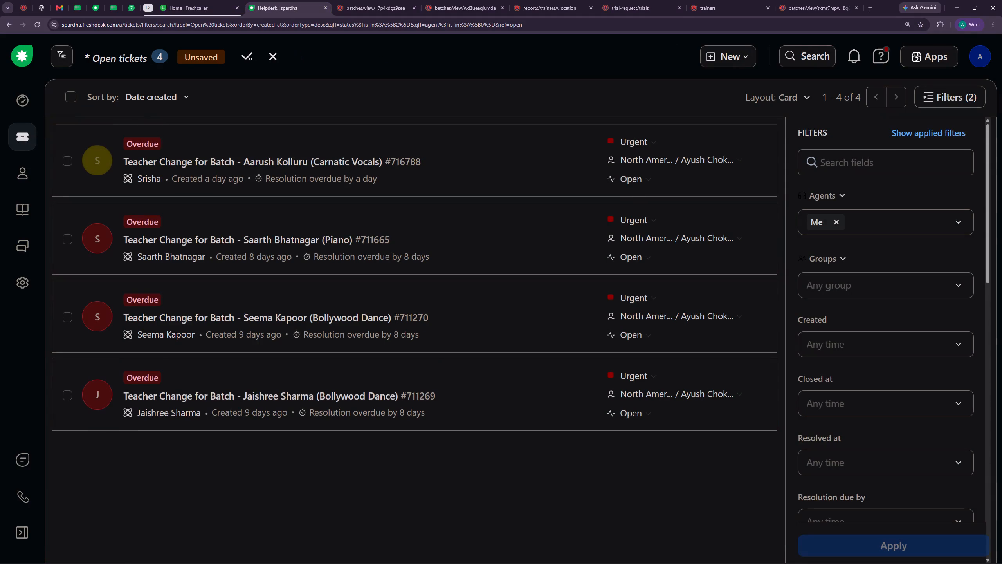
left_click(857, 58)
scroll(683, 201, "down", 4)
scroll(682, 205, "up", 1)
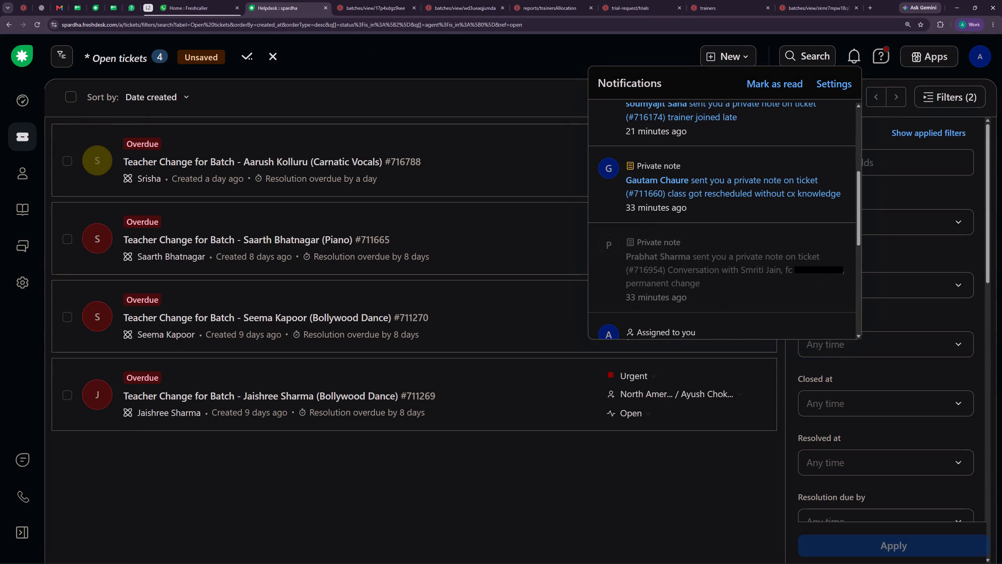
scroll(676, 185, "up", 1)
scroll(674, 188, "down", 5)
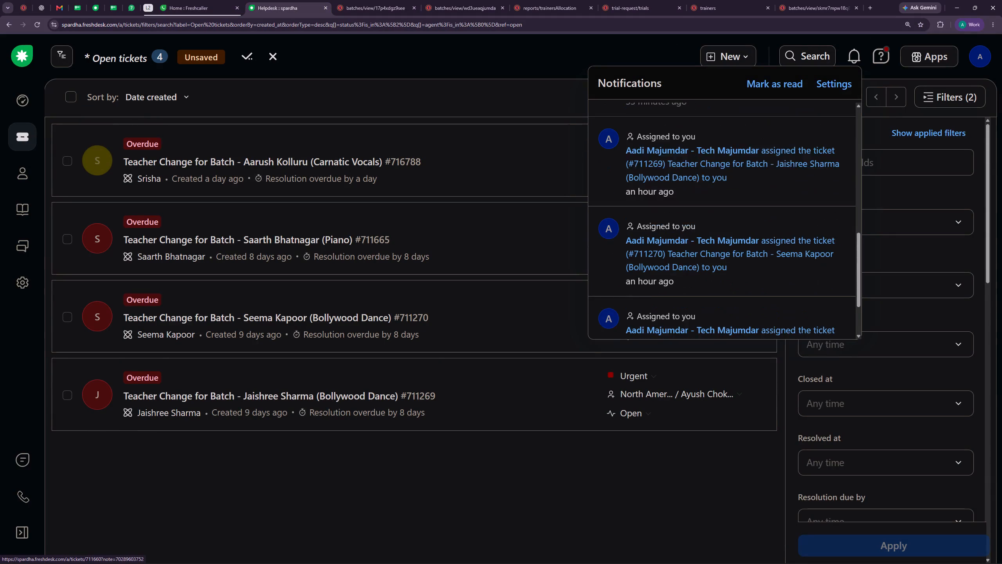
scroll(673, 190, "down", 11)
left_click(483, 54)
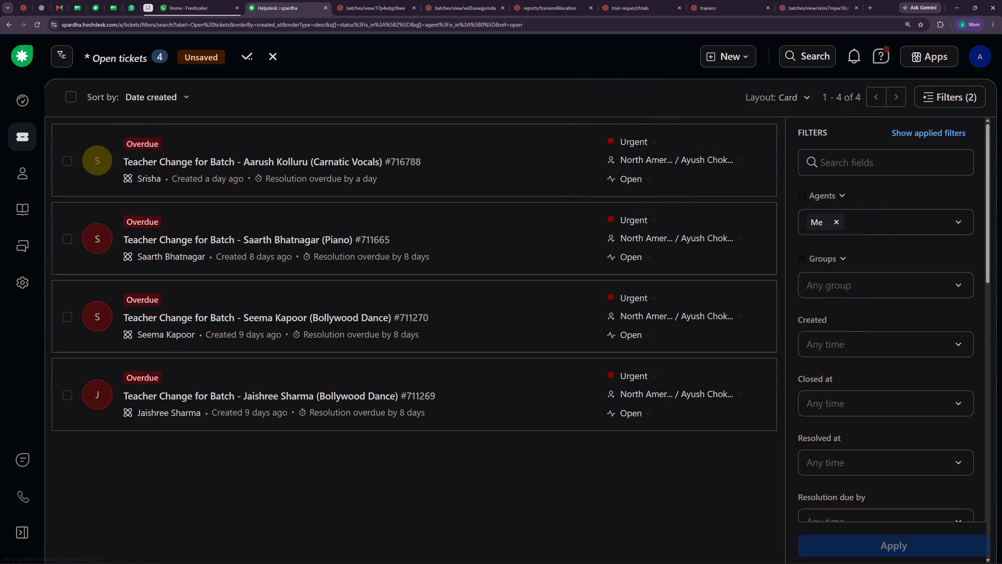
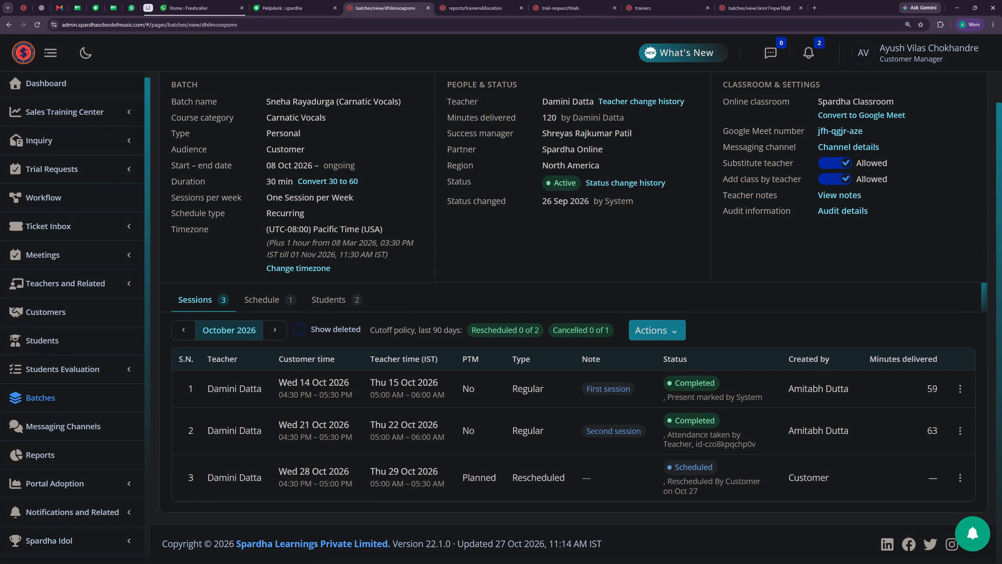
left_click(269, 303)
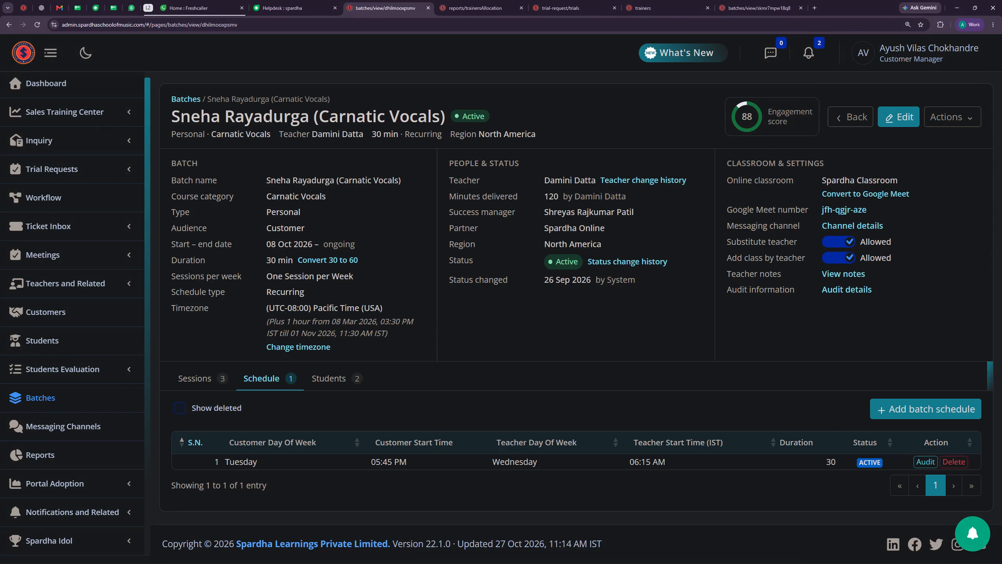
Check the teacher's available session slots for the week starting Mon, 02 Nov, 2026.
left_click(203, 381)
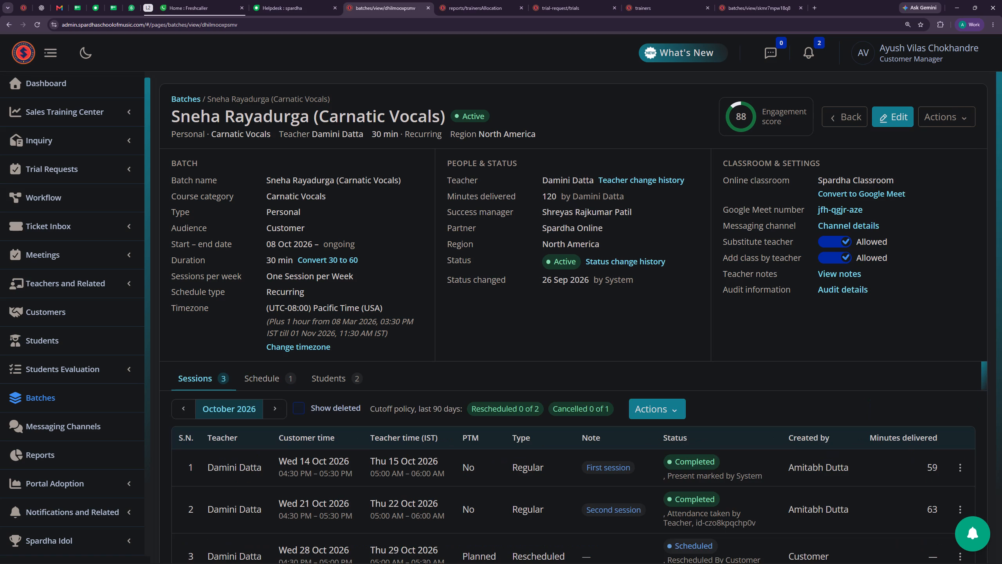
left_click(665, 410)
left_click(611, 476)
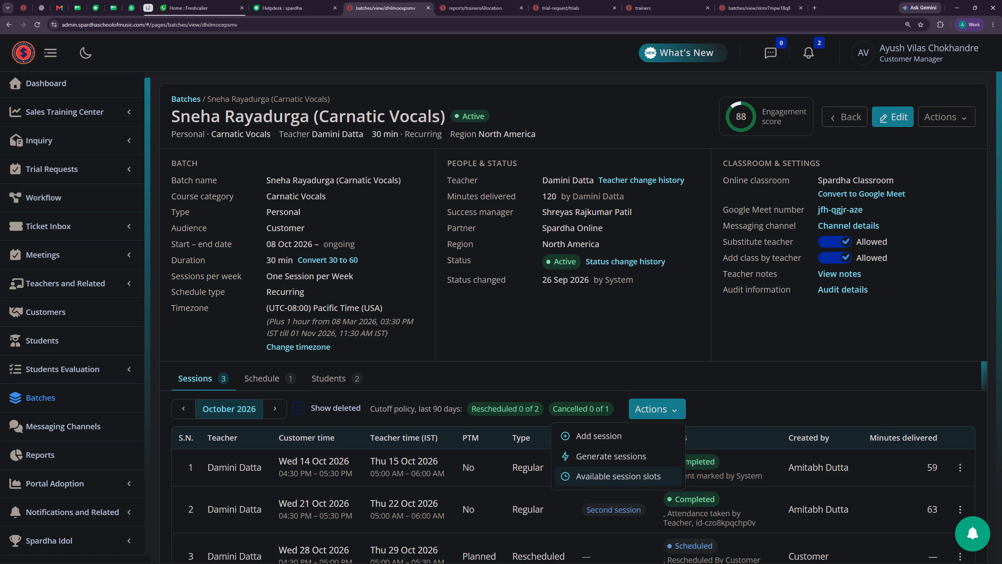
left_click(456, 299)
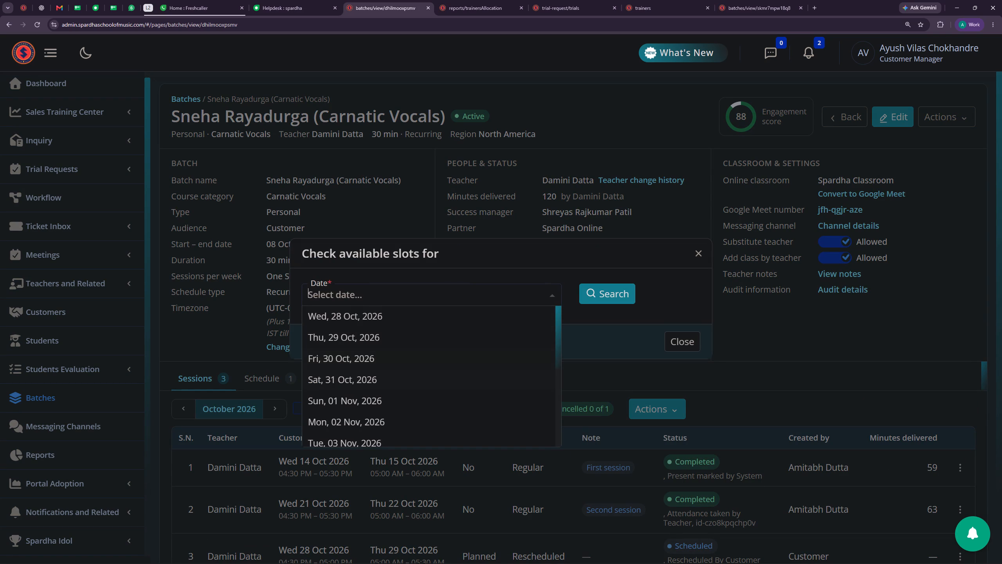
scroll(343, 380, "down", 1)
left_click(344, 358)
left_click(606, 285)
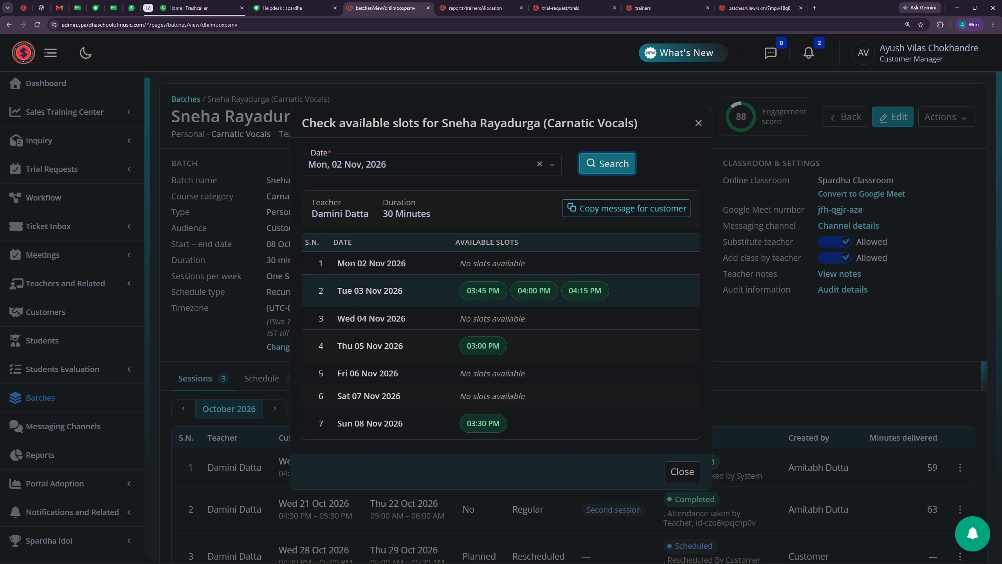
left_click(702, 124)
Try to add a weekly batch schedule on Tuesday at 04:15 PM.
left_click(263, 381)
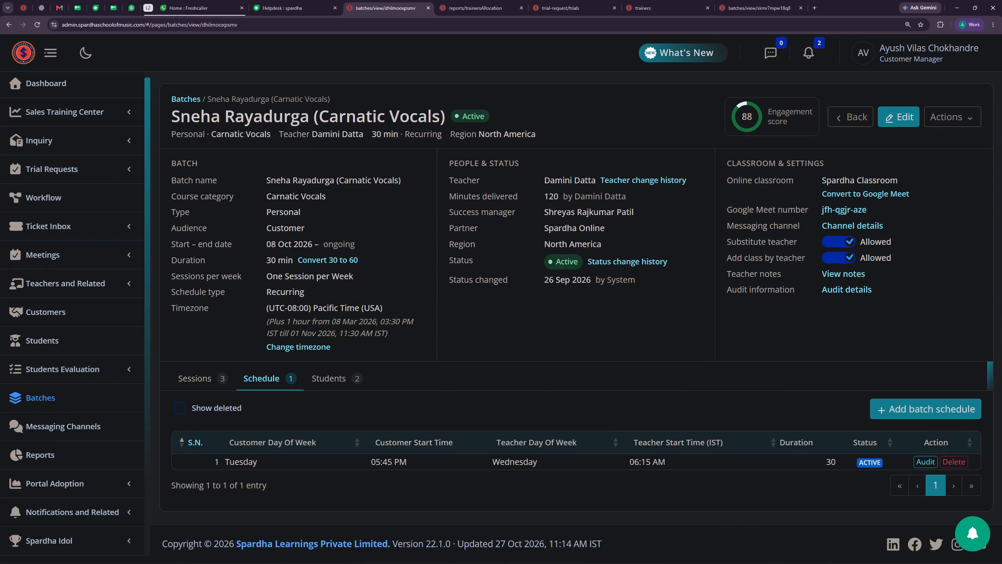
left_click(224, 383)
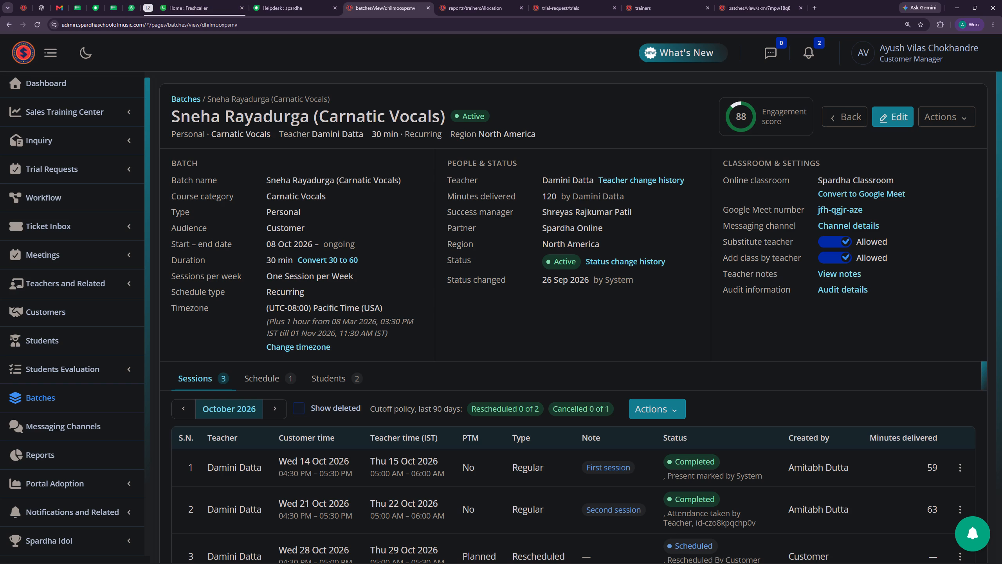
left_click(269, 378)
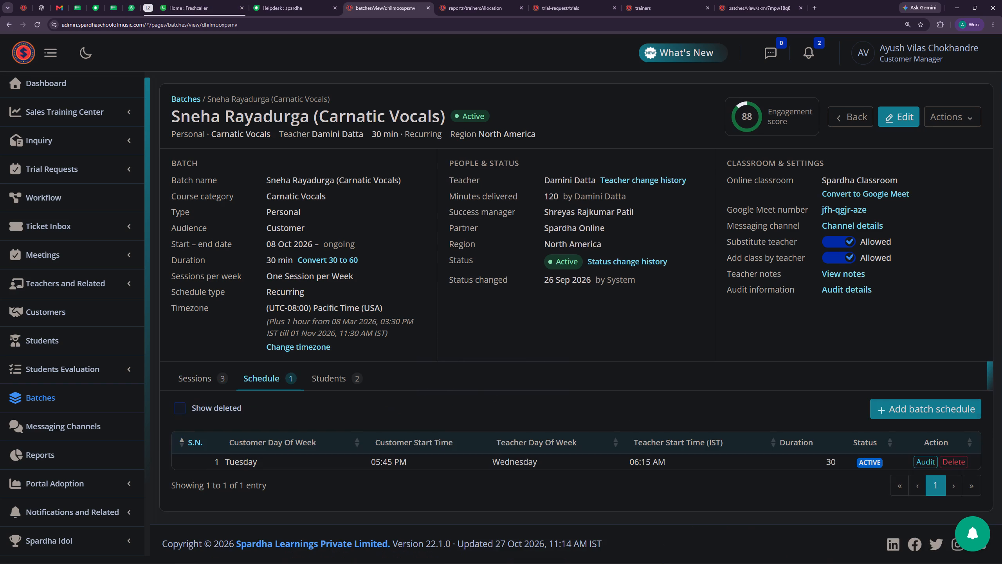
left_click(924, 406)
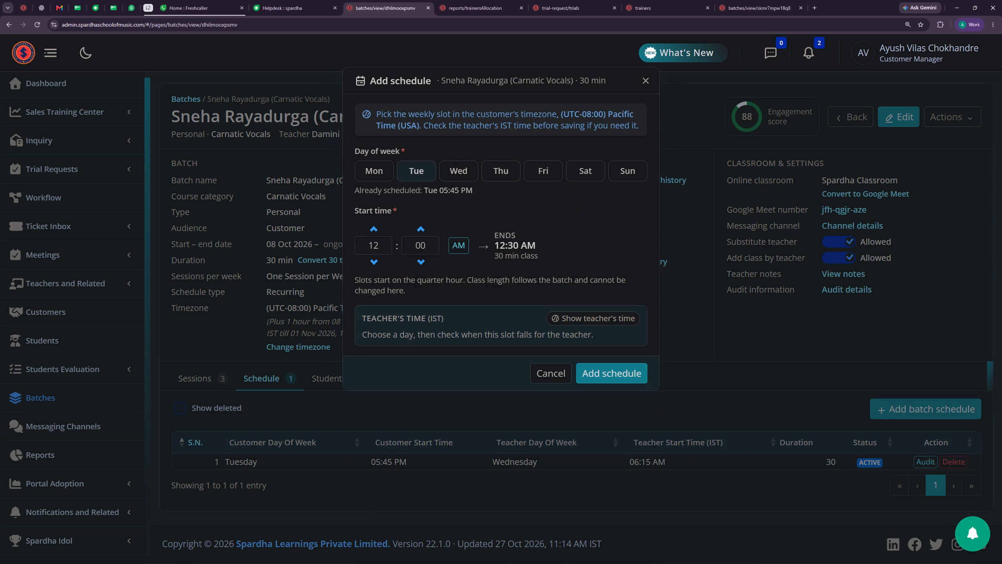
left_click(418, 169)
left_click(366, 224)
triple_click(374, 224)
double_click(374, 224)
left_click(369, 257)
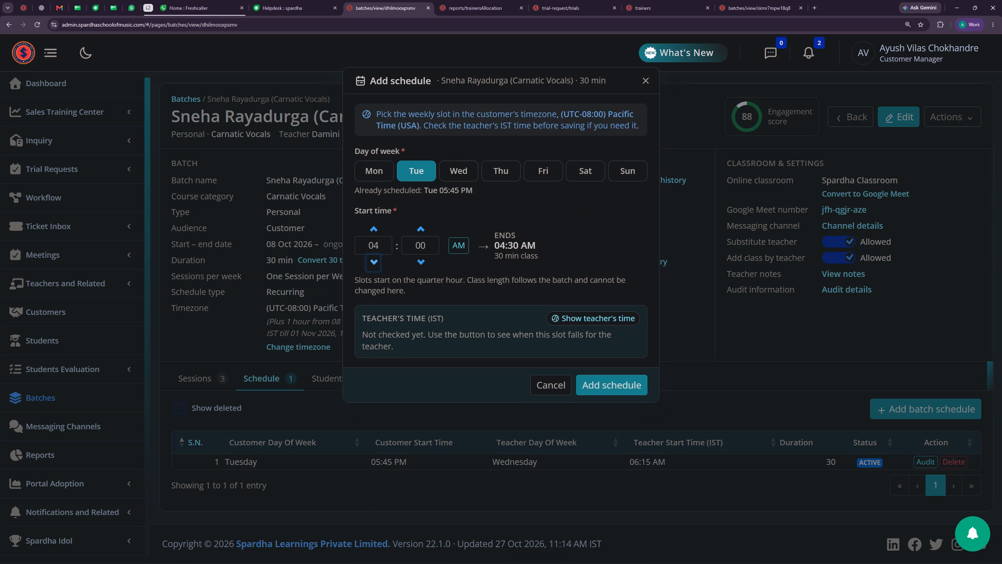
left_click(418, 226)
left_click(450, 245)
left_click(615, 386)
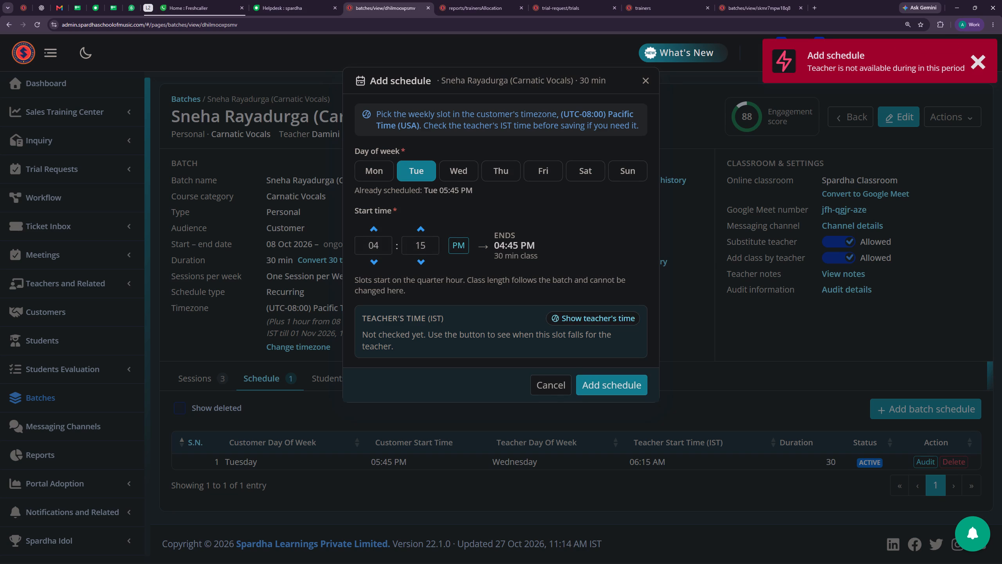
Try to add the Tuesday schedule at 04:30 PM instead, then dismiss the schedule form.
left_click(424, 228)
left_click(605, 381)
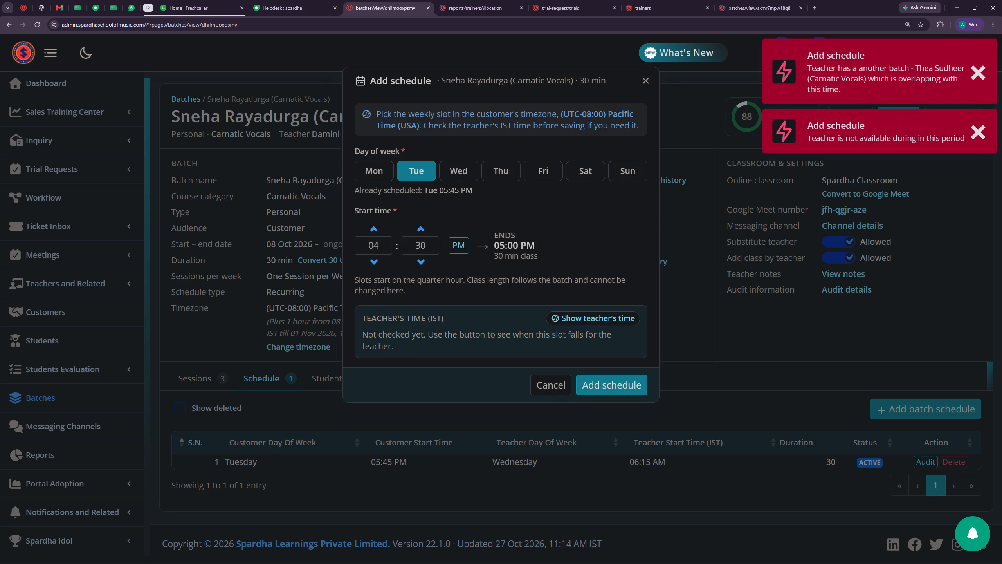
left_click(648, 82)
Check the available session slots again for the week starting Mon, 02 Nov, 2026.
left_click(205, 377)
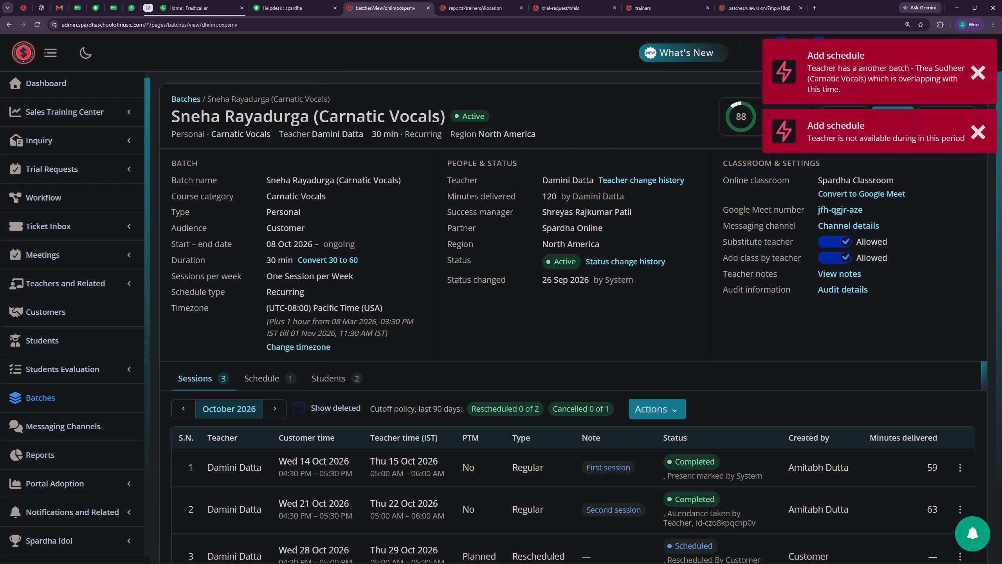
left_click_drag(665, 409, 660, 409)
left_click(615, 474)
left_click(478, 303)
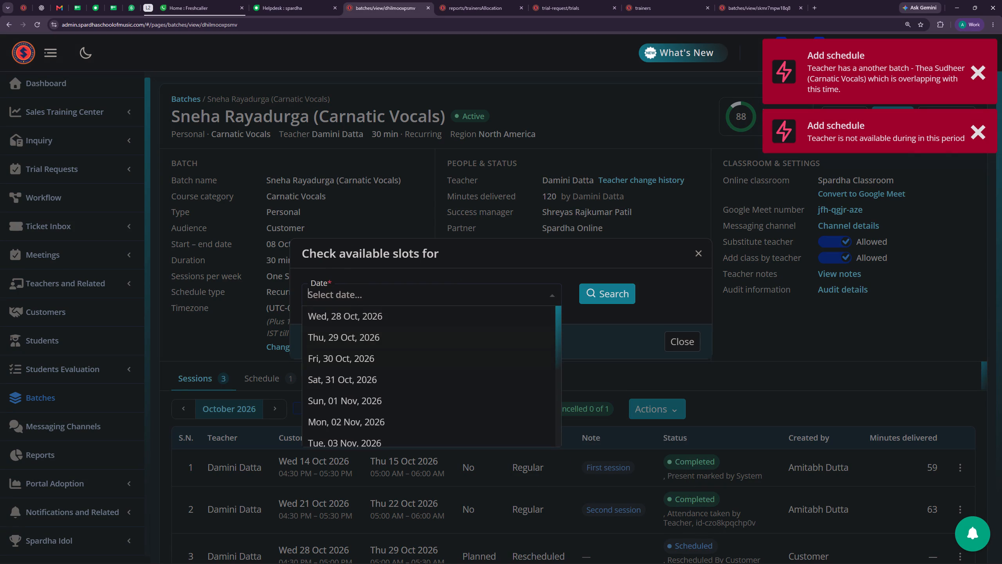
left_click(325, 416)
left_click(579, 290)
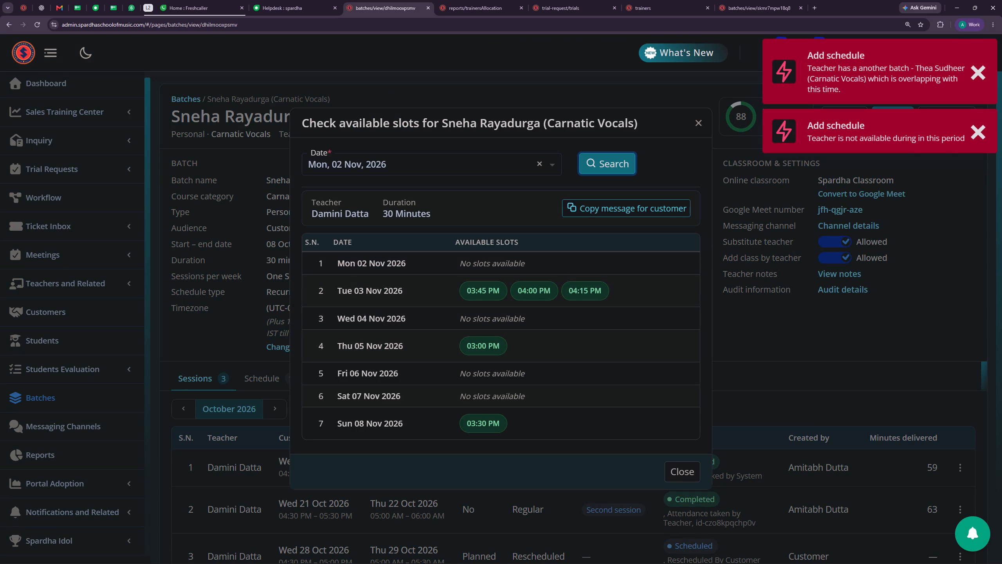
Check the available session slots for the week starting Mon, 09 Nov, 2026.
left_click_drag(449, 170, 448, 162)
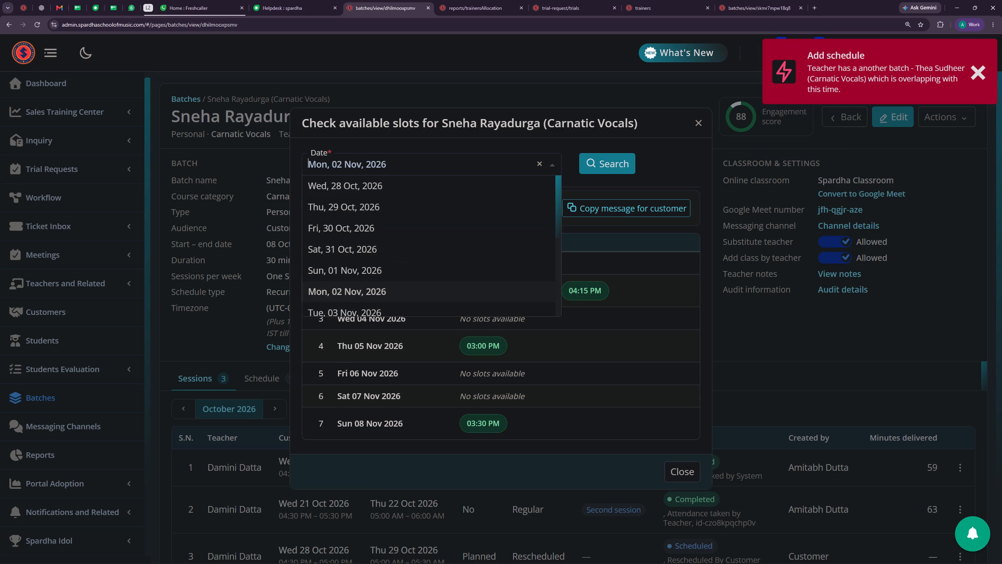
scroll(350, 247, "down", 2)
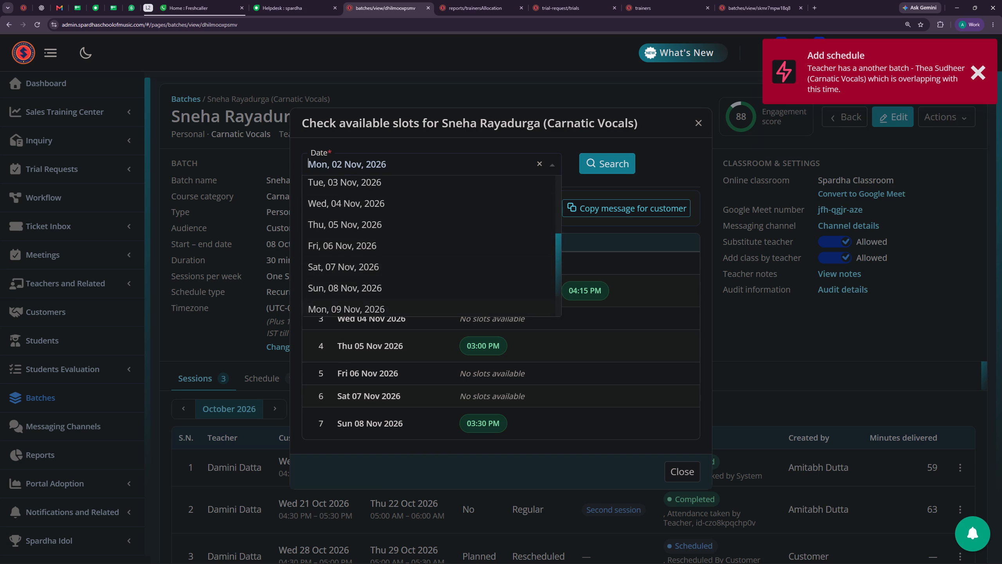
left_click(350, 309)
left_click(613, 157)
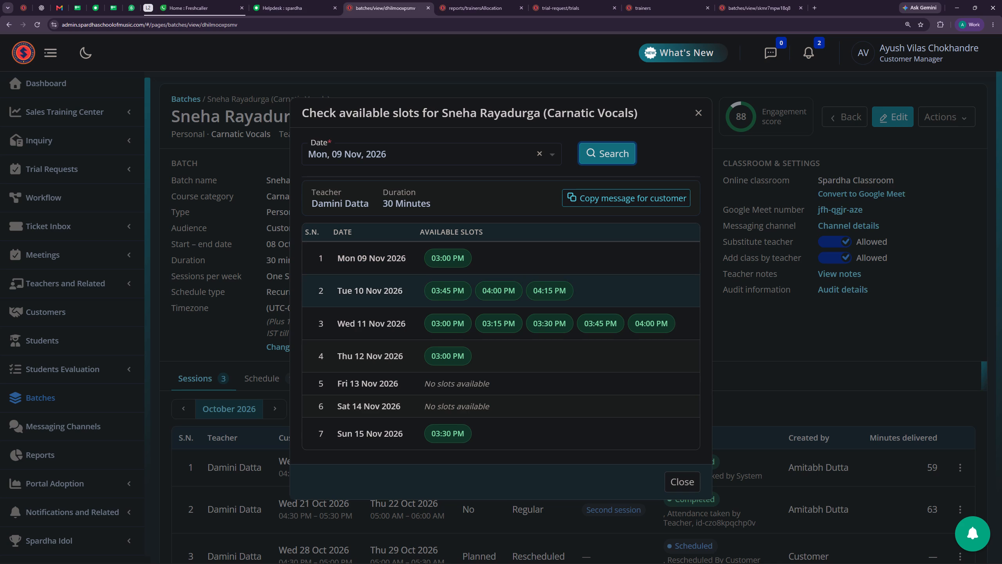
left_click(697, 113)
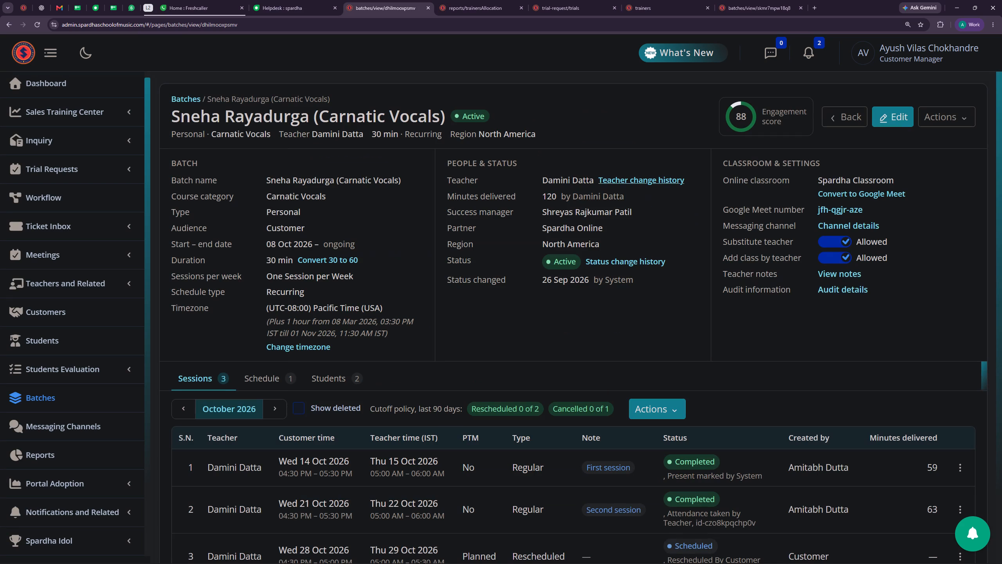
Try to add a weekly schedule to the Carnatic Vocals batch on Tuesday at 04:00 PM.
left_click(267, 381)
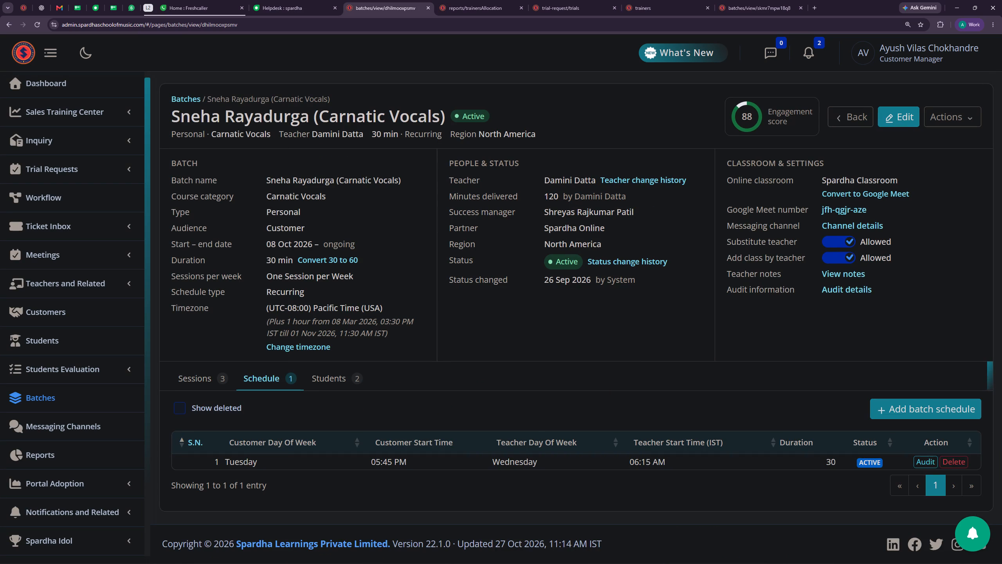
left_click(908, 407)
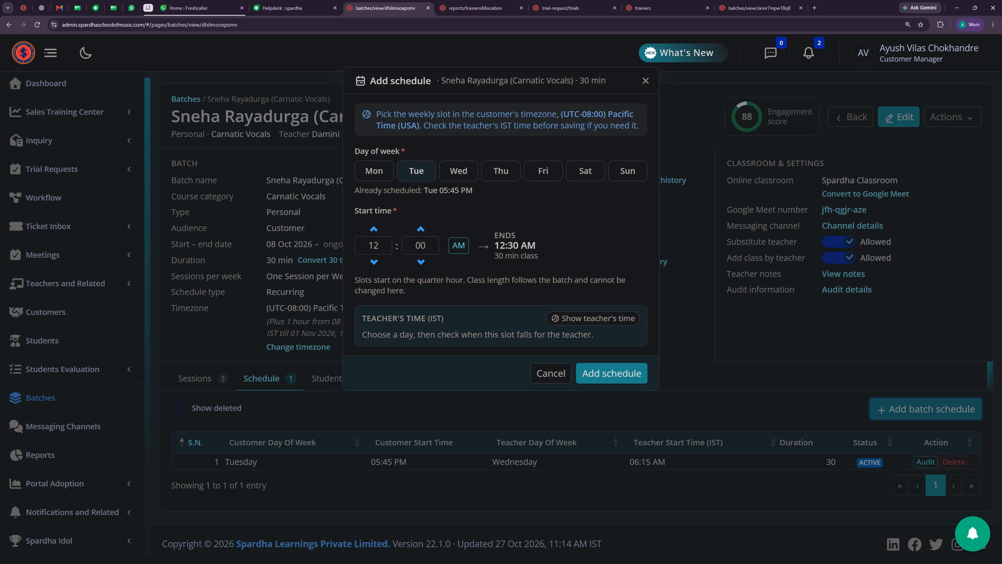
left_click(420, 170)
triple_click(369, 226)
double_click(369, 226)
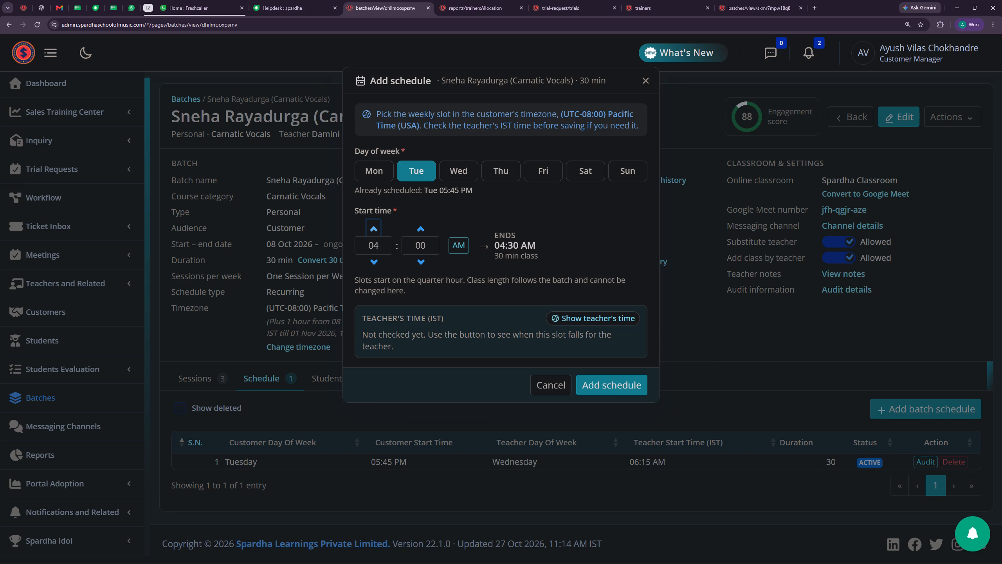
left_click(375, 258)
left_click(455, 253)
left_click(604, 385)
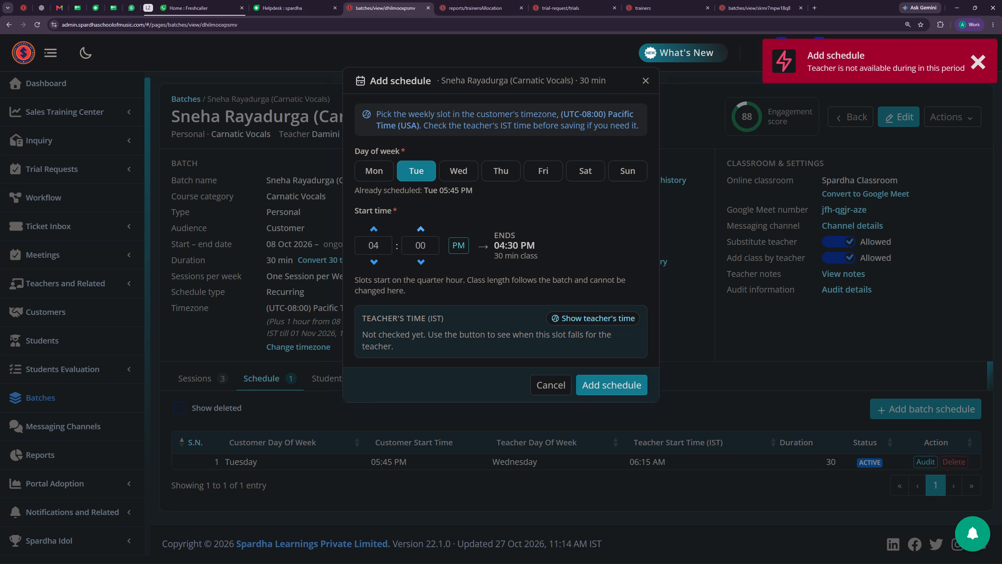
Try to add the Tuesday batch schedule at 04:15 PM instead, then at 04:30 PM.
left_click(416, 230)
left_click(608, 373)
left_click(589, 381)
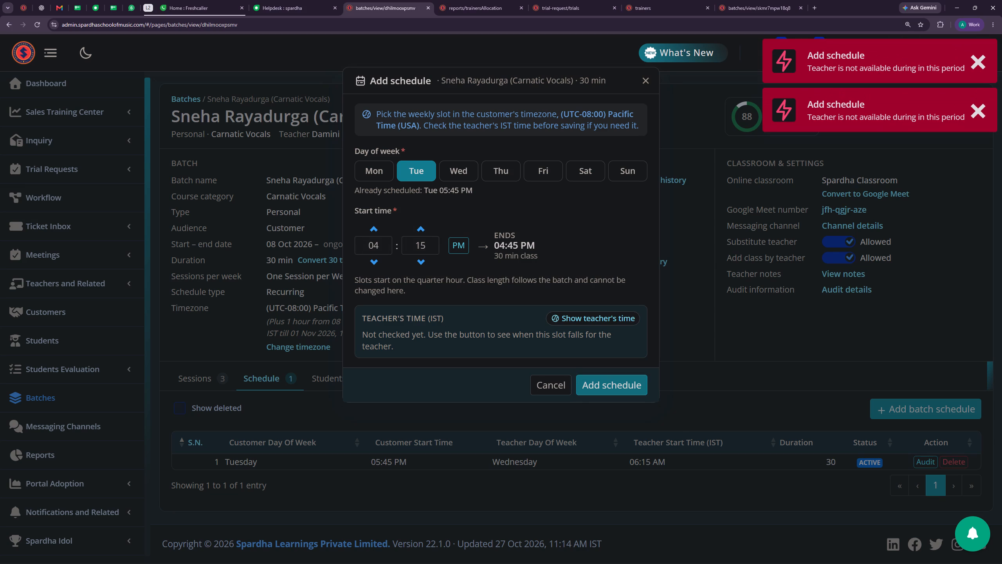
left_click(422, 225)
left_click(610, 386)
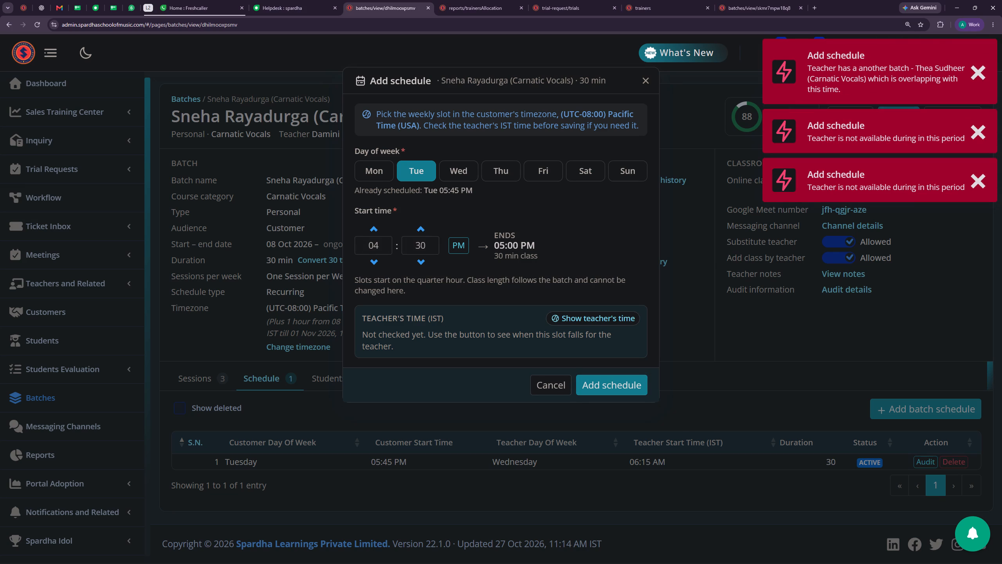
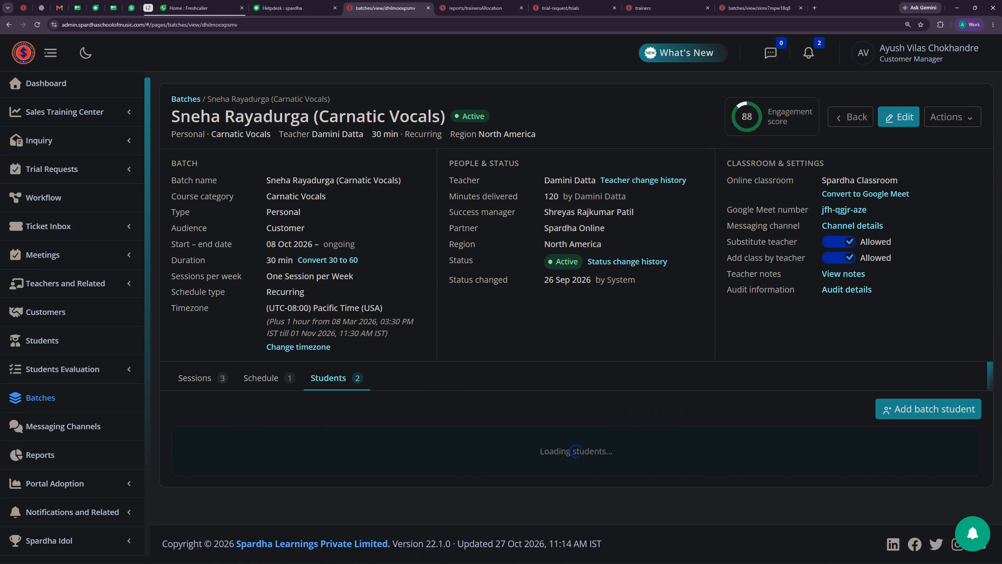
left_click(395, 463)
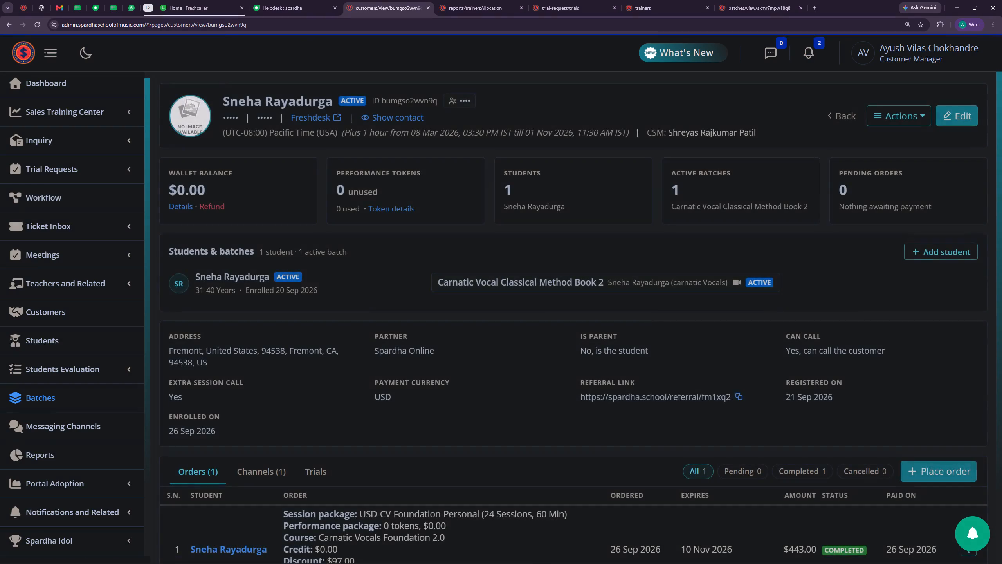
left_click(317, 117)
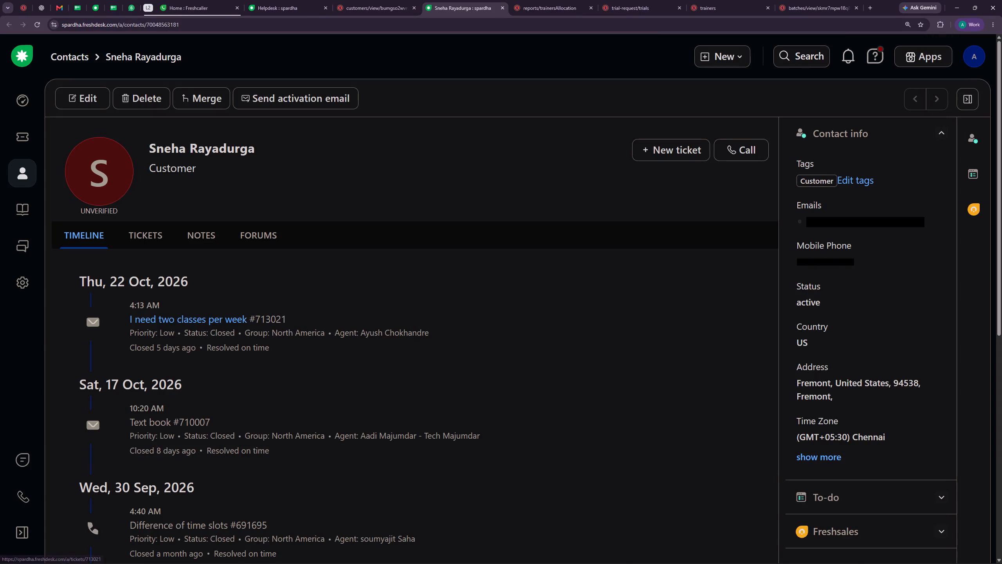
left_click(206, 322)
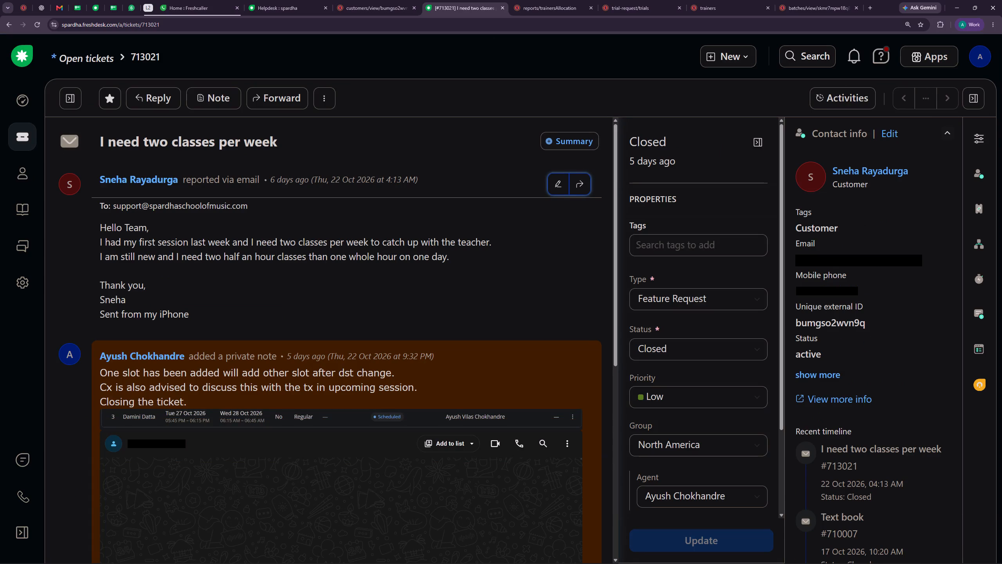
scroll(360, 286, "down", 3)
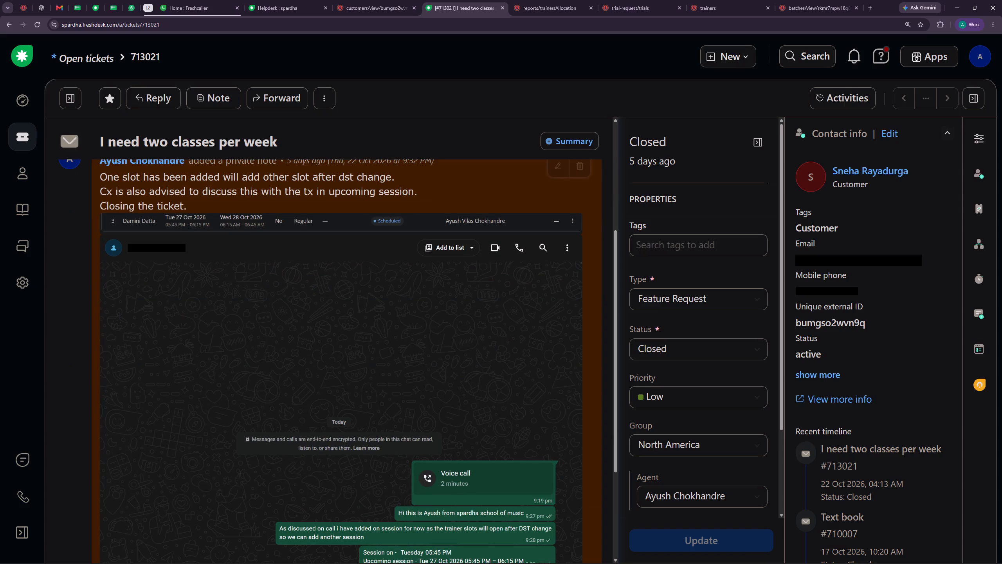
scroll(356, 274, "up", 4)
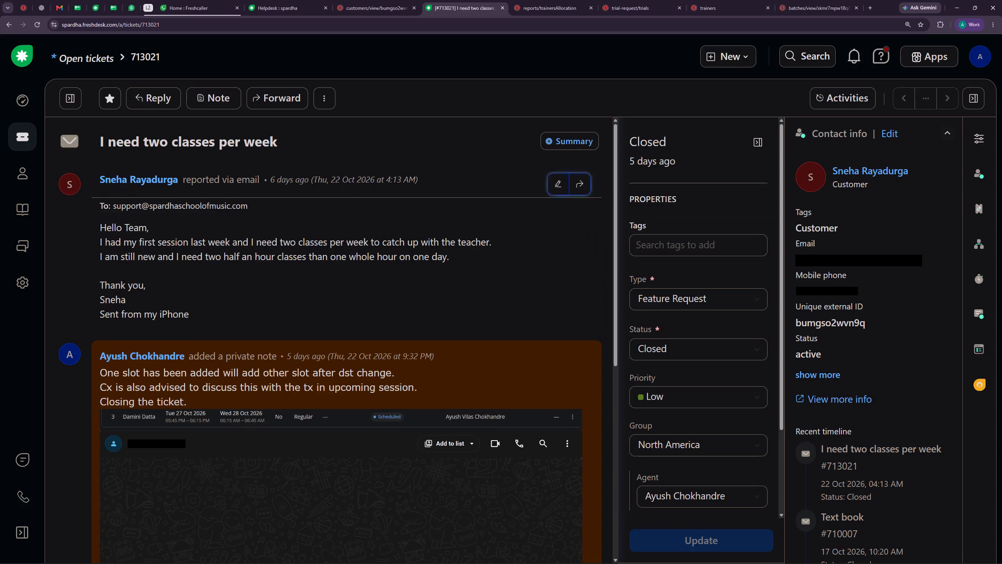
left_click(501, 10)
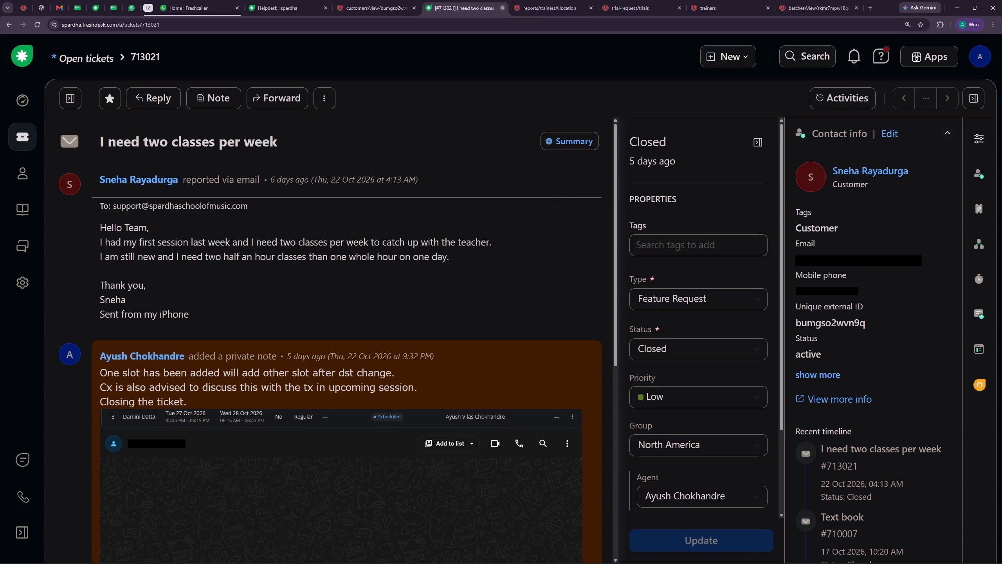
left_click(503, 7)
left_click_drag(415, 27, 412, 39)
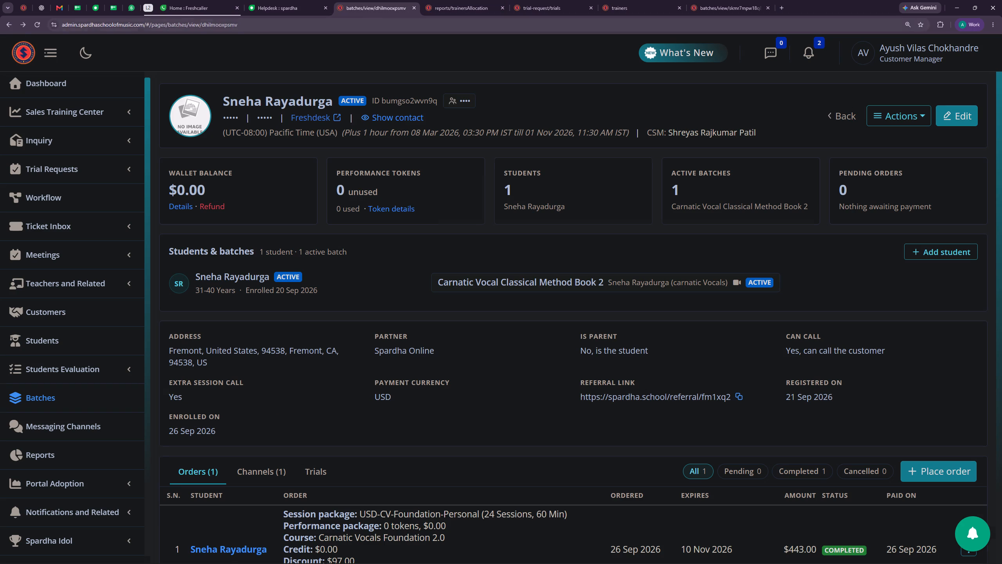
left_click(270, 0)
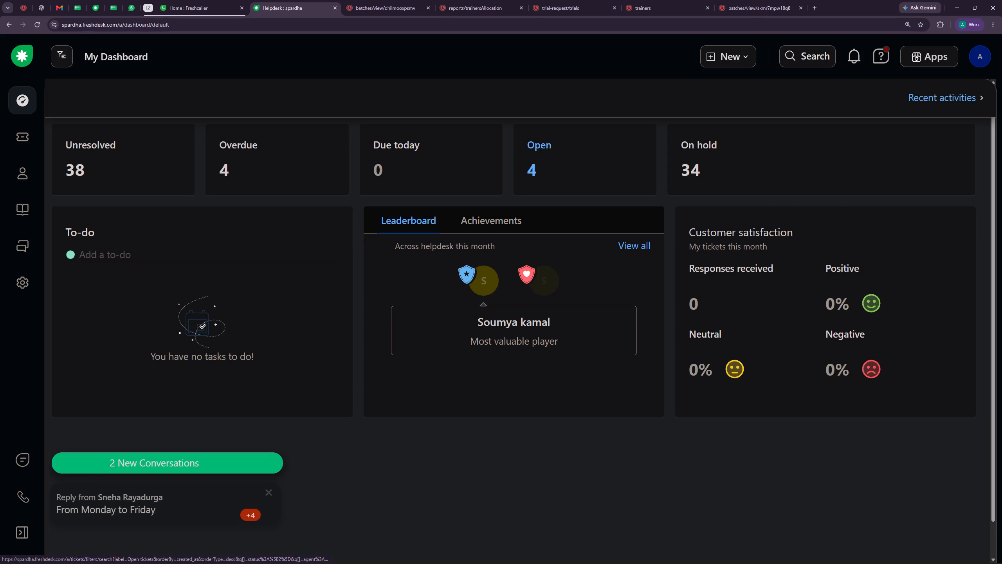
left_click(569, 167)
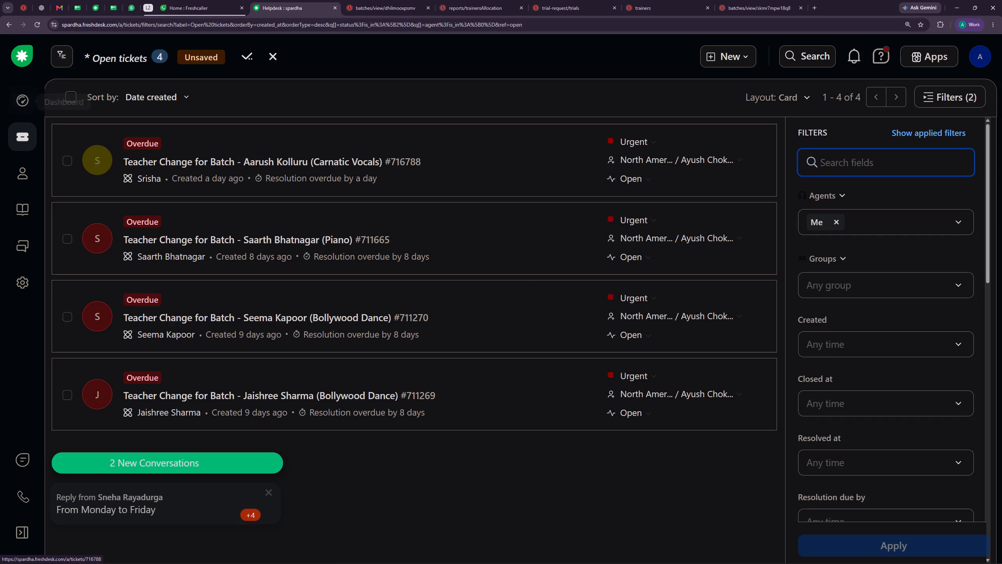
left_click(26, 101)
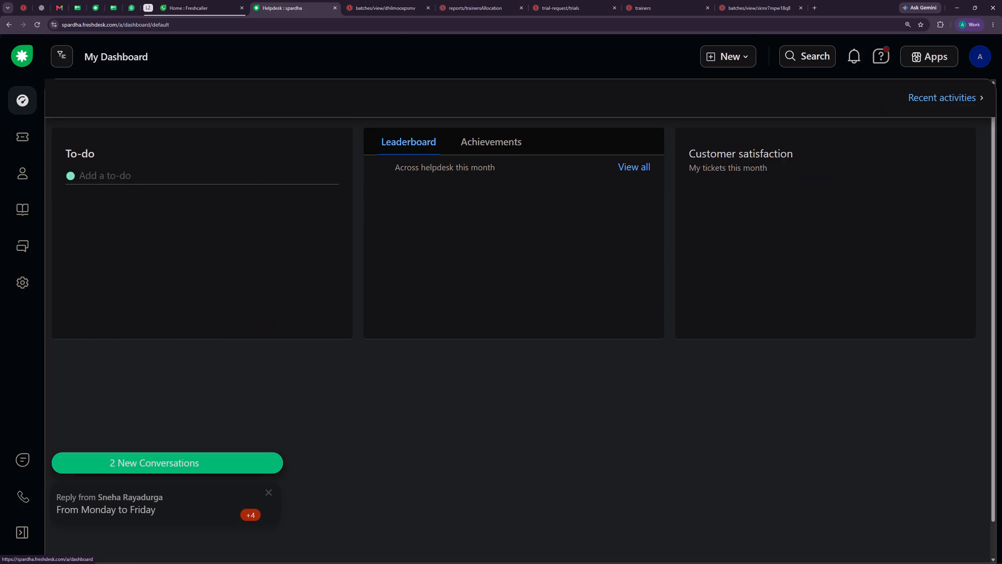
left_click(112, 176)
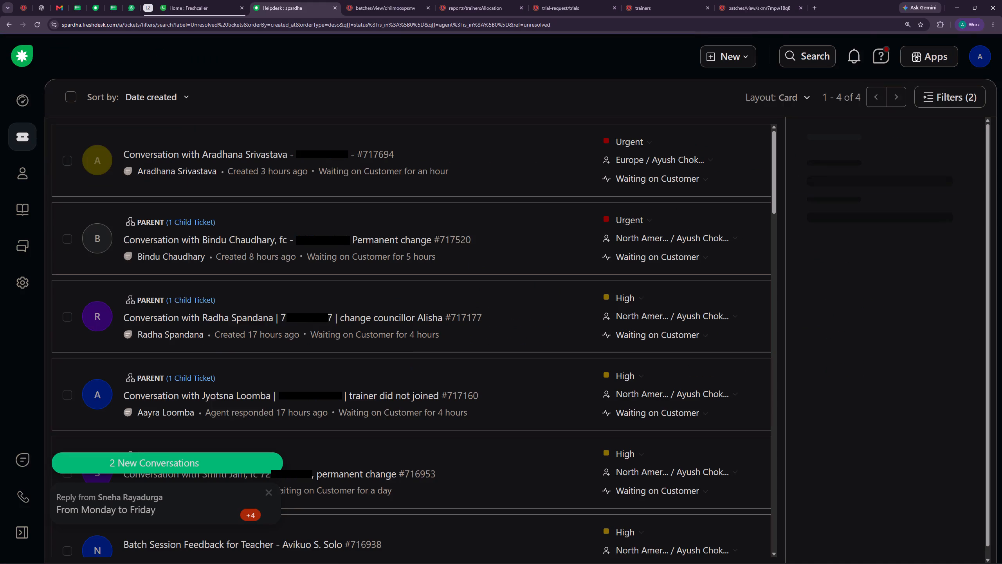
left_click(216, 156)
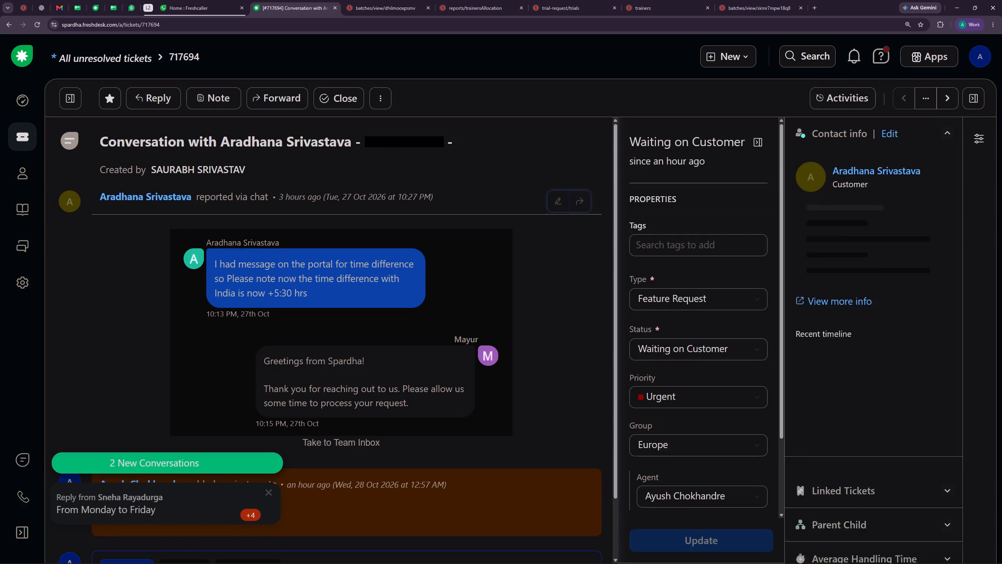
left_click(270, 489)
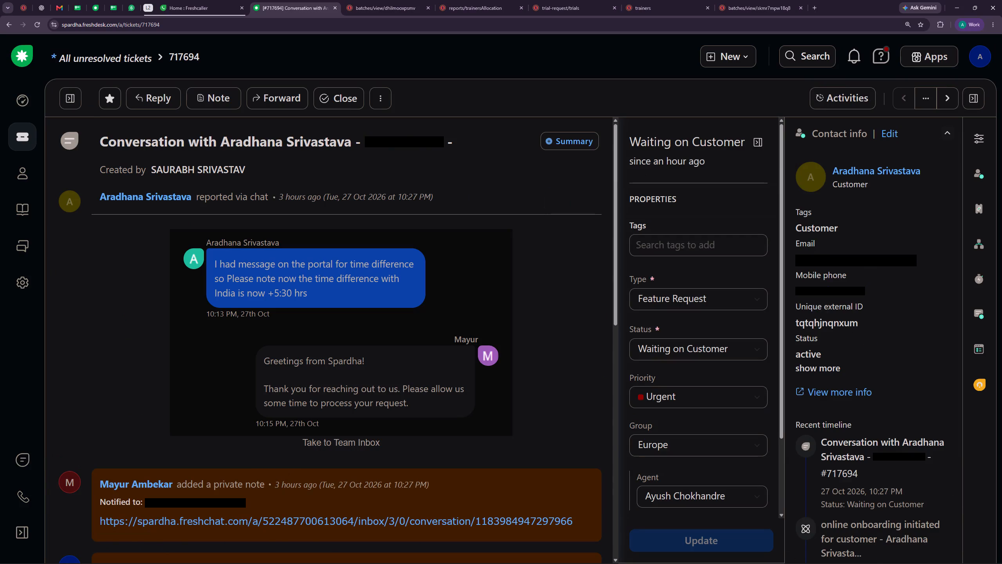
Go back to the assigned unresolved tickets and filter them by the type Trainer Change.
left_click(18, 103)
left_click(134, 161)
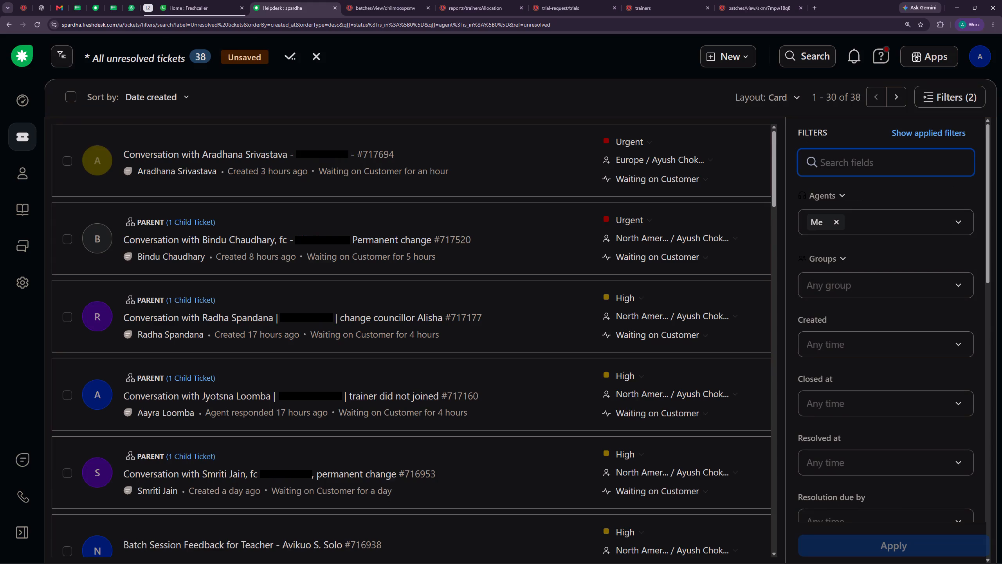
scroll(896, 401, "down", 3)
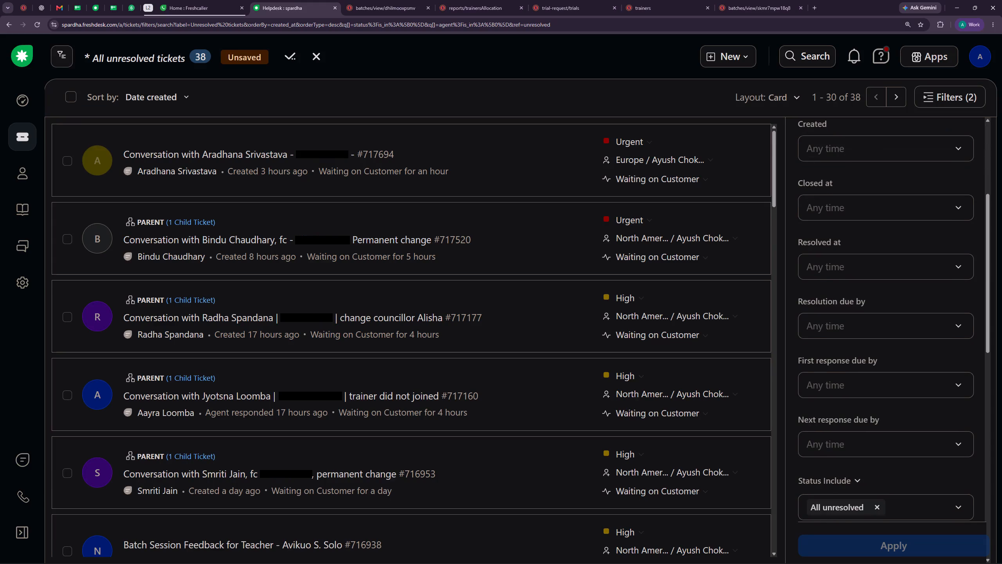
scroll(880, 401, "down", 3)
left_click(849, 431)
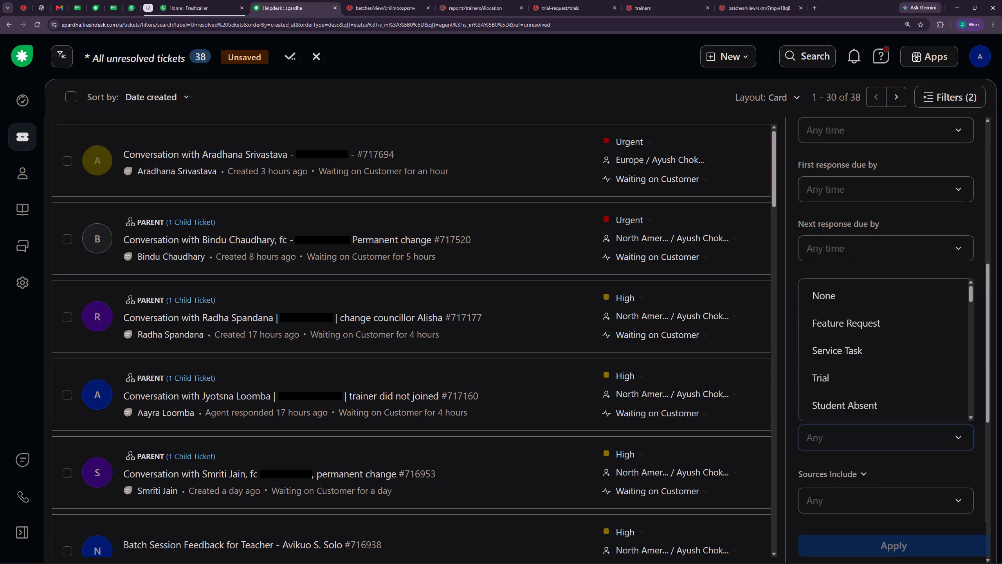
type("TR")
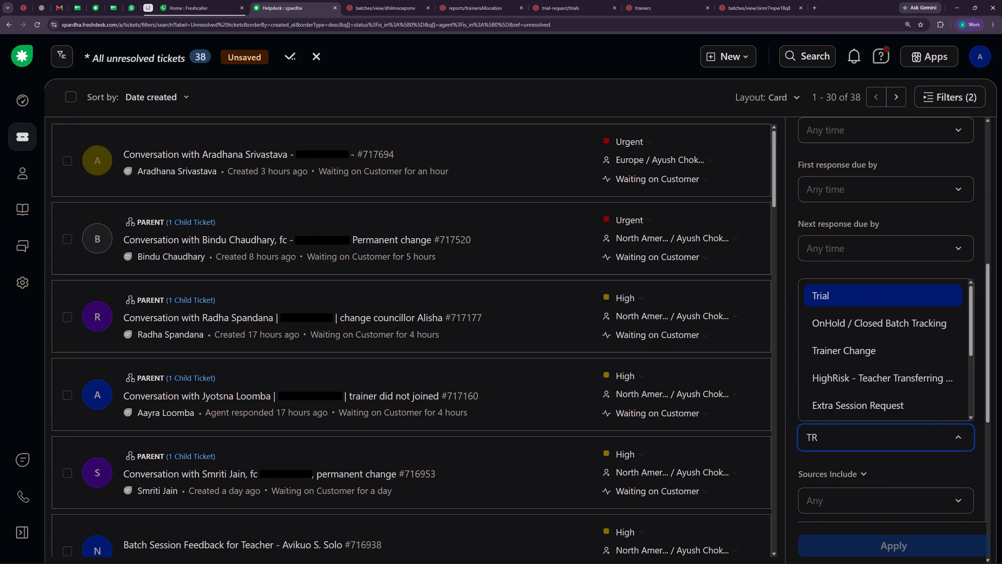
key("BackSpace")
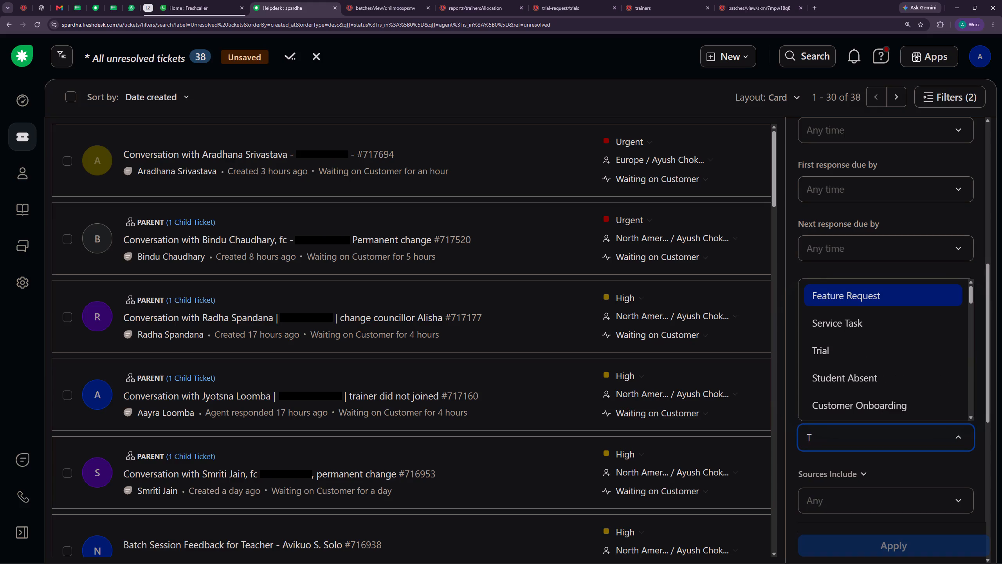
type("RA")
type("IN")
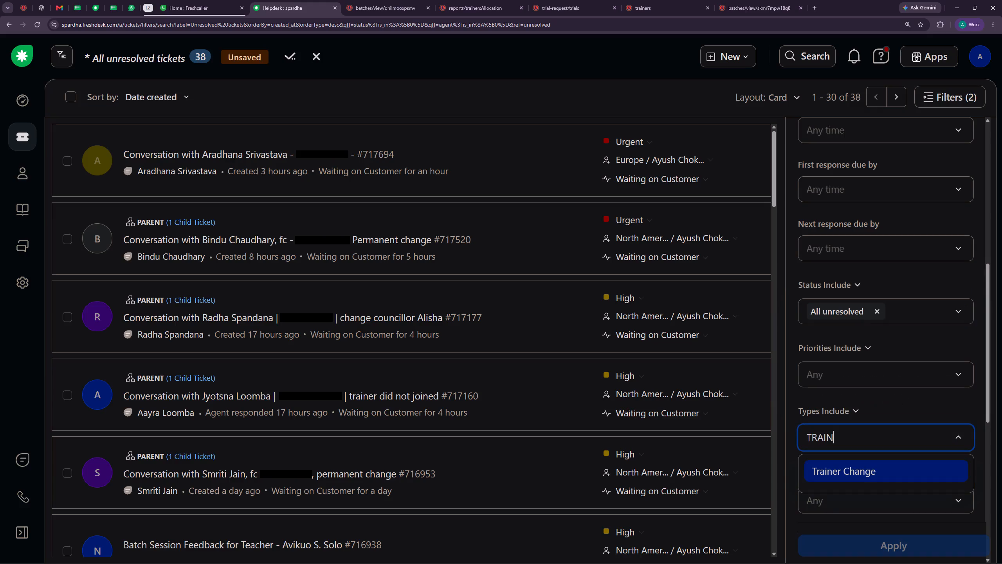
left_click(849, 480)
left_click(896, 546)
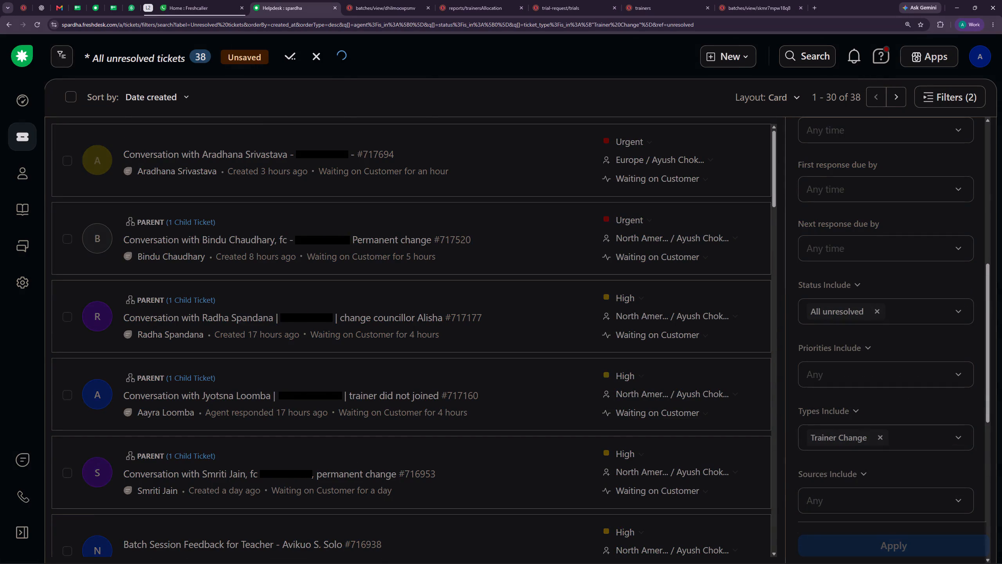
left_click(225, 157)
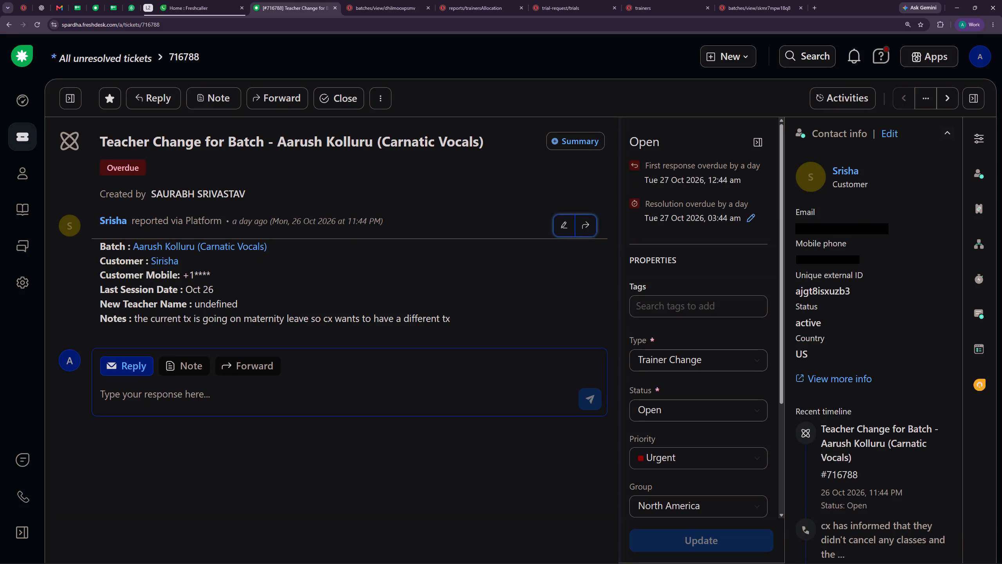
left_click(954, 91)
left_click(951, 94)
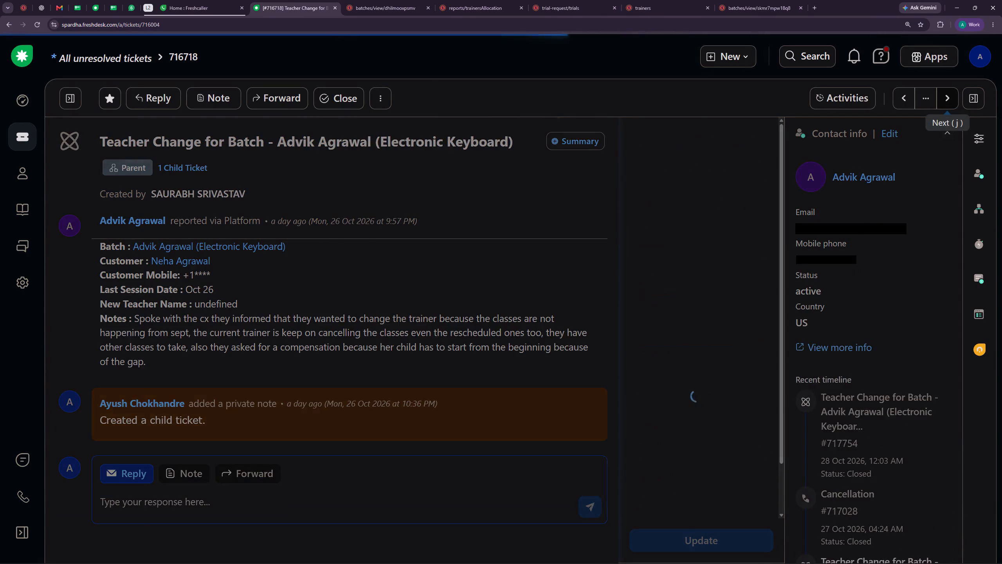
left_click(905, 95)
Open child ticket #716750 to read the suggested trainers, then return to parent ticket #716718.
scroll(414, 305, "down", 6)
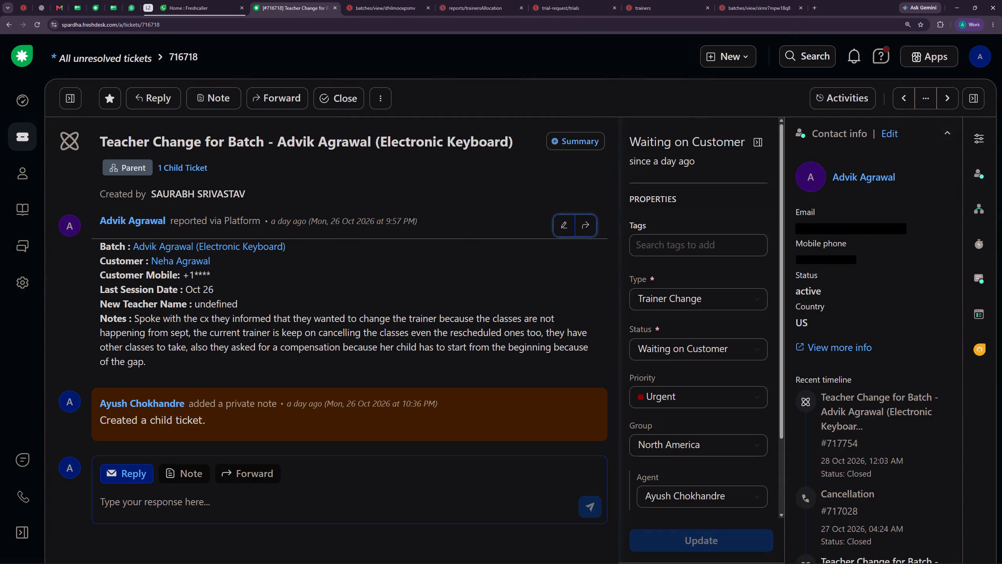
scroll(899, 387, "down", 12)
left_click(860, 407)
left_click(826, 434)
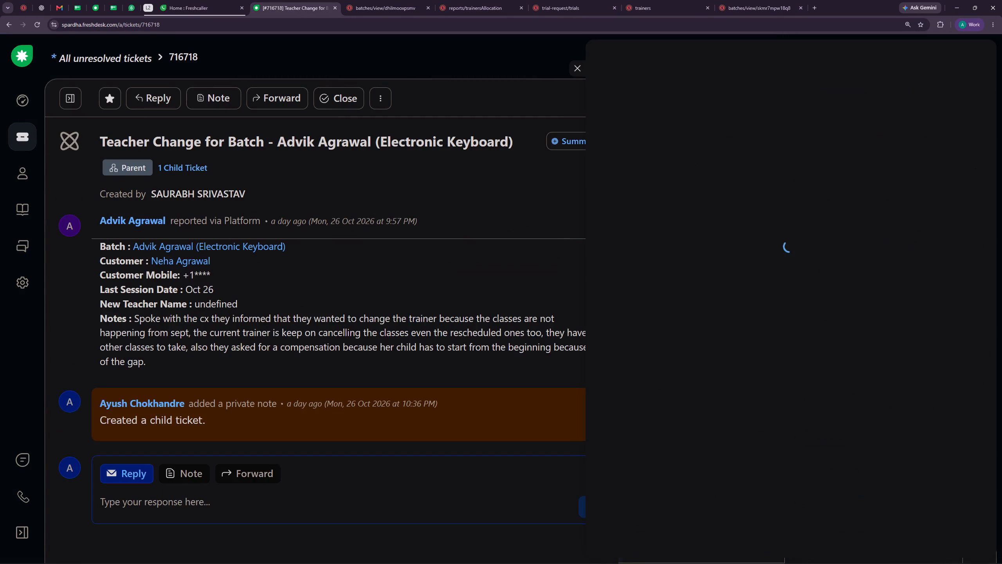
left_click(744, 131)
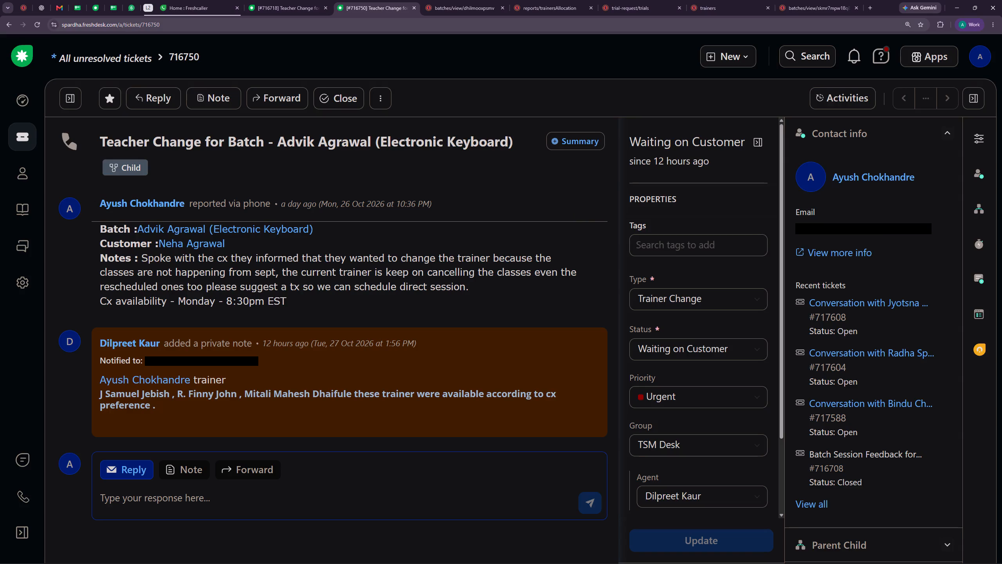
left_click(327, 22)
left_click(307, 5)
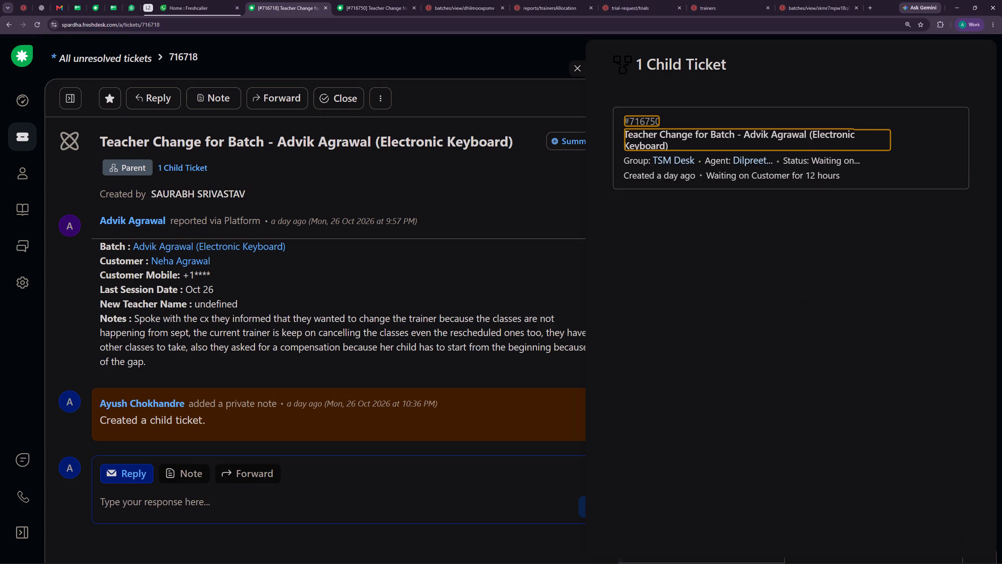
left_click(573, 62)
scroll(861, 238, "up", 10)
left_click_drag(868, 255, 813, 255)
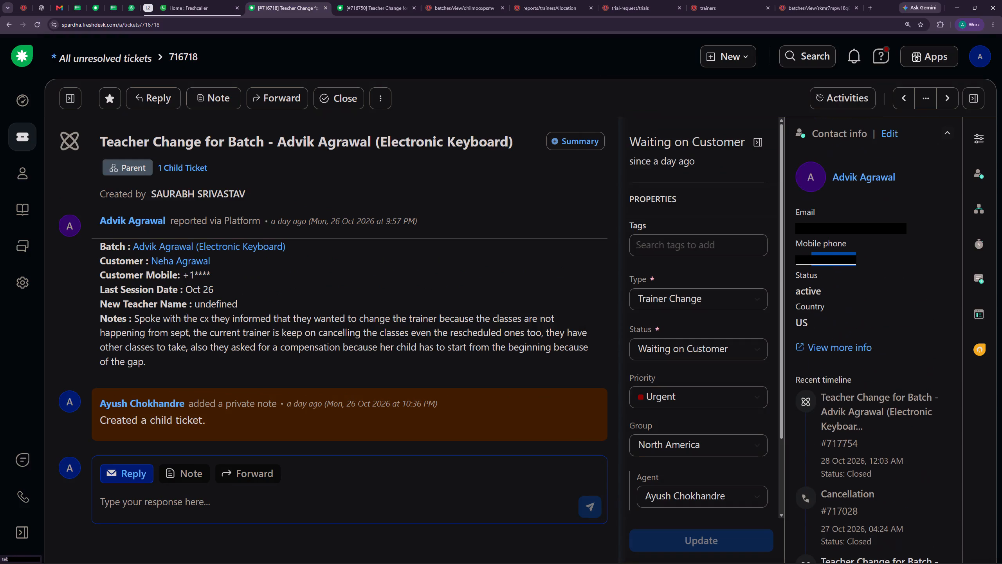
left_click_drag(813, 255, 806, 257)
key("ctrl+c")
left_click(452, 0)
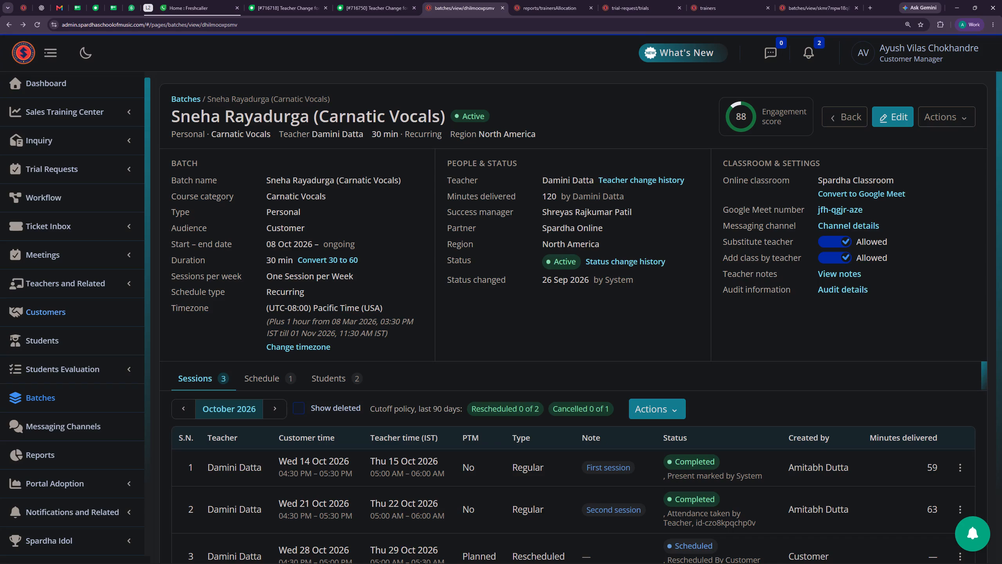
left_click(40, 396)
left_click_drag(528, 147, 413, 147)
key("ctrl+v")
left_click(200, 174)
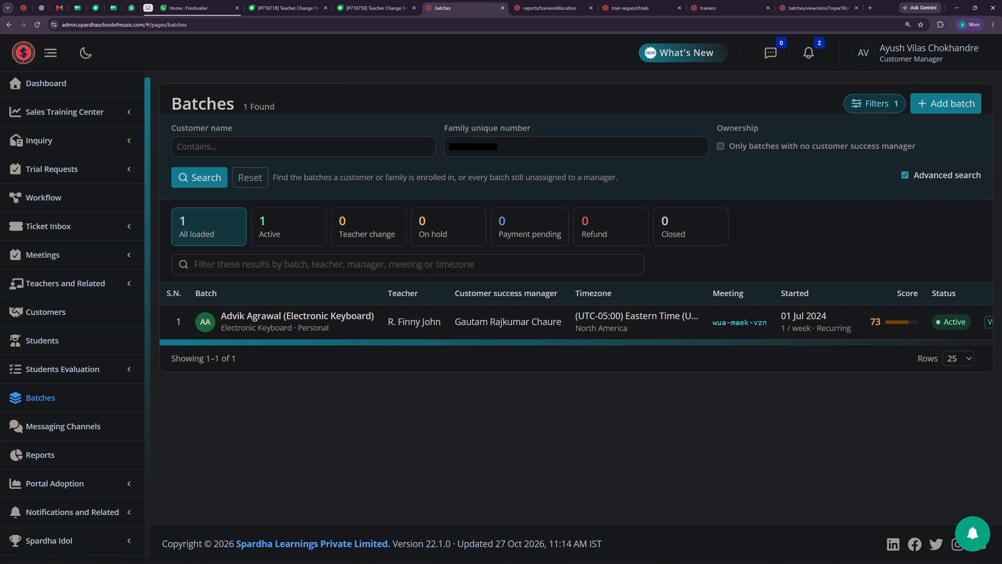
left_click(991, 324)
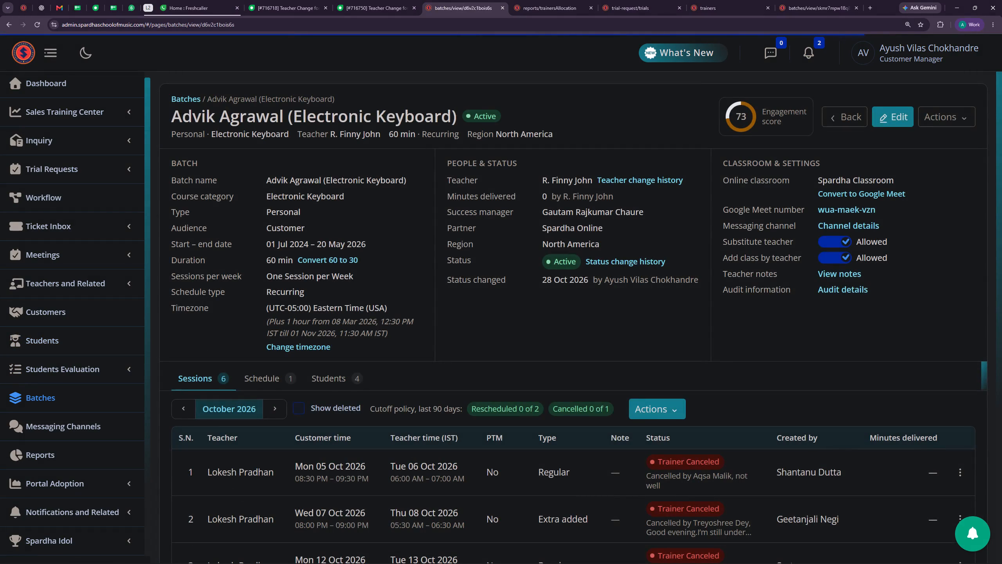
Review the keyboard batch's October 2026 sessions and its weekly schedule.
scroll(577, 316, "down", 4)
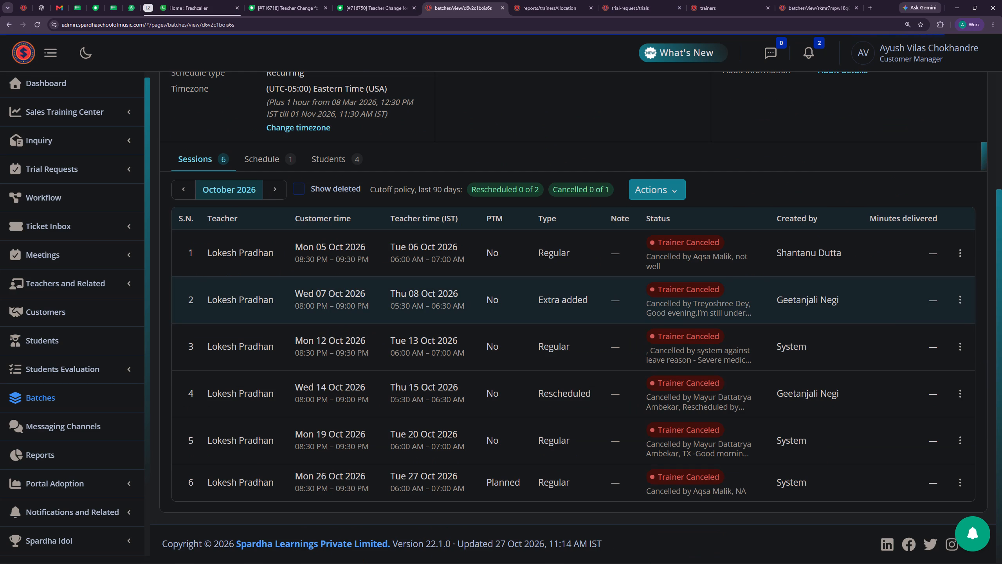
scroll(484, 327, "up", 1)
left_click(269, 228)
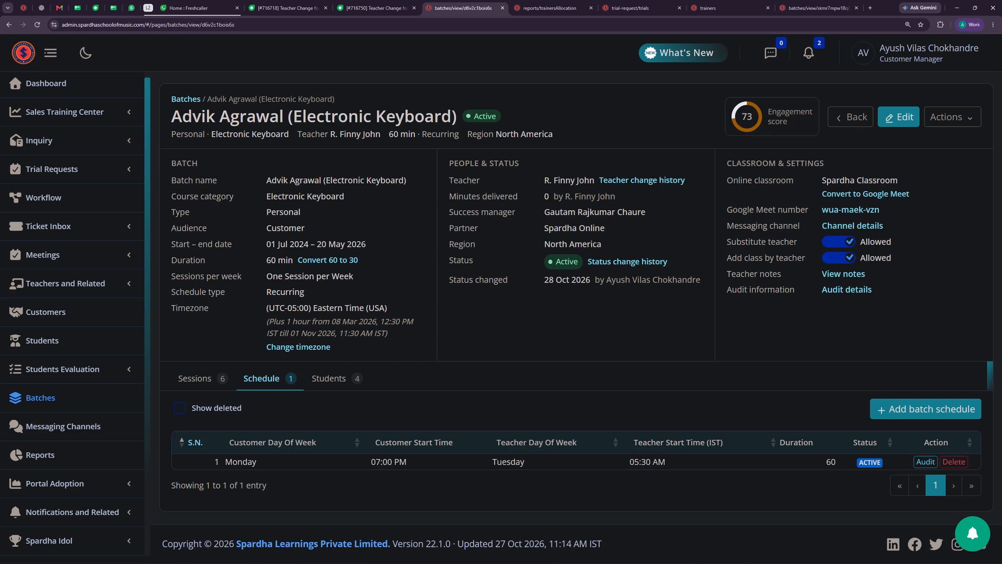
scroll(433, 330, "down", 3)
Show the keyboard batch's November 2026 sessions and capture the sessions table with Snipping Tool.
left_click(214, 384)
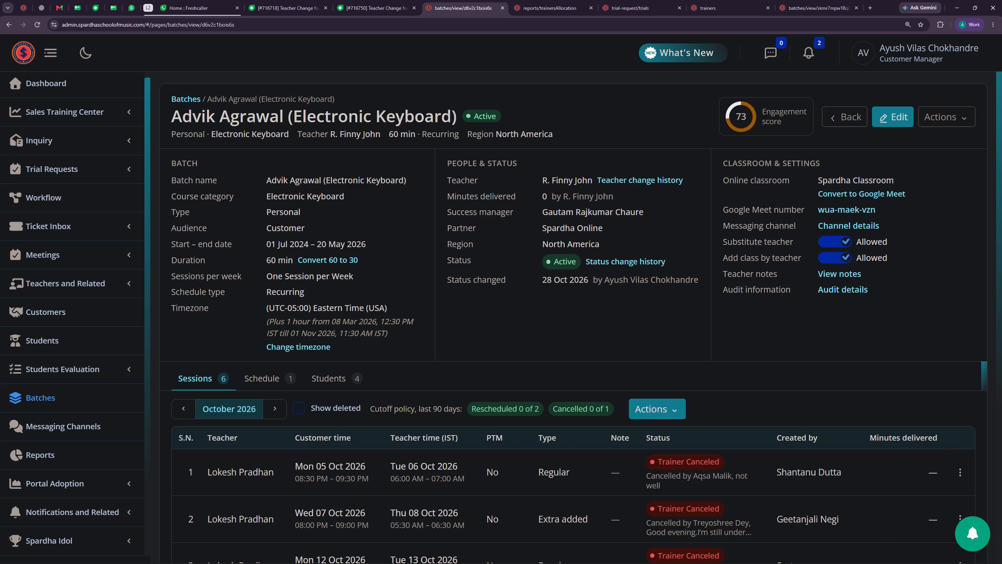
left_click(274, 411)
scroll(477, 382, "down", 6)
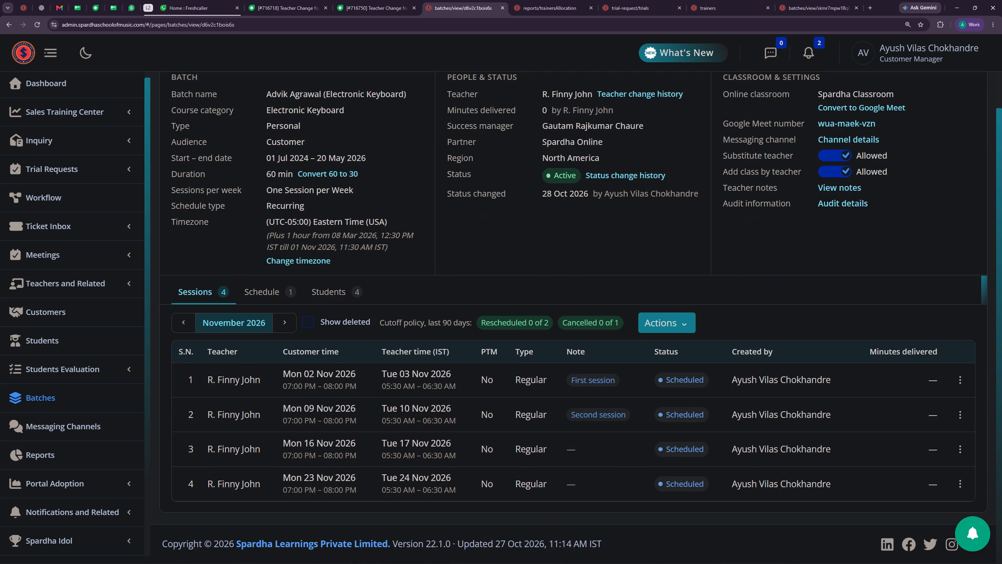
scroll(566, 361, "up", 1)
scroll(573, 368, "down", 1)
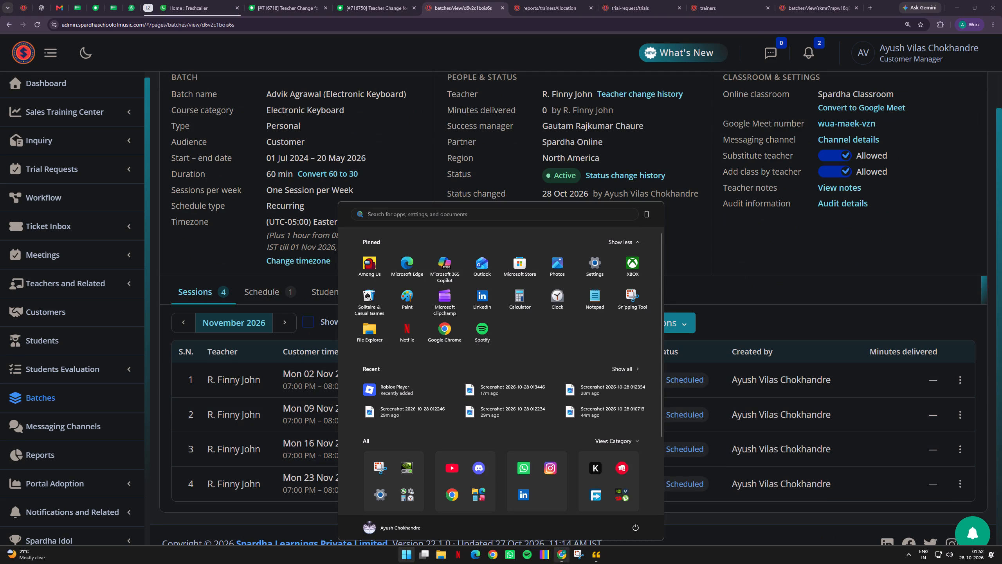
left_click(578, 555)
left_click(423, 256)
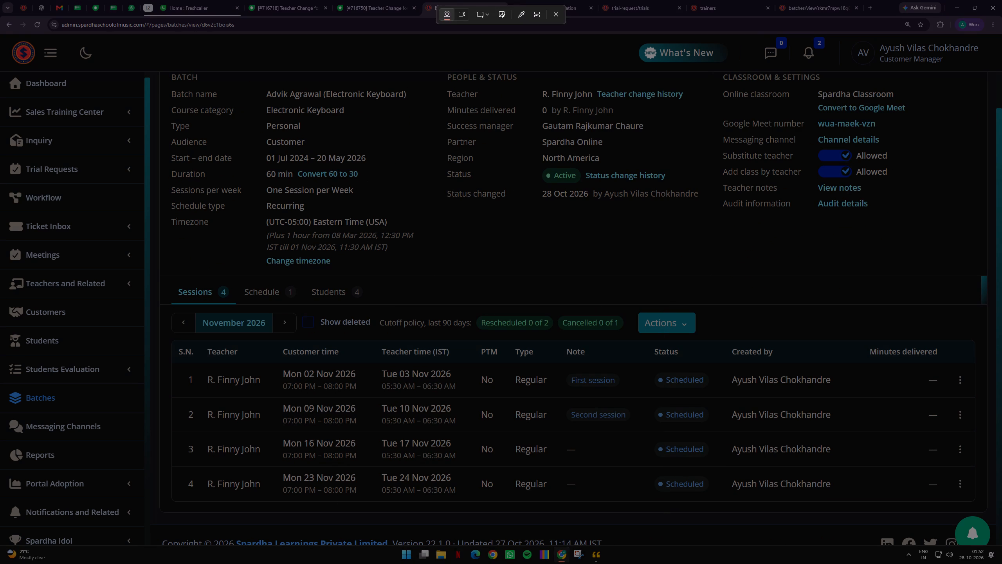
left_click_drag(172, 346, 976, 518)
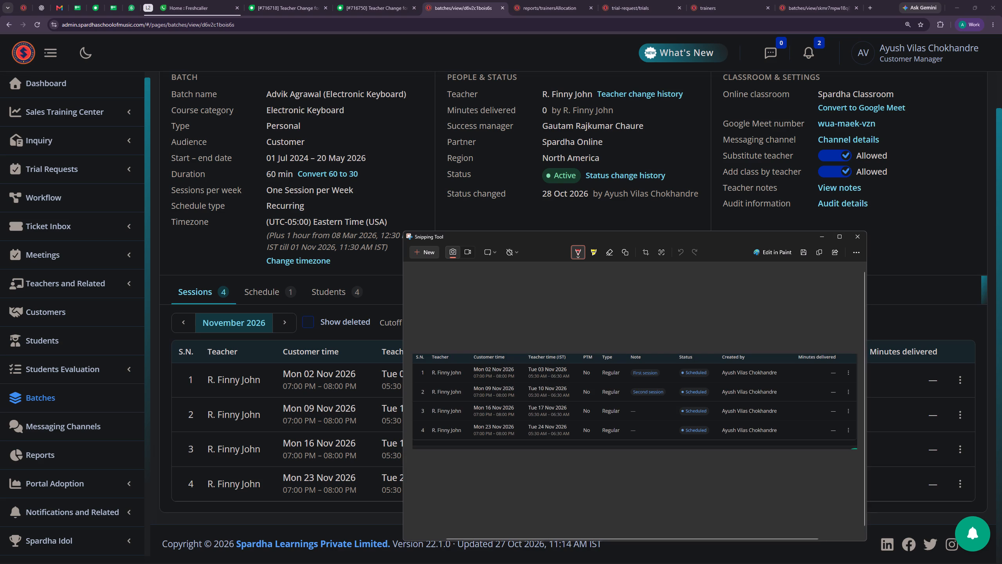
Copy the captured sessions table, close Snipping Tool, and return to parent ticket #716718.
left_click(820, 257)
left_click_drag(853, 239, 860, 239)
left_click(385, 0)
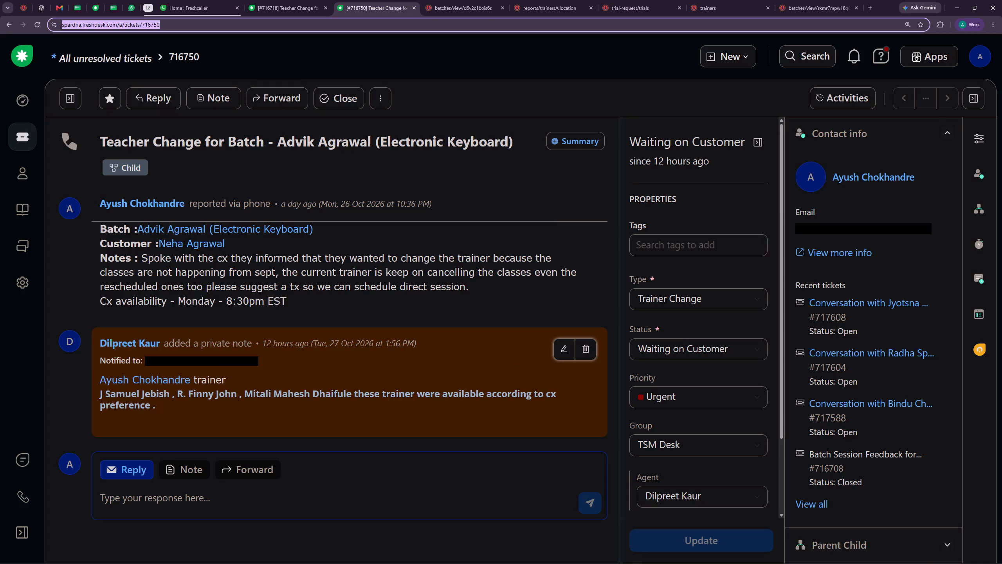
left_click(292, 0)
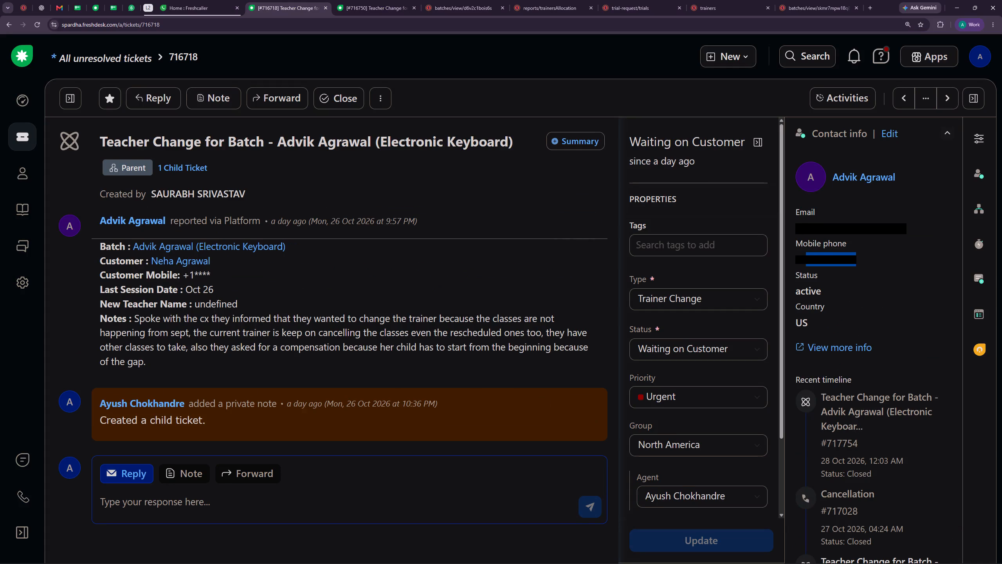
left_click(872, 175)
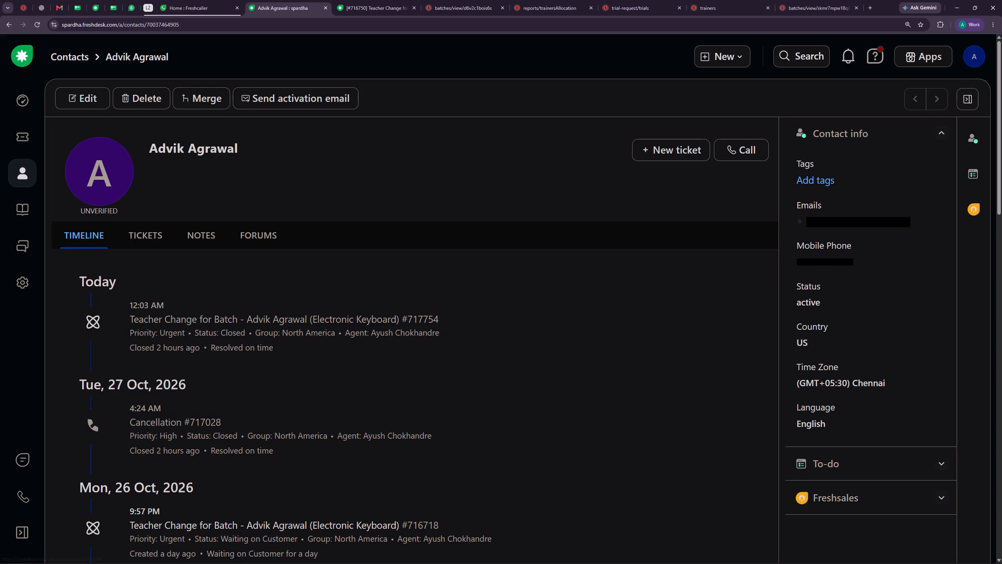
left_click(244, 321)
left_click(575, 306)
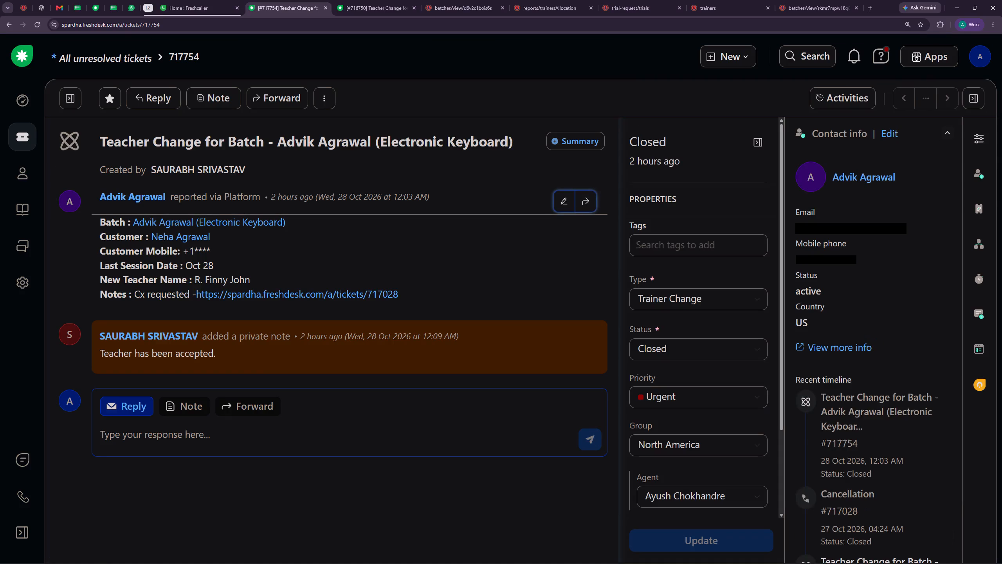
left_click(197, 414)
left_click(173, 422)
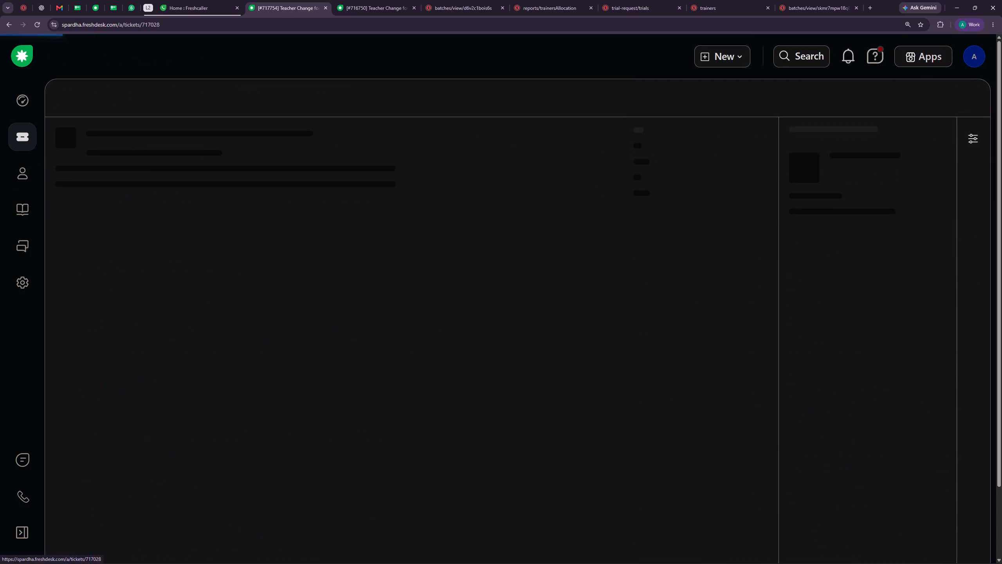
scroll(530, 298, "down", 3)
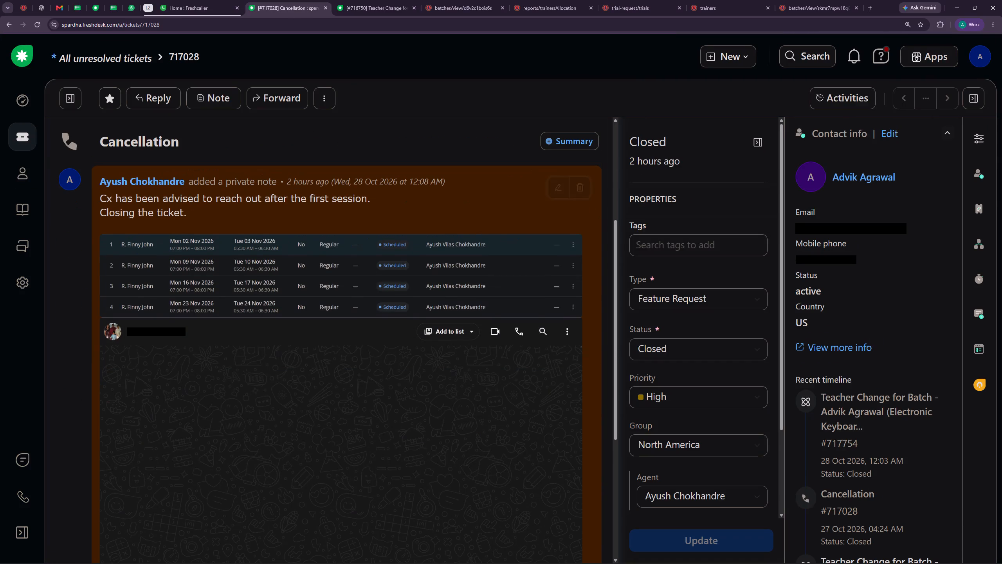
left_click(527, 298)
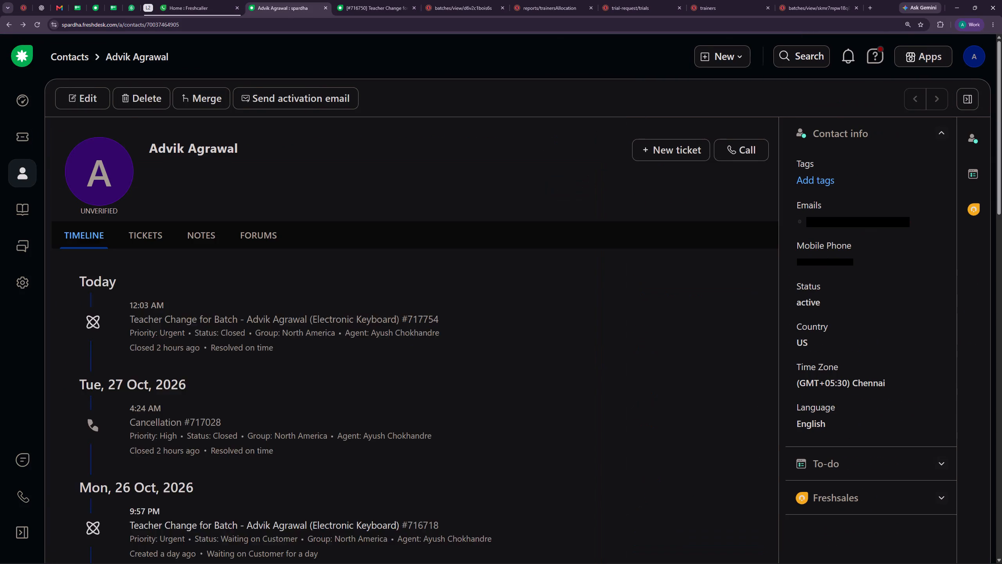
scroll(291, 363, "down", 1)
left_click(202, 460)
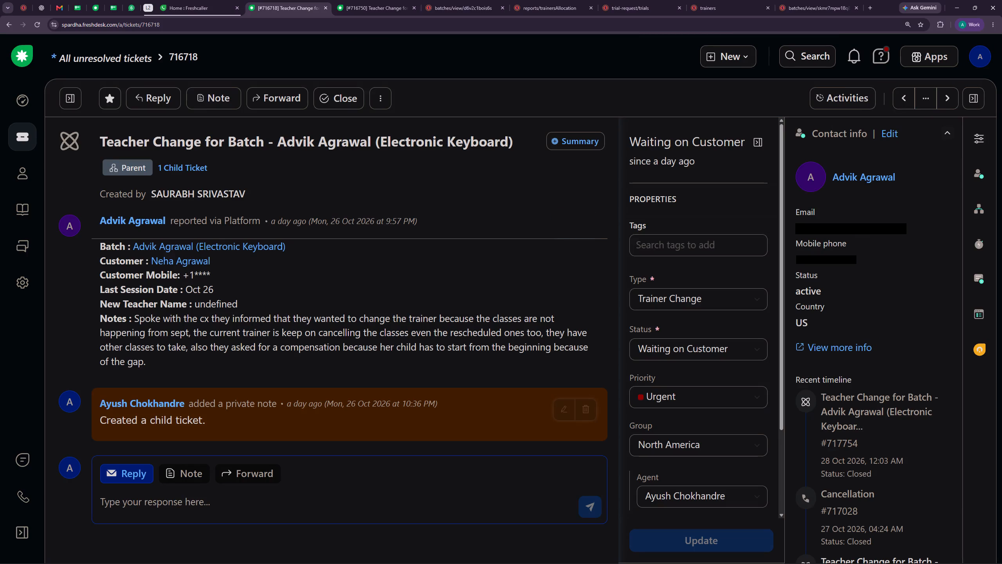
left_click(869, 167)
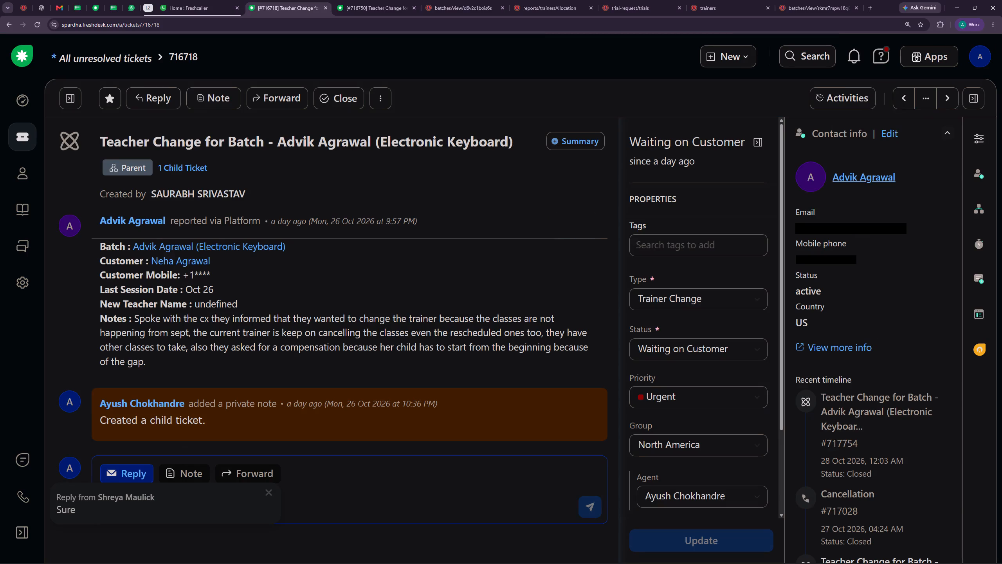
left_click(866, 178)
scroll(299, 419, "down", 1)
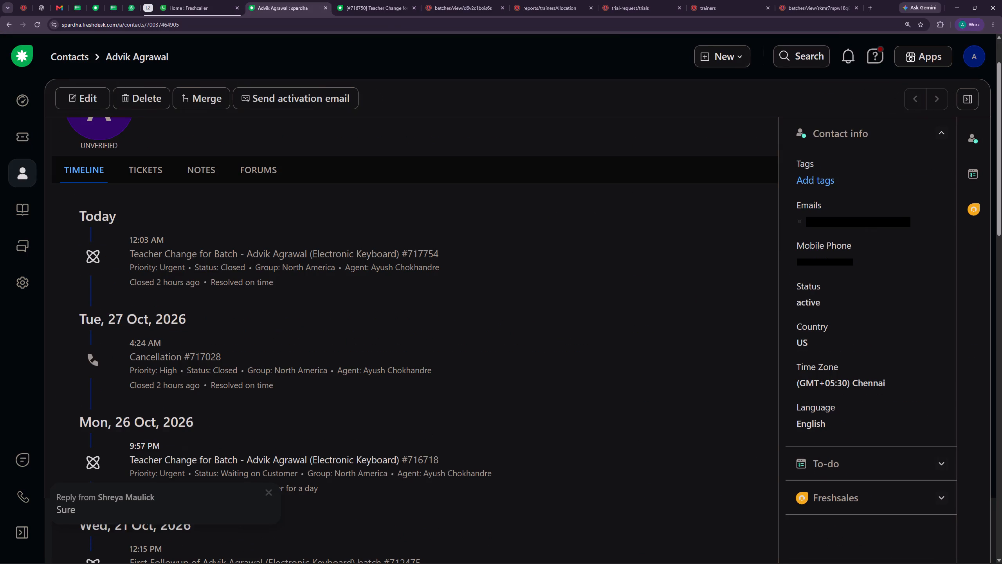
left_click(160, 353)
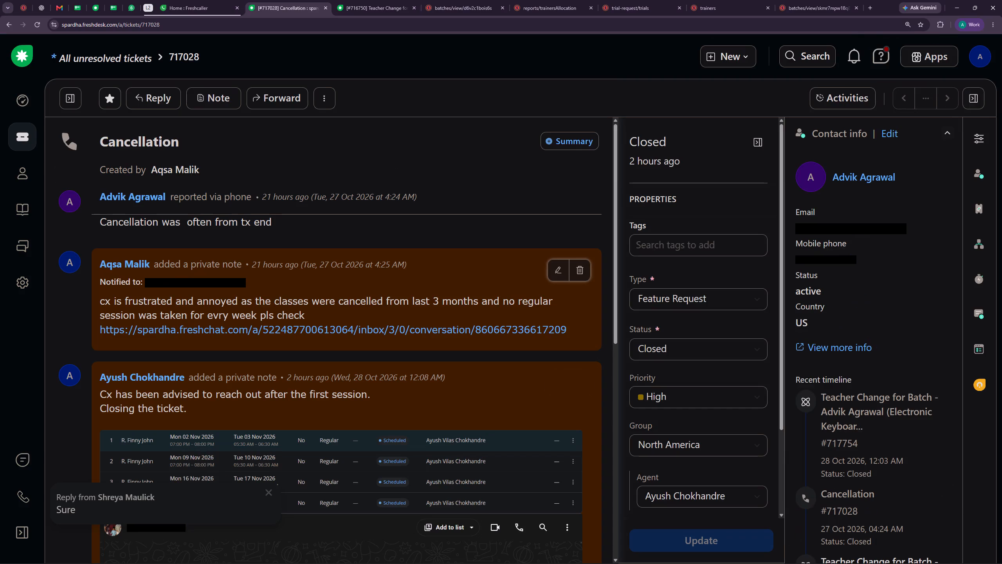
left_click_drag(173, 23, 49, 23)
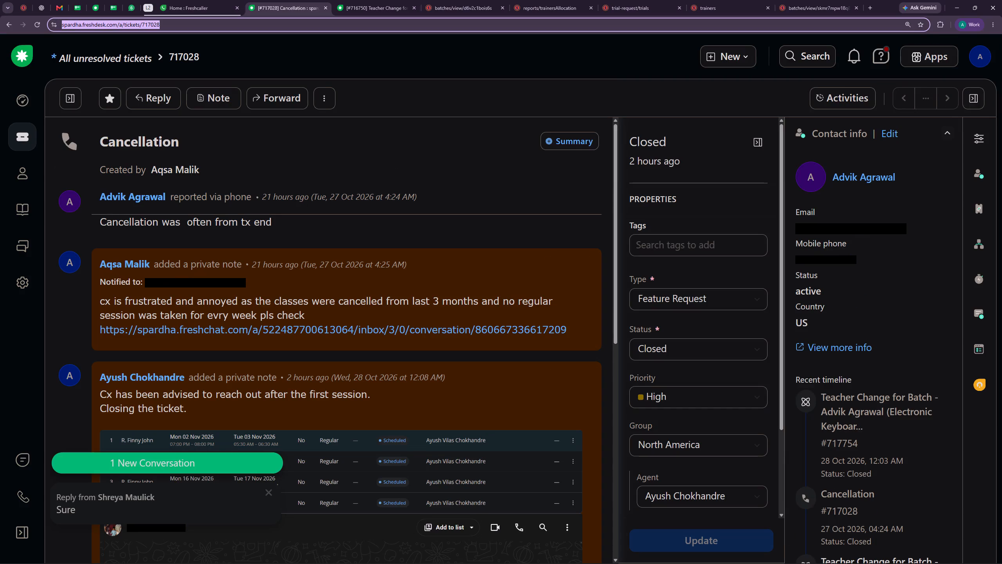
key("ctrl+c")
left_click_drag(452, 199, 451, 213)
left_click_drag(467, 313, 472, 314)
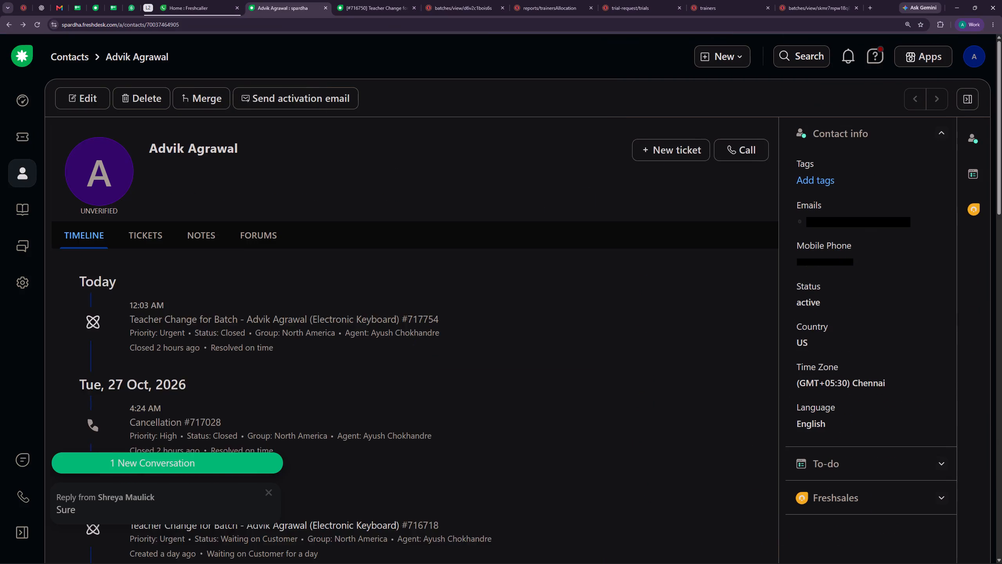
left_click_drag(472, 314, 471, 313)
scroll(328, 324, "down", 6)
left_click(267, 488)
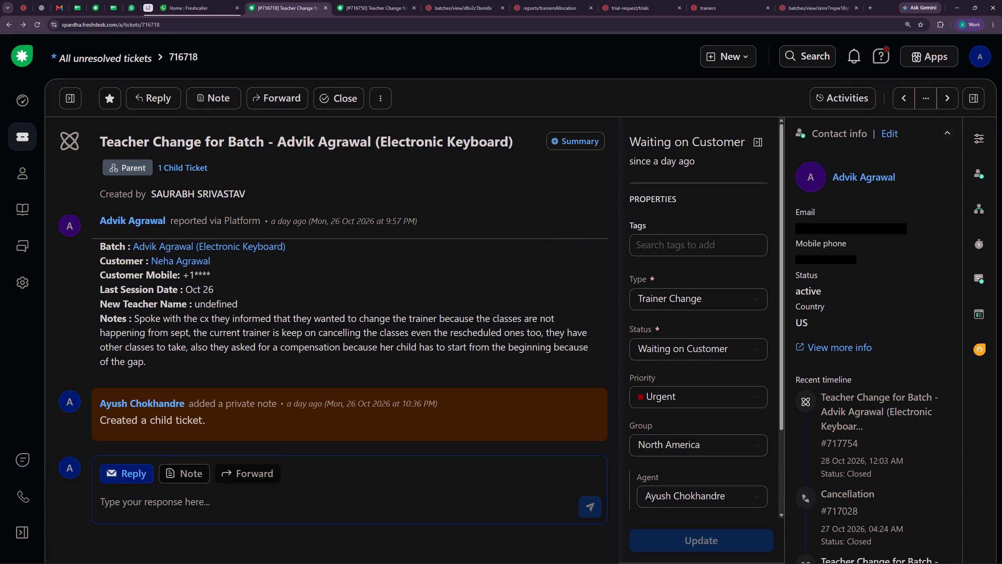
Add a private note to ticket #716718 containing the copied ticket #717028 link followed by "Worked here.".
left_click(192, 475)
key("ctrl+v")
left_click(389, 278)
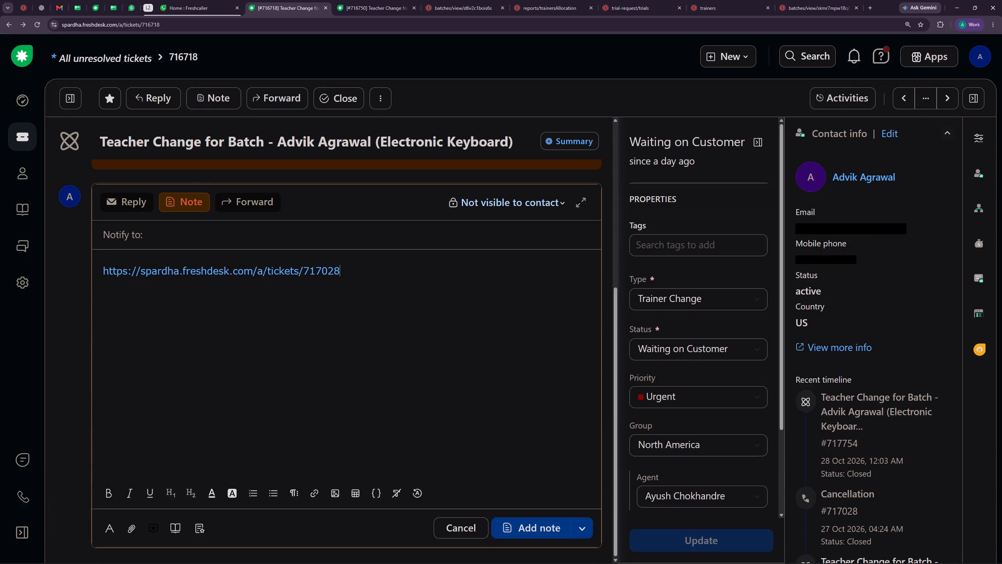
key("space")
type("WOR")
key("BackSpace")
type("orked here")
key("period")
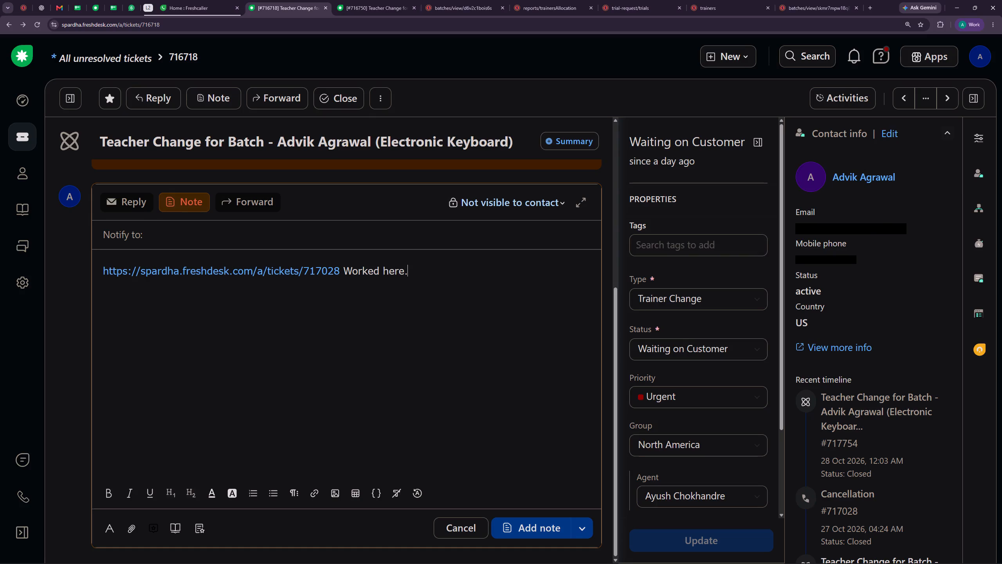
left_click(530, 521)
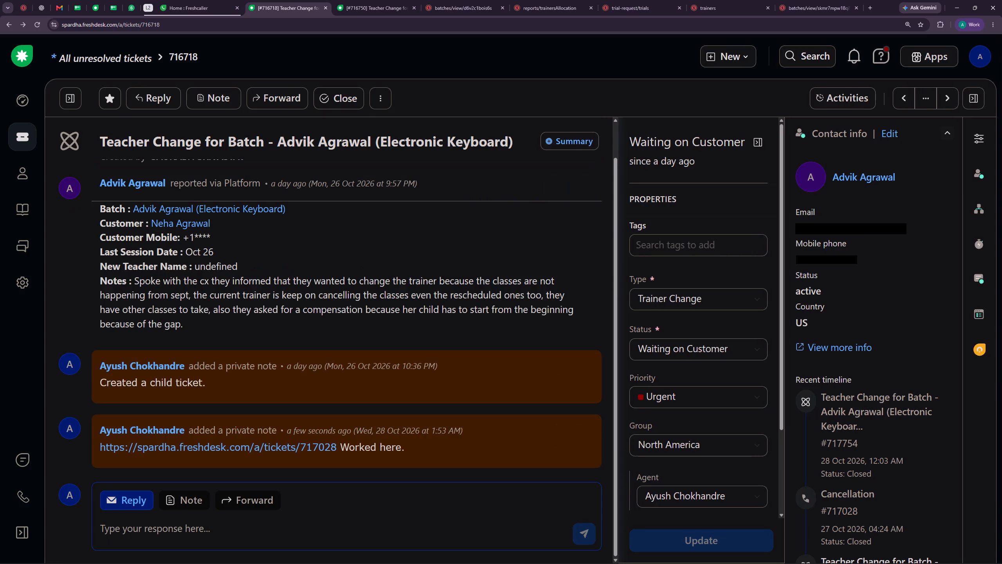
Copy the ticket number 716718 and search the trainer change report's requests for it.
double_click(177, 51)
key("ctrl+c")
left_click(23, 0)
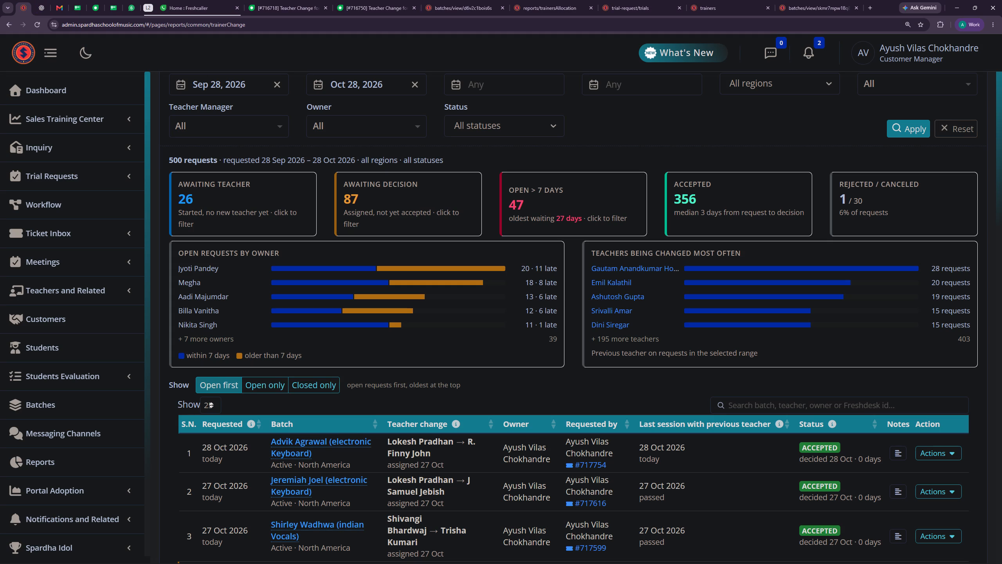
left_click_drag(766, 403, 766, 407)
key("ctrl+v")
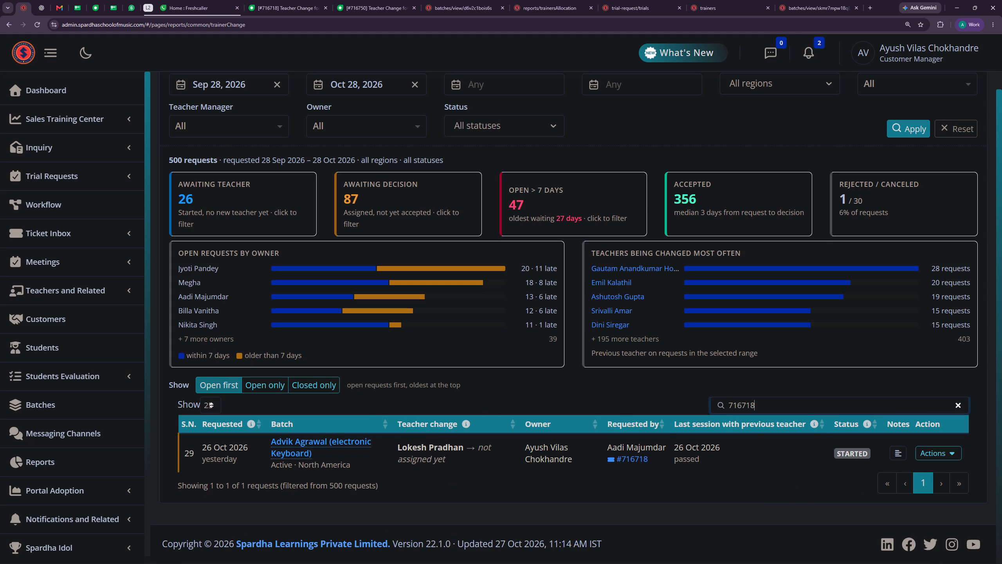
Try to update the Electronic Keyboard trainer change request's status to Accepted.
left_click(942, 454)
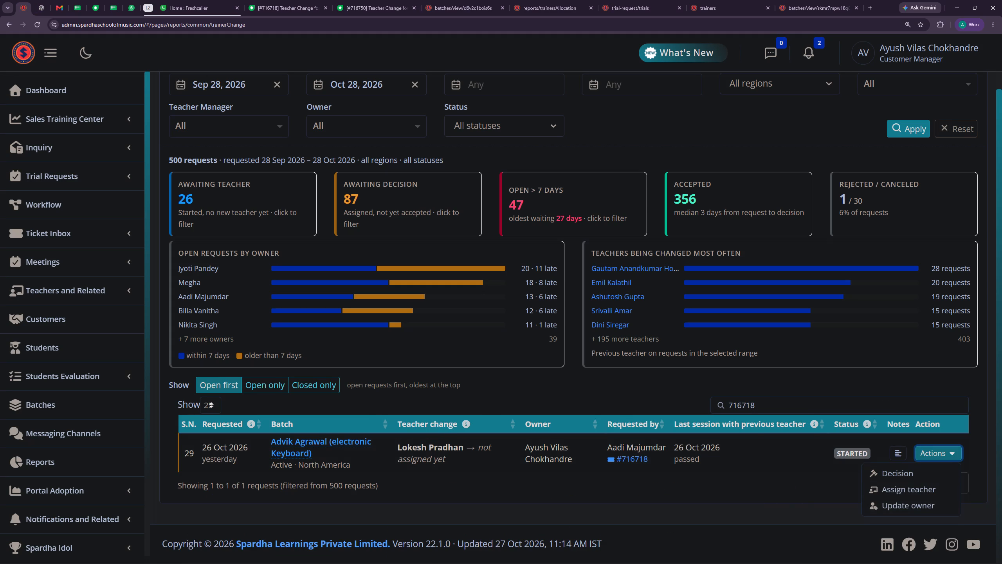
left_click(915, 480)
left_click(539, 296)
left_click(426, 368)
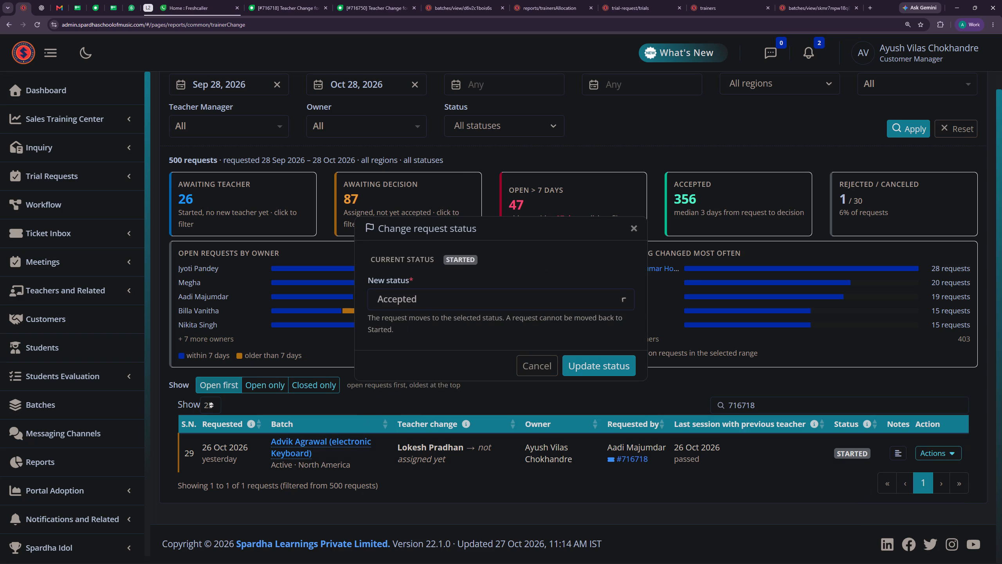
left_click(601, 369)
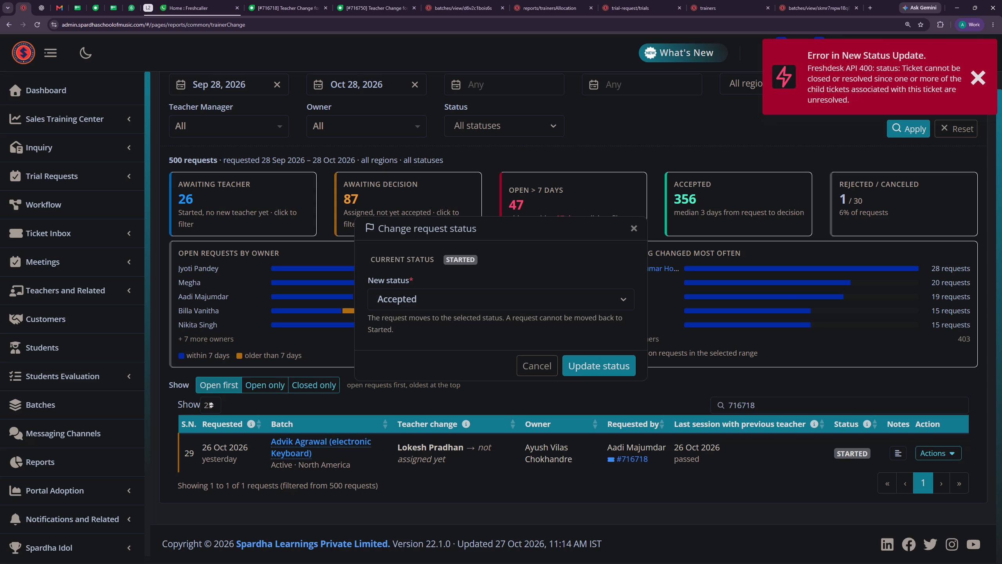
Return to parent ticket #716718.
left_click(292, 0)
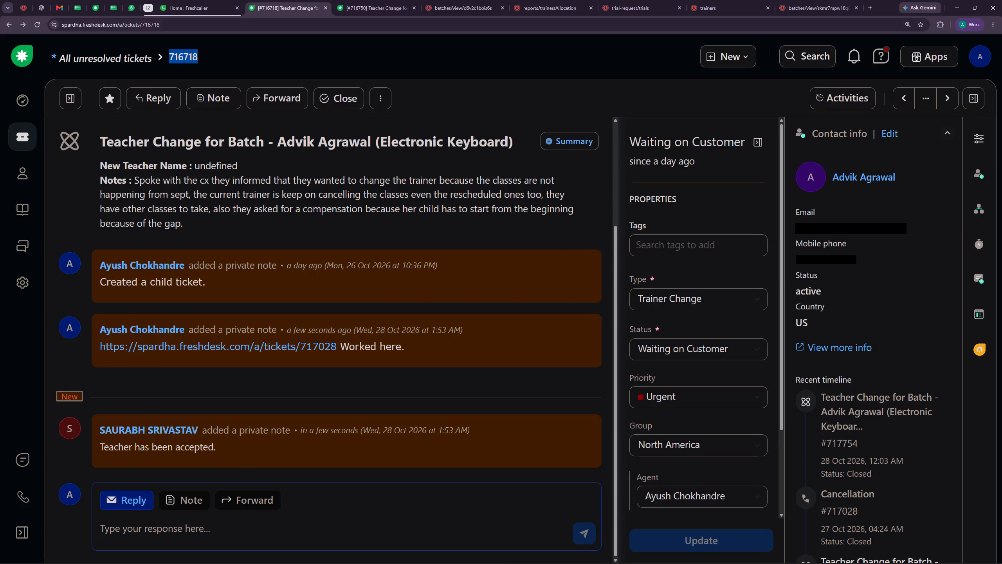
Write a private note on child ticket #716750 reading "Closing this ticket so that i can close the parent ticket.".
left_click(378, 0)
scroll(388, 308, "down", 5)
left_click(272, 493)
left_click(184, 469)
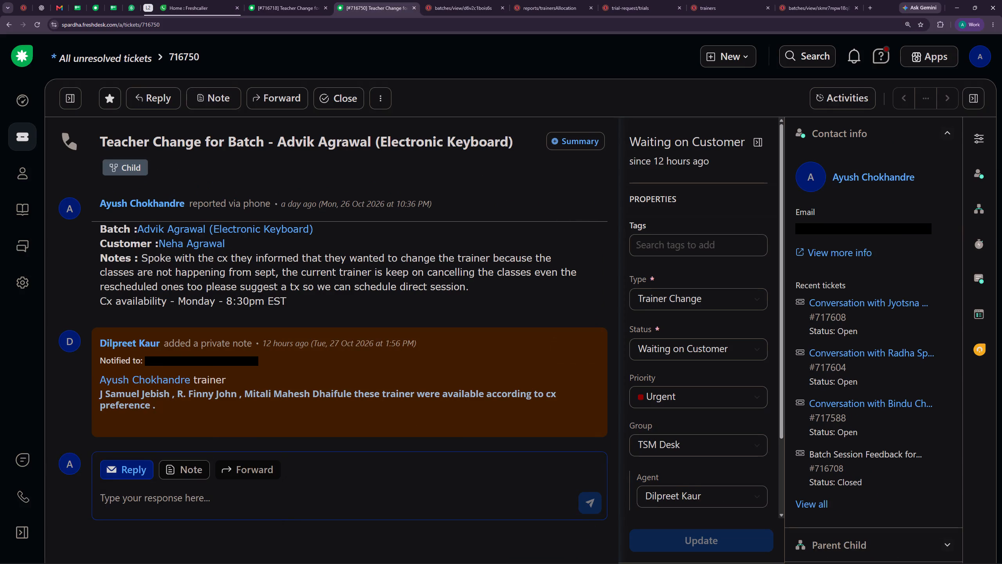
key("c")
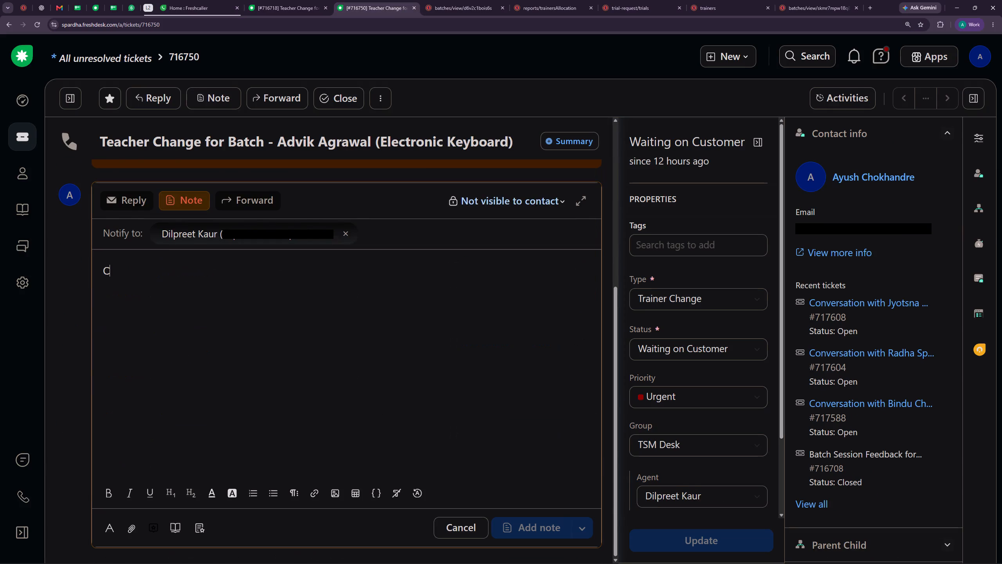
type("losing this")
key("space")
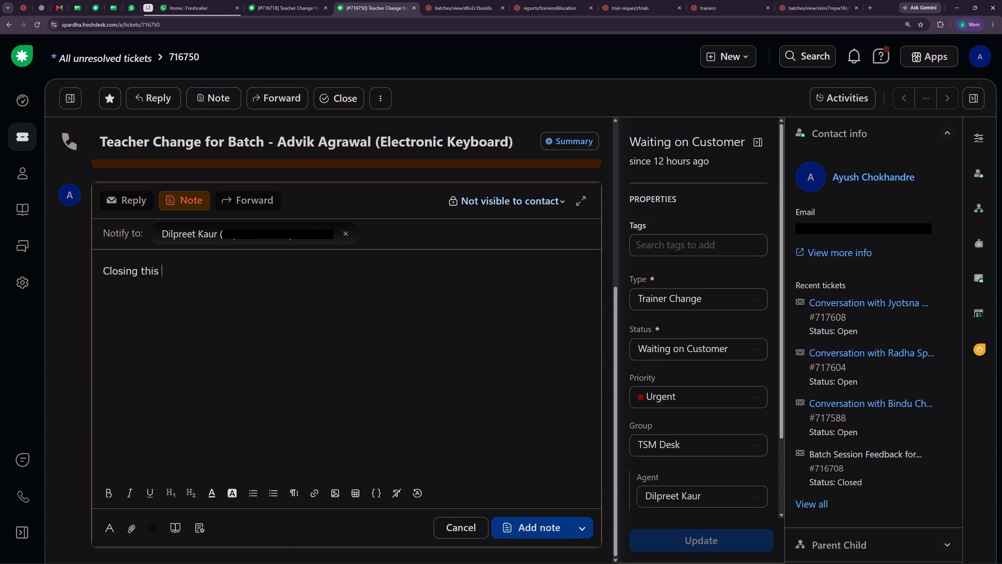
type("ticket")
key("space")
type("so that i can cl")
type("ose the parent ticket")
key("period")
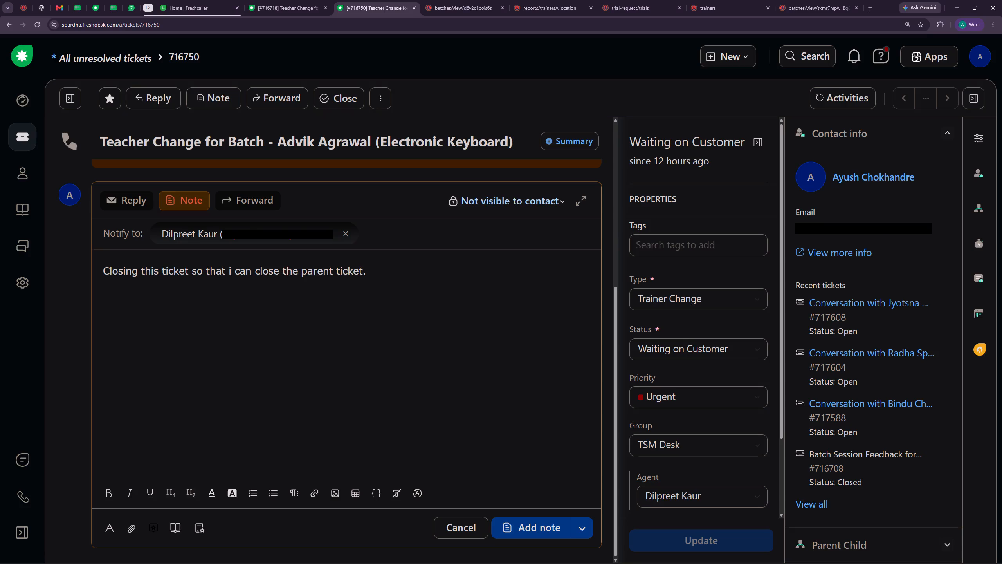
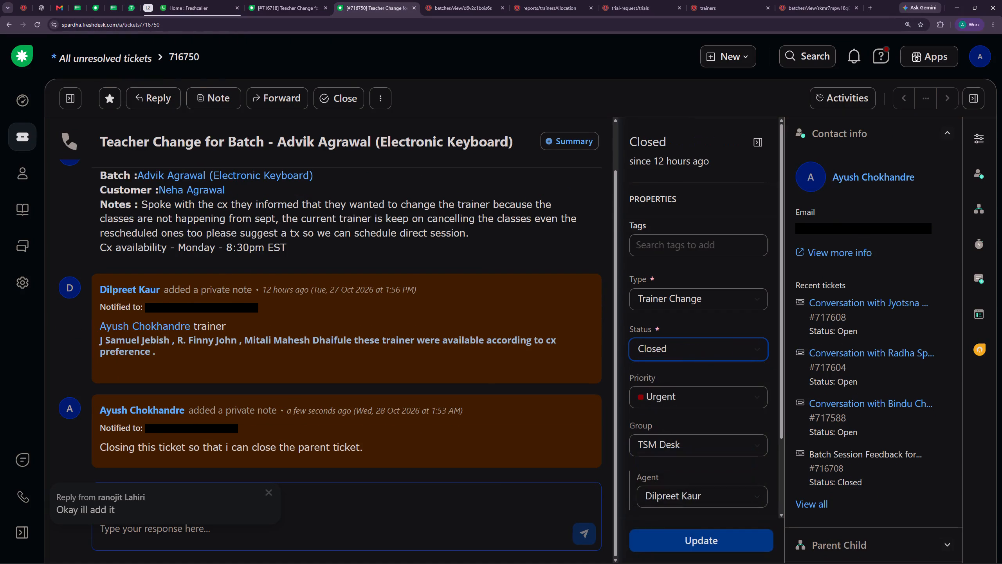
Save the Closed status on child ticket #716750 and close that ticket's tab.
left_click(707, 537)
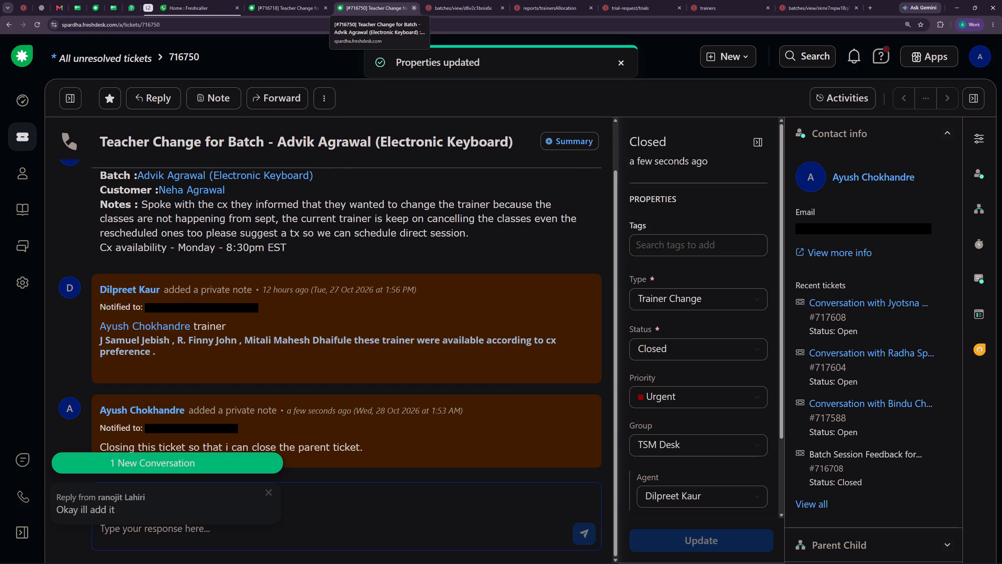
left_click(413, 8)
Submit the Accepted status again for the Electronic Keyboard trainer change request in the trainer change report.
left_click(25, 7)
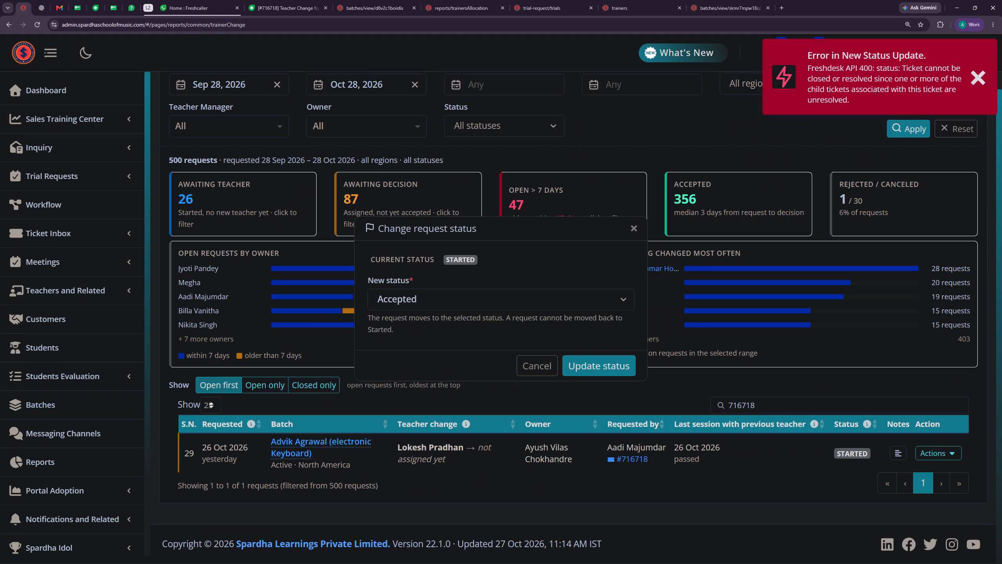
left_click(596, 366)
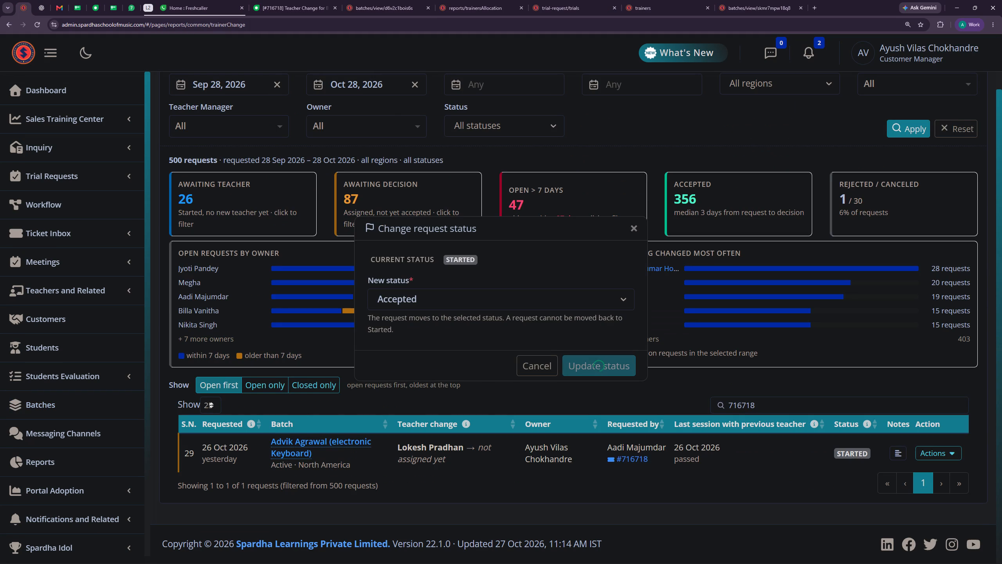
Return to parent ticket #716718, dismiss the reply pop-up, and check the ticket's status and the recent notifications.
left_click(303, 2)
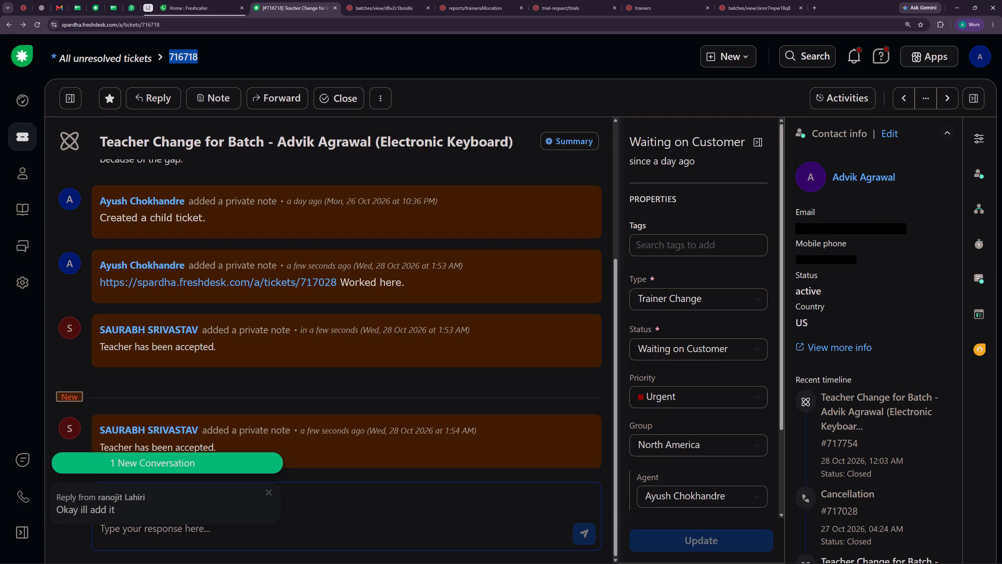
left_click(269, 494)
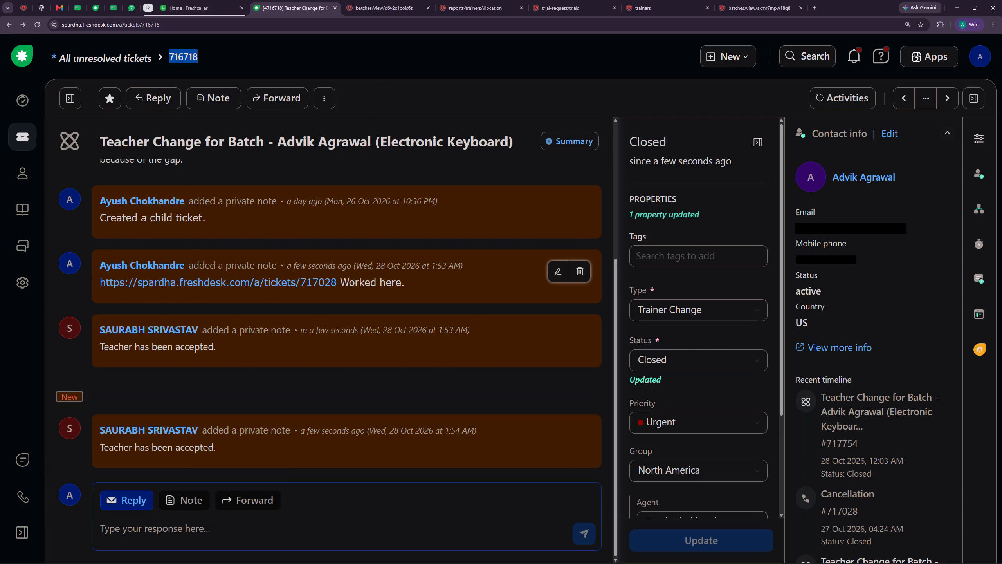
scroll(488, 301, "up", 5)
left_click(856, 62)
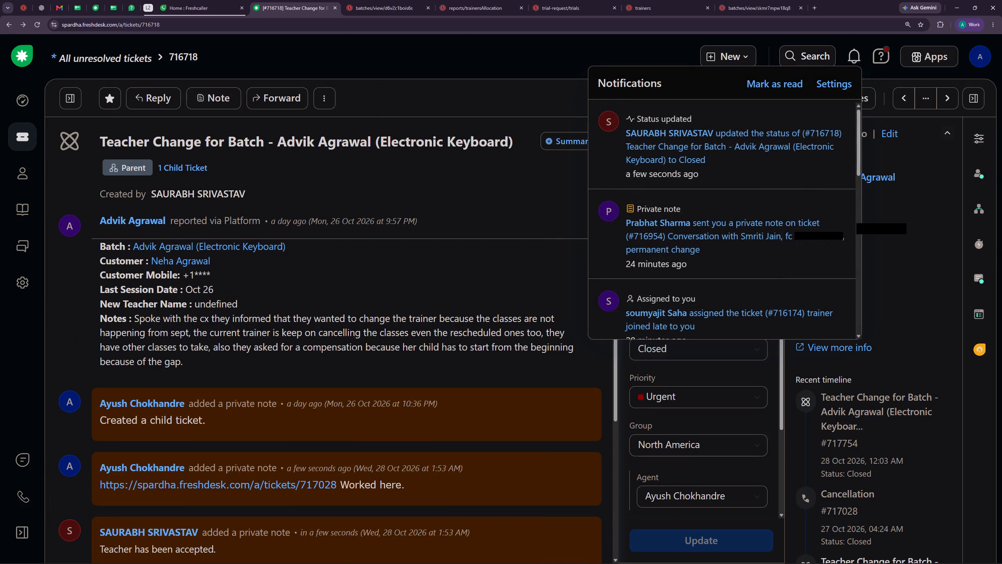
left_click(853, 53)
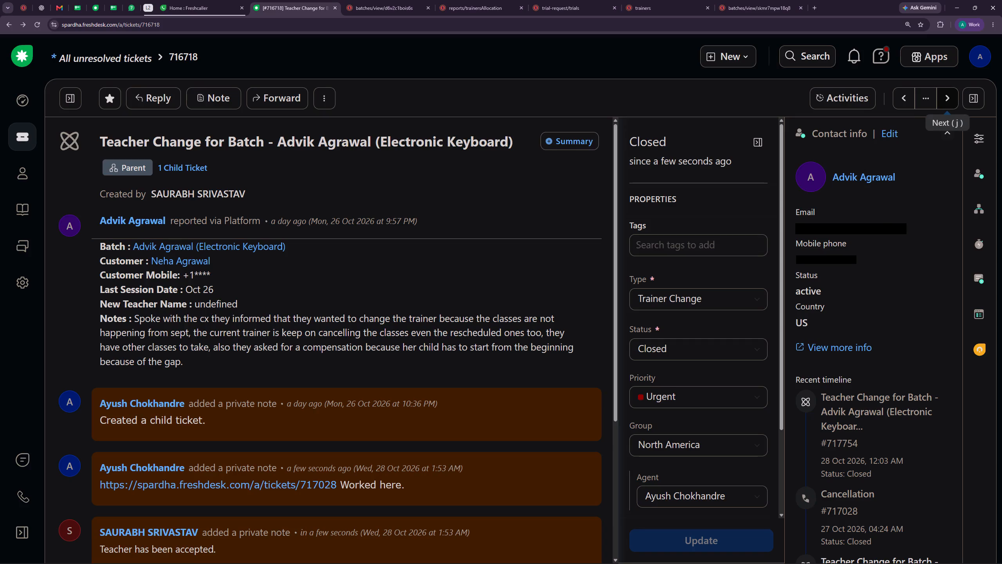
Go to the next unresolved ticket, #716004, and read through its notes and replies.
left_click(950, 99)
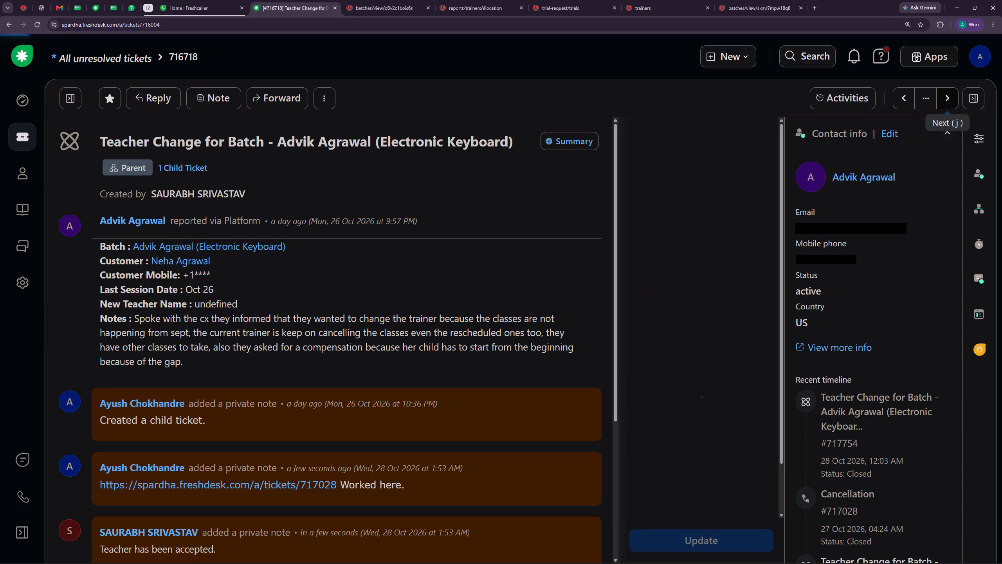
scroll(394, 409, "down", 2)
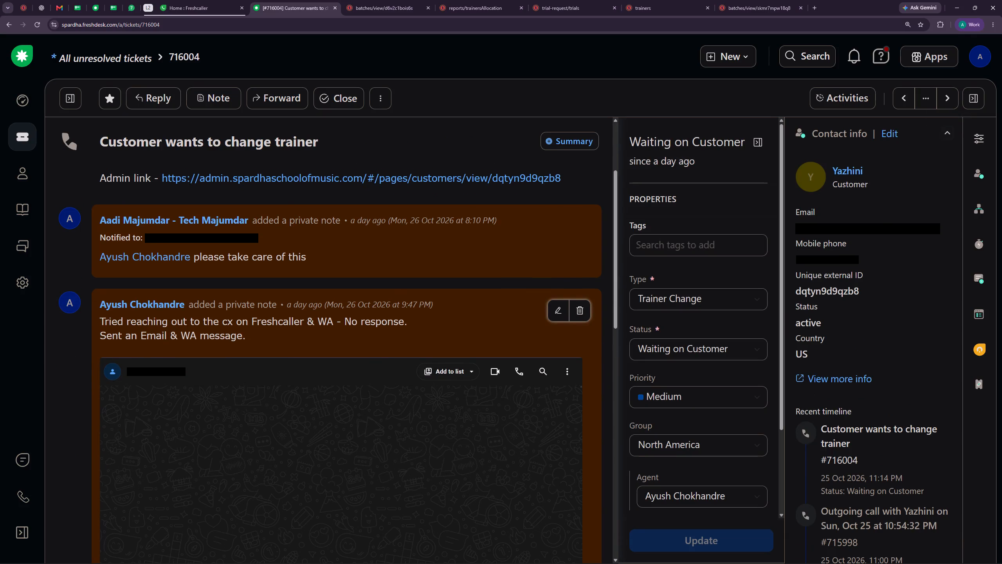
scroll(472, 386, "down", 6)
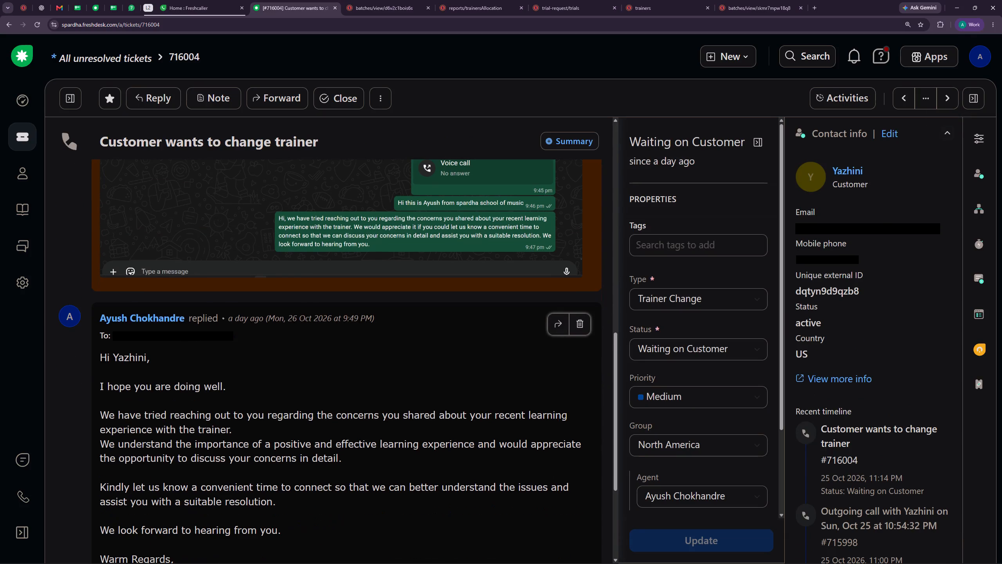
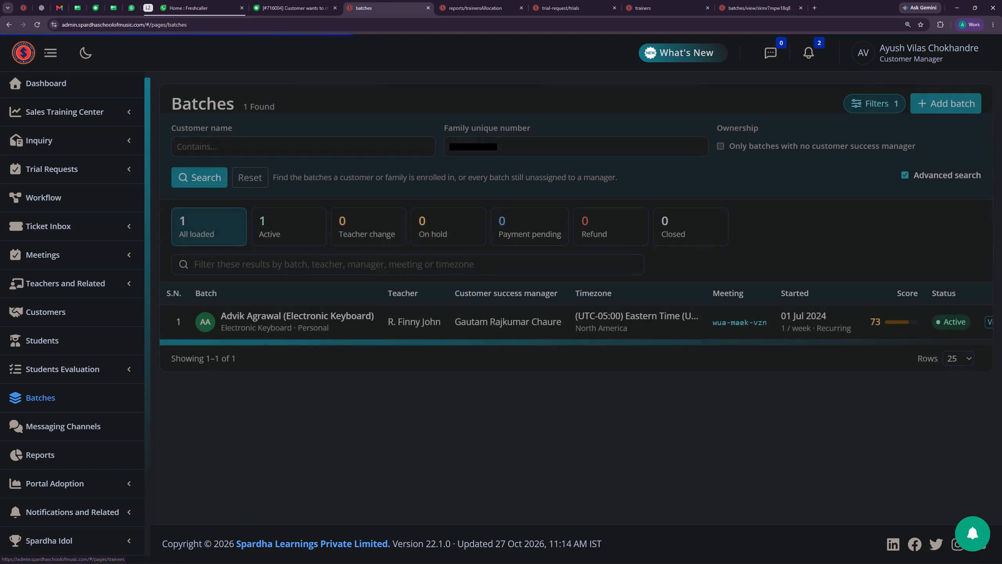
left_click_drag(521, 153, 430, 152)
key("ctrl+v")
left_click(178, 179)
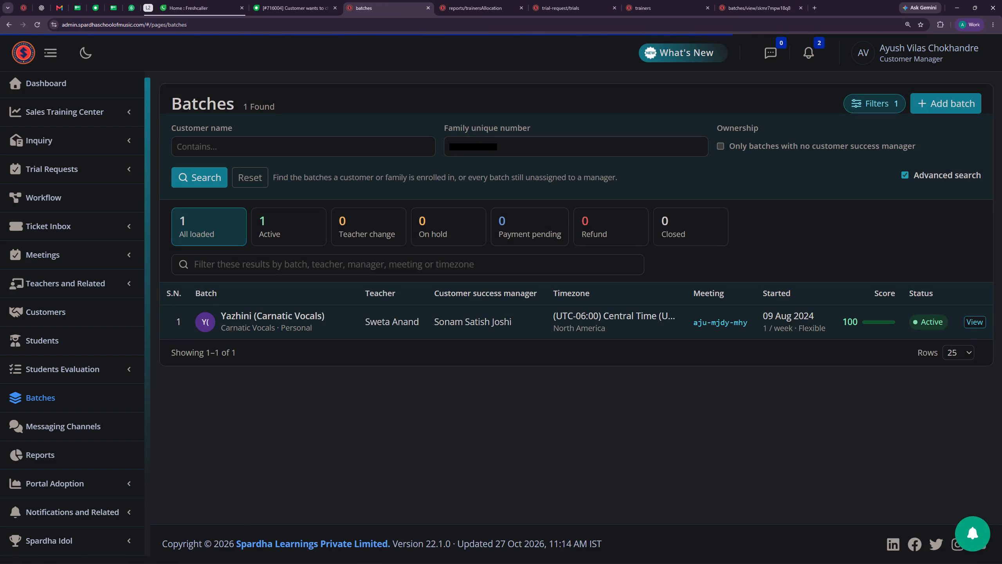
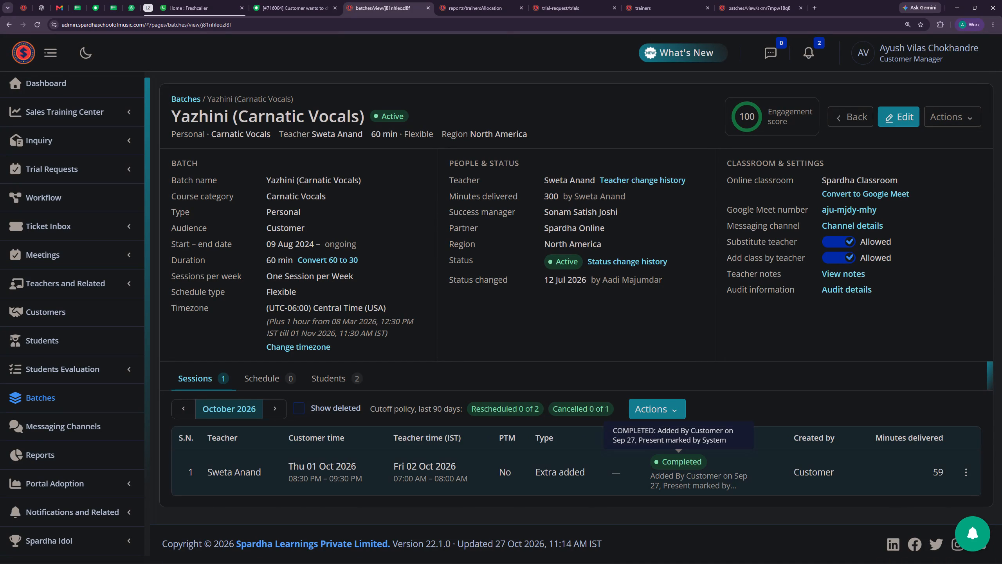
left_click(308, 0)
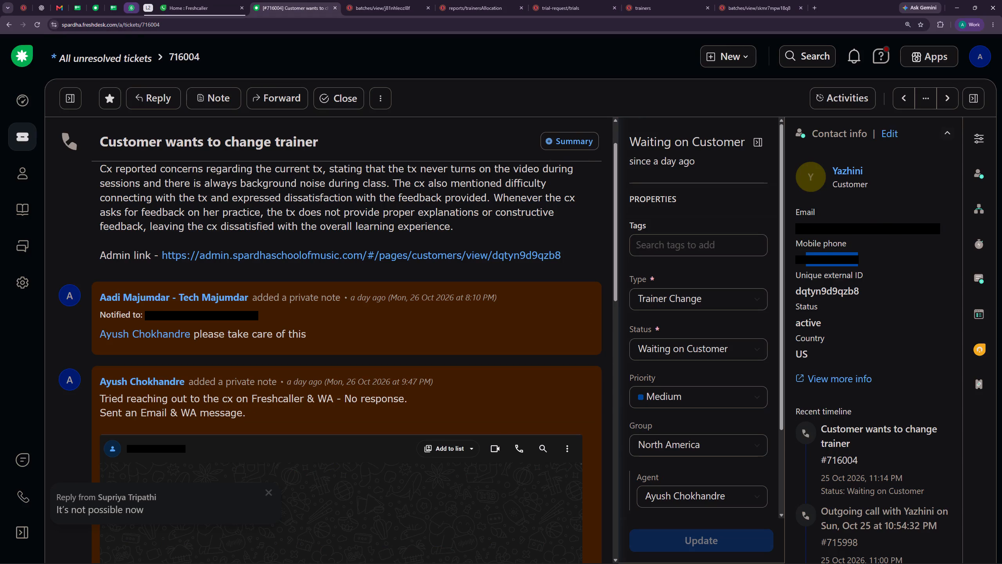
scroll(408, 334, "down", 6)
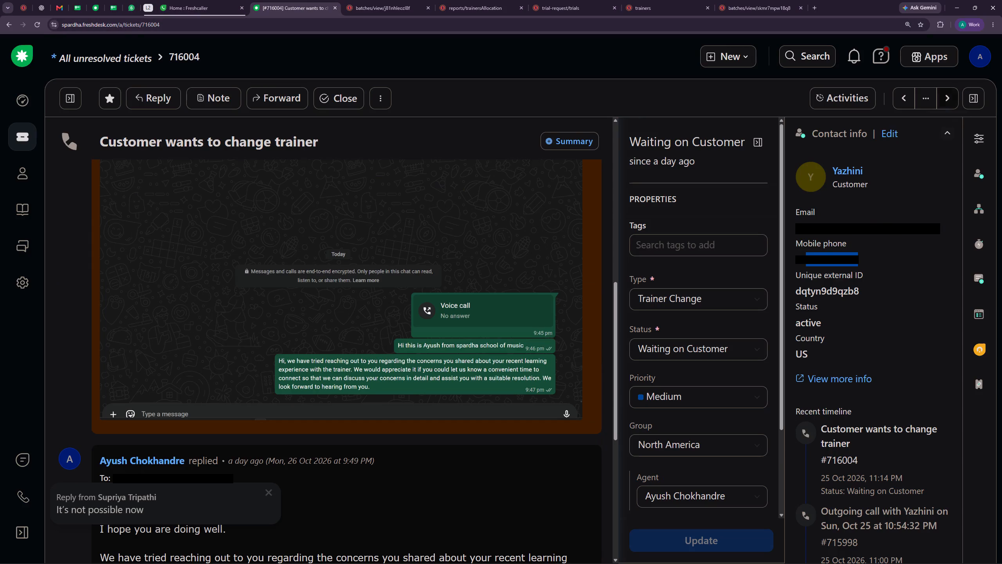
Move on to the next unresolved ticket, #713017, and read through its request and private notes.
left_click(945, 98)
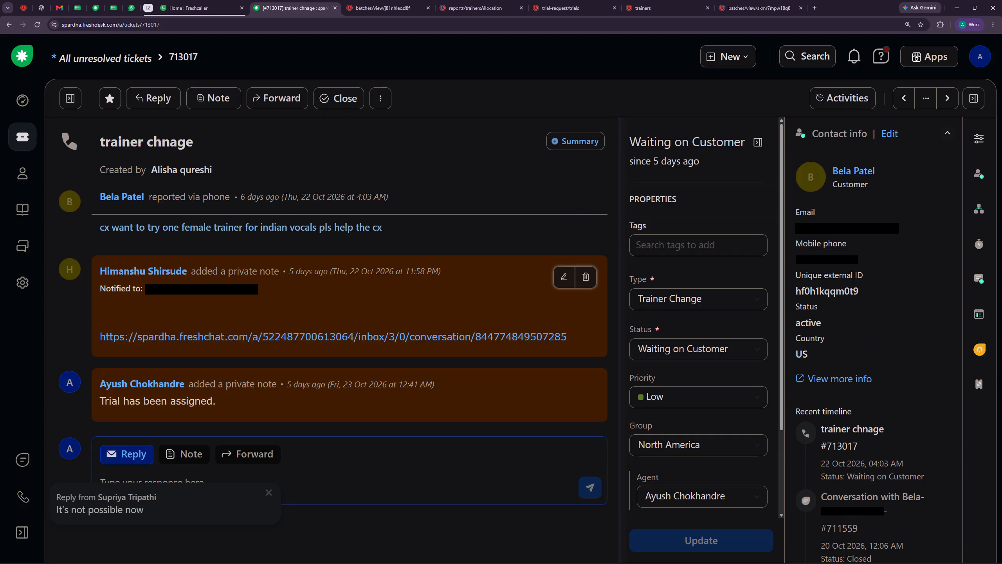
scroll(443, 294, "down", 12)
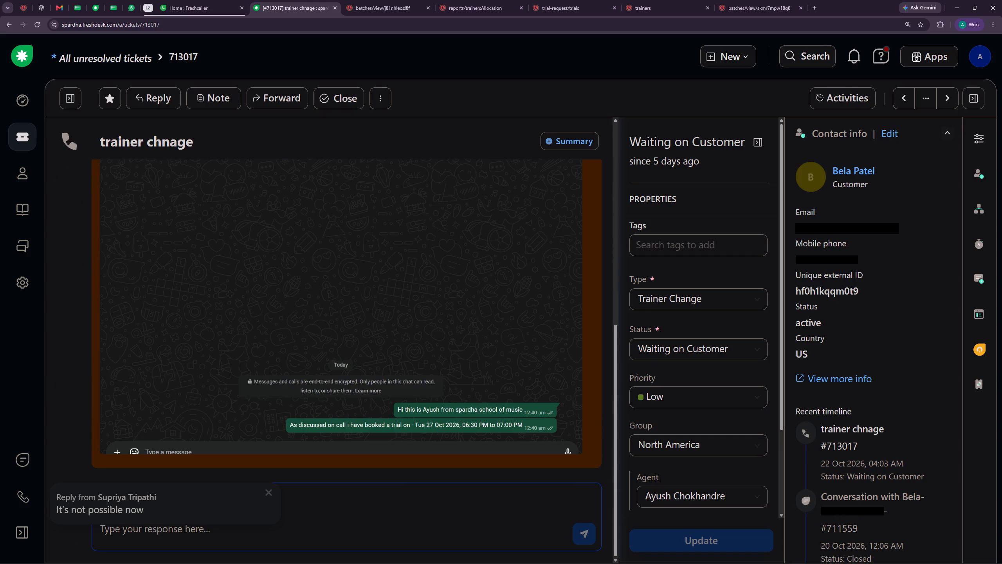
scroll(603, 336, "up", 3)
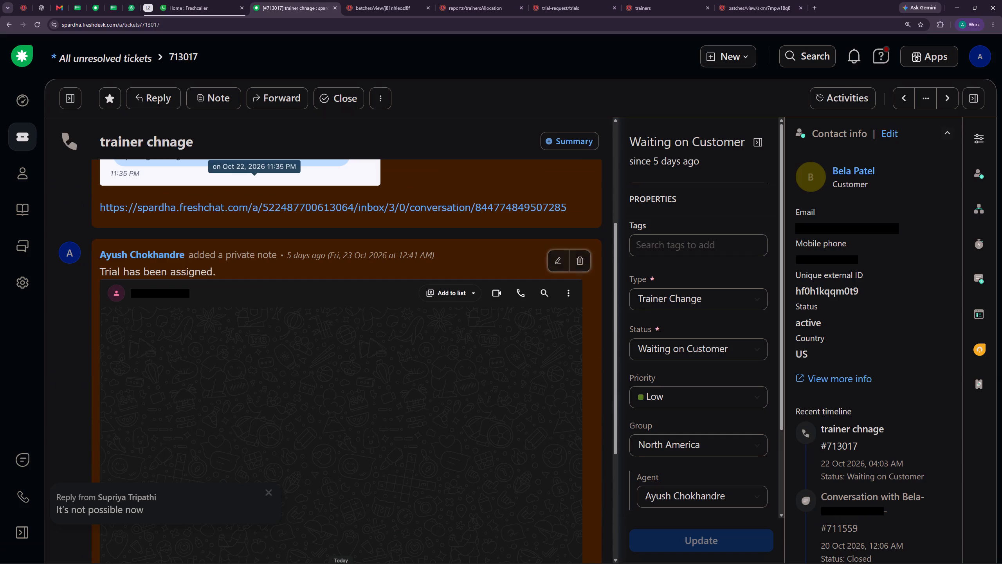
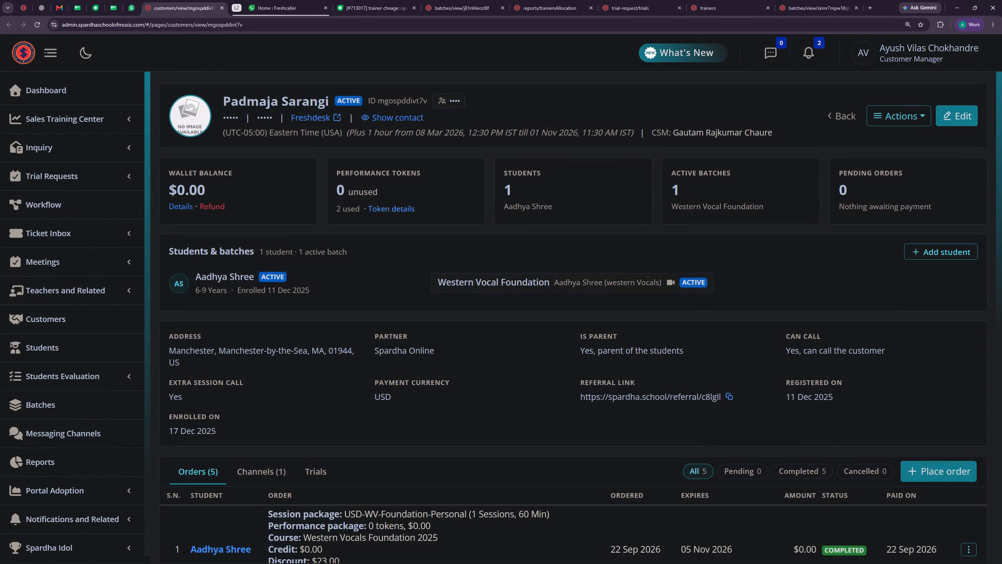
left_click(327, 117)
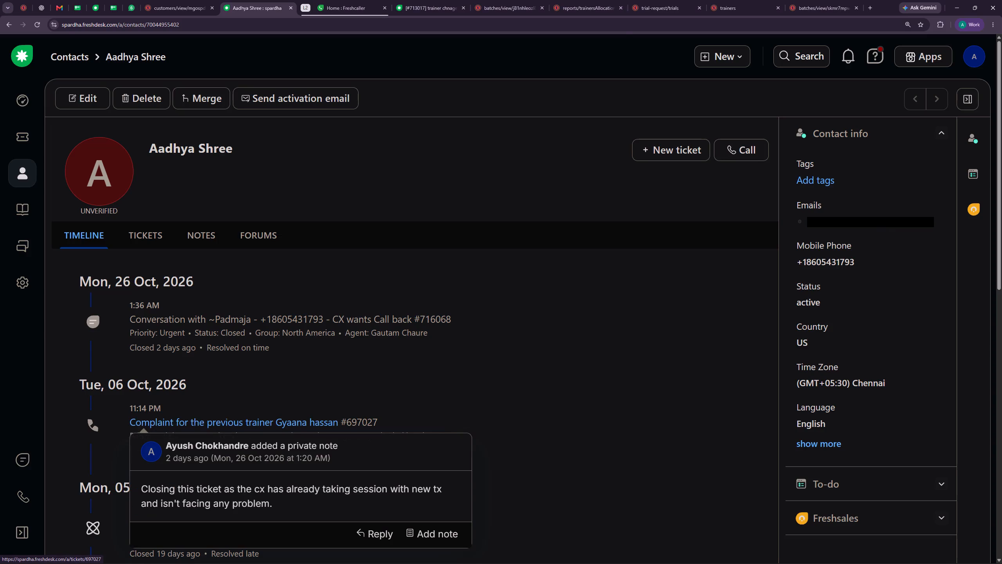
left_click(294, 421)
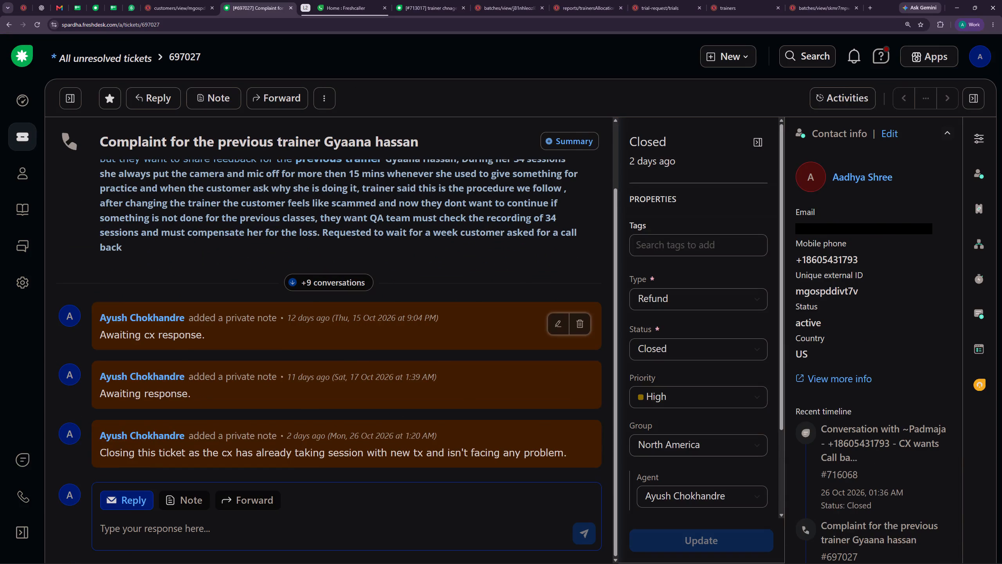
scroll(403, 353, "down", 18)
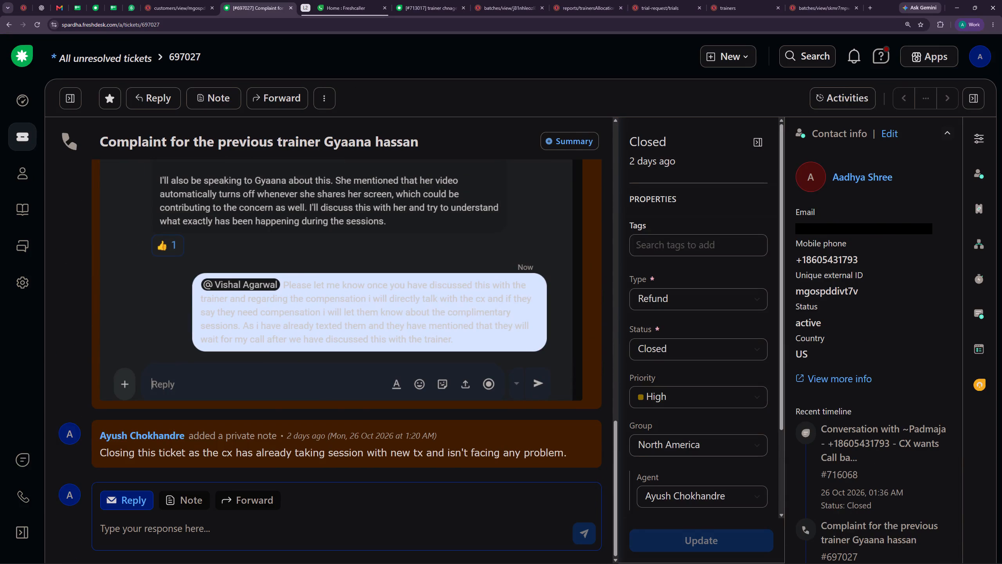
scroll(512, 351, "up", 2)
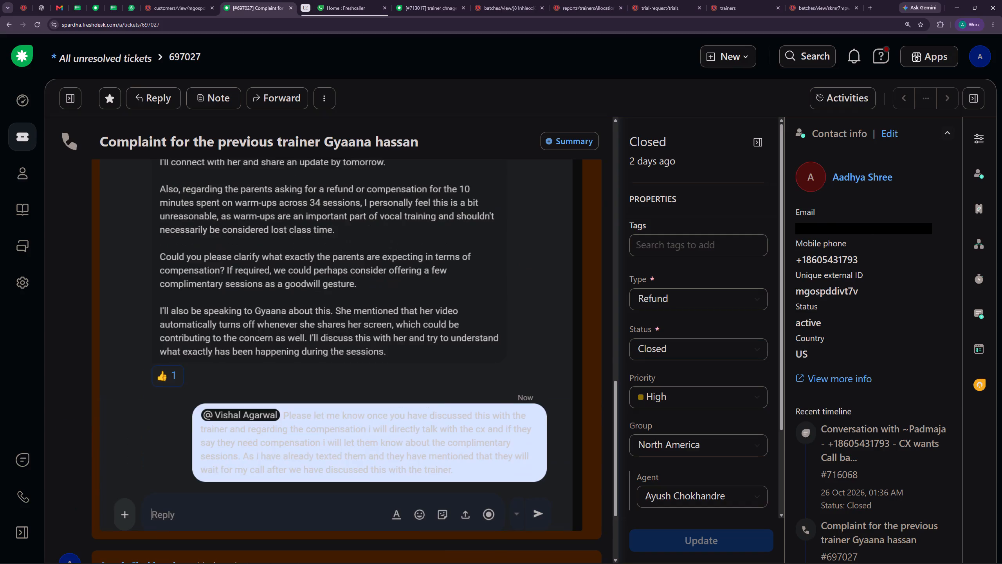
scroll(439, 350, "up", 11)
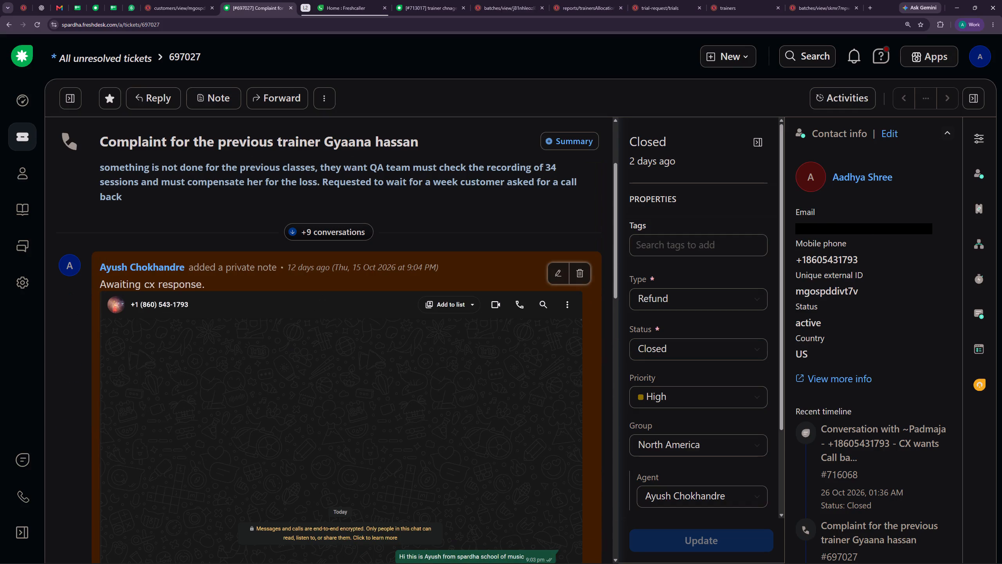
scroll(447, 347, "up", 2)
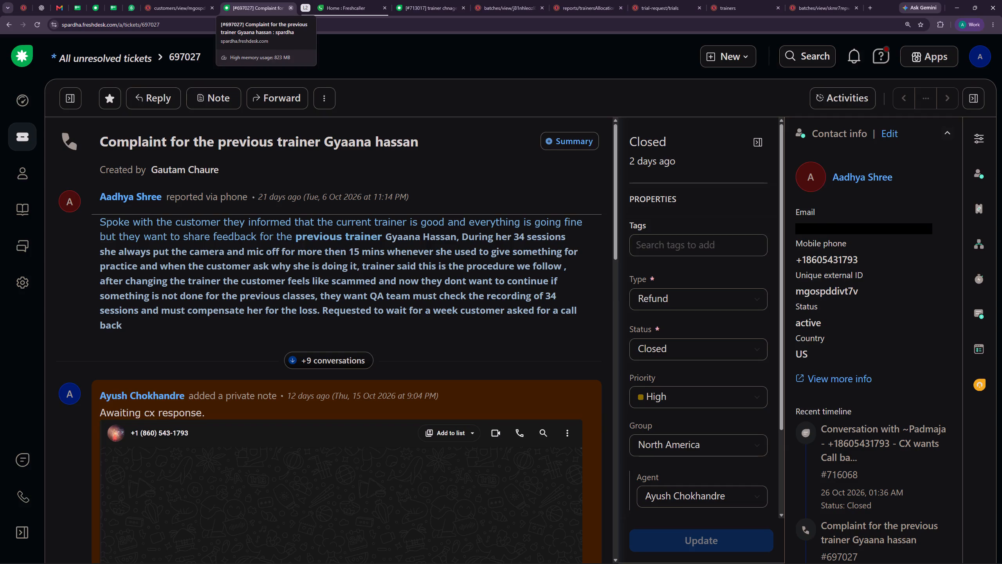
left_click_drag(336, 164, 377, 213)
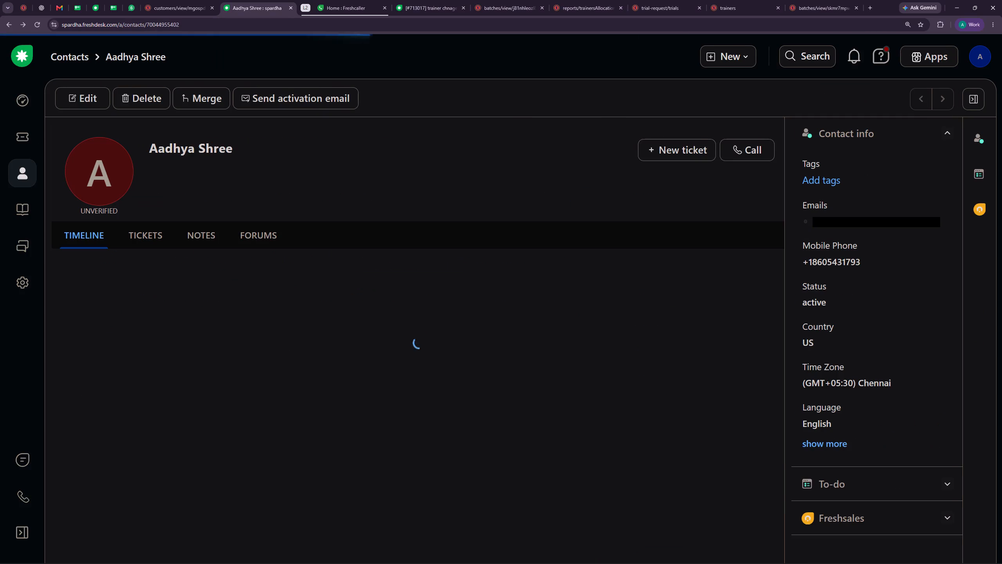
left_click(291, 10)
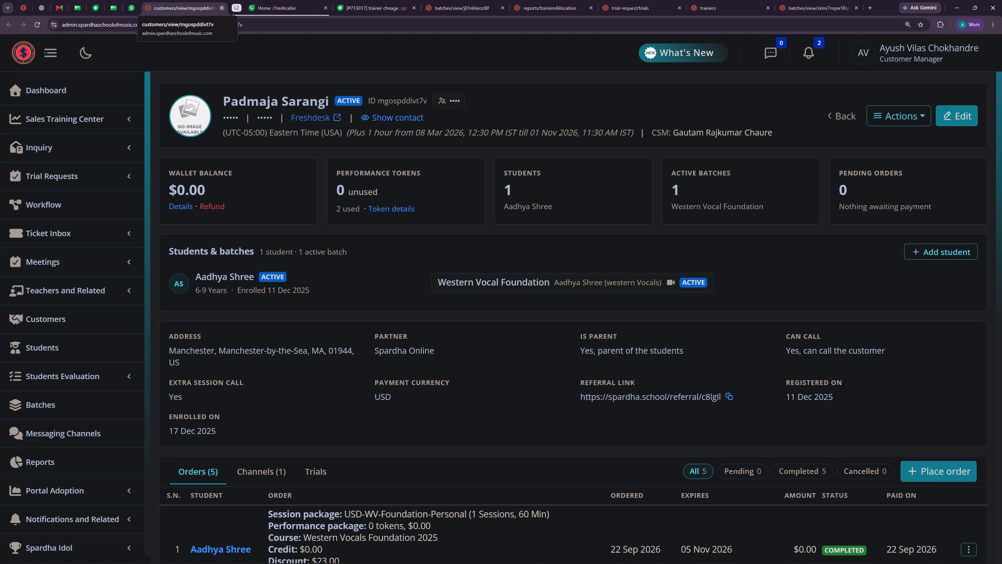
left_click(220, 8)
Review the replies in the Delivery Excellence thread about the previous-trainer complaint and return to the chat home list.
left_click(66, 1)
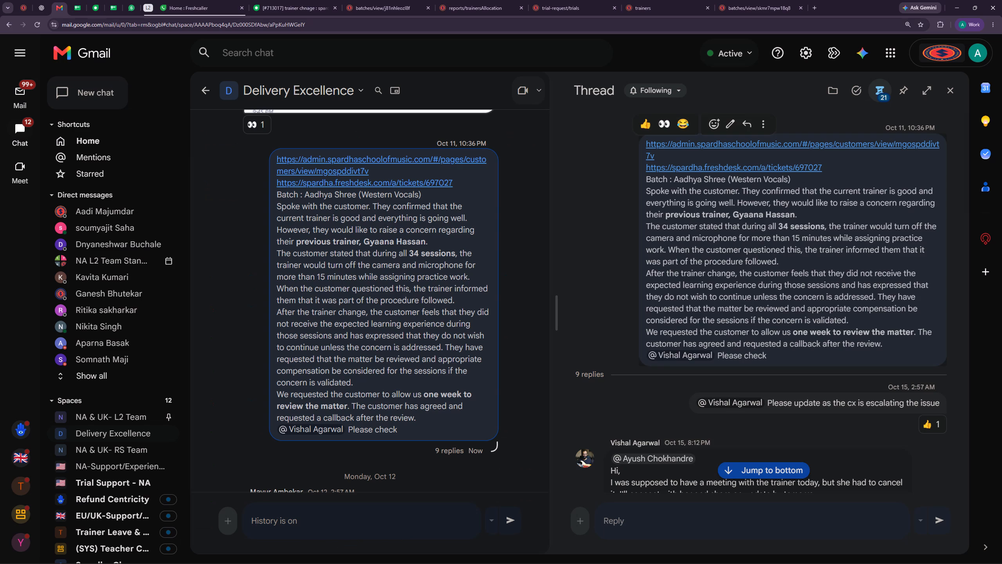
scroll(611, 307, "down", 7)
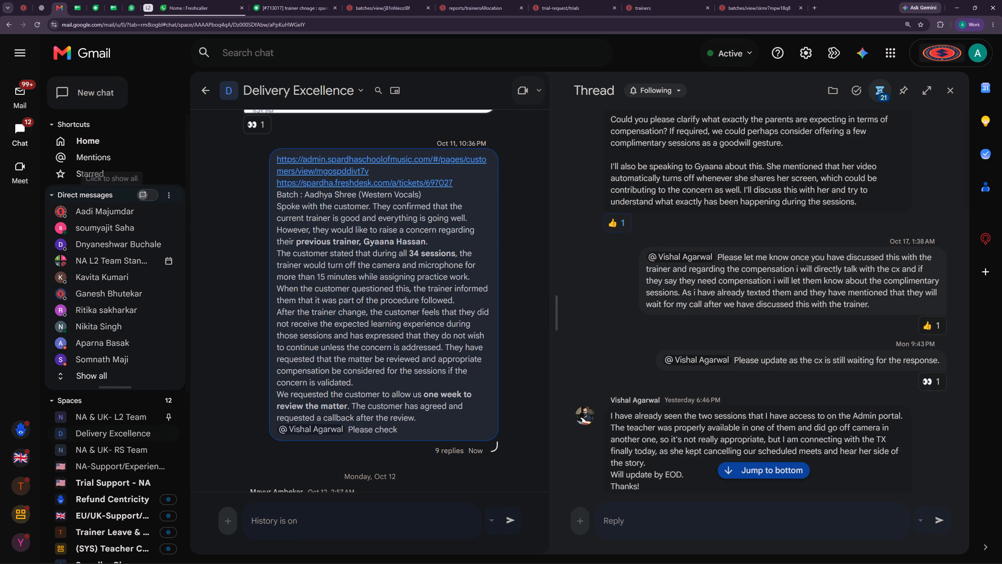
left_click(102, 140)
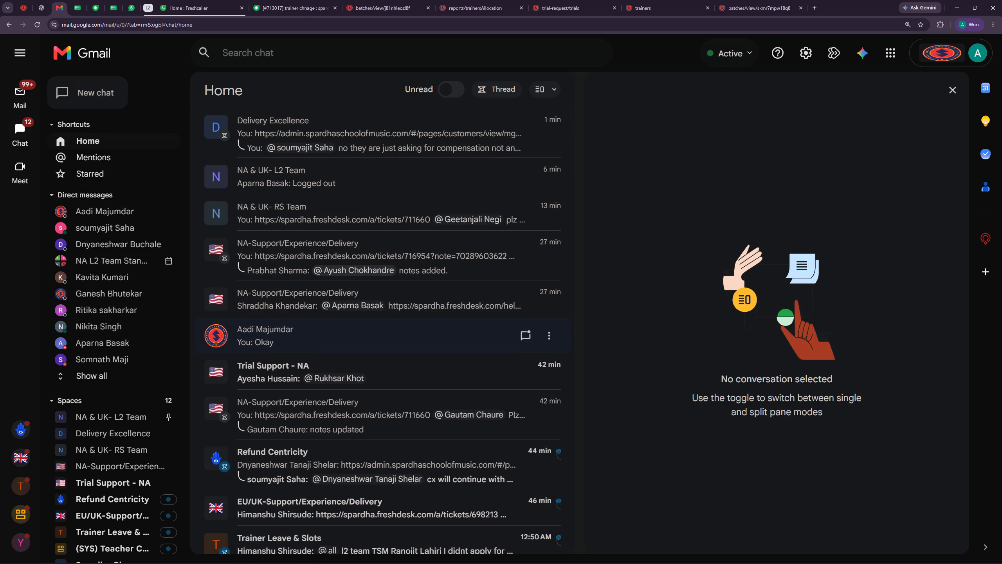
left_click(290, 0)
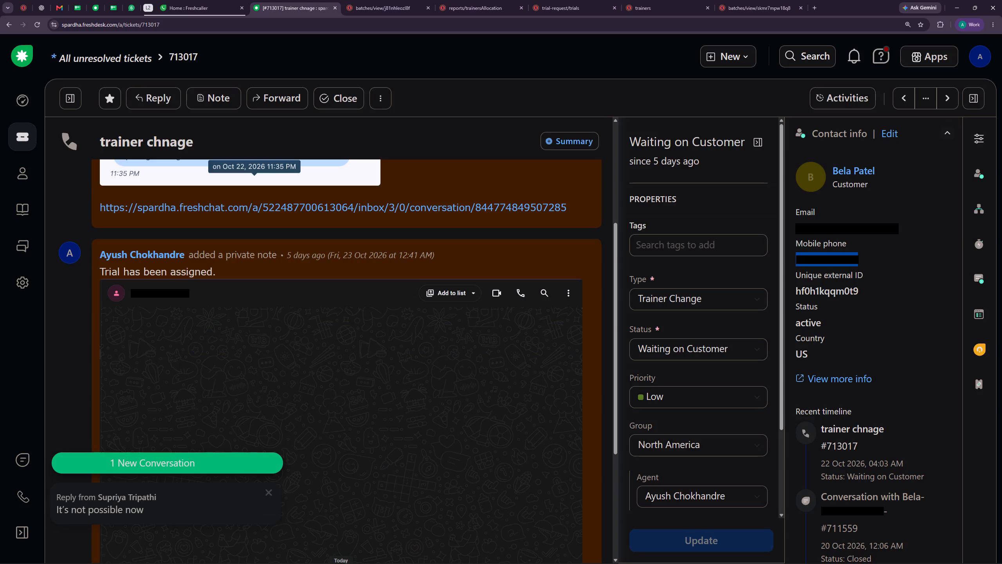
scroll(288, 404, "down", 5)
left_click(272, 493)
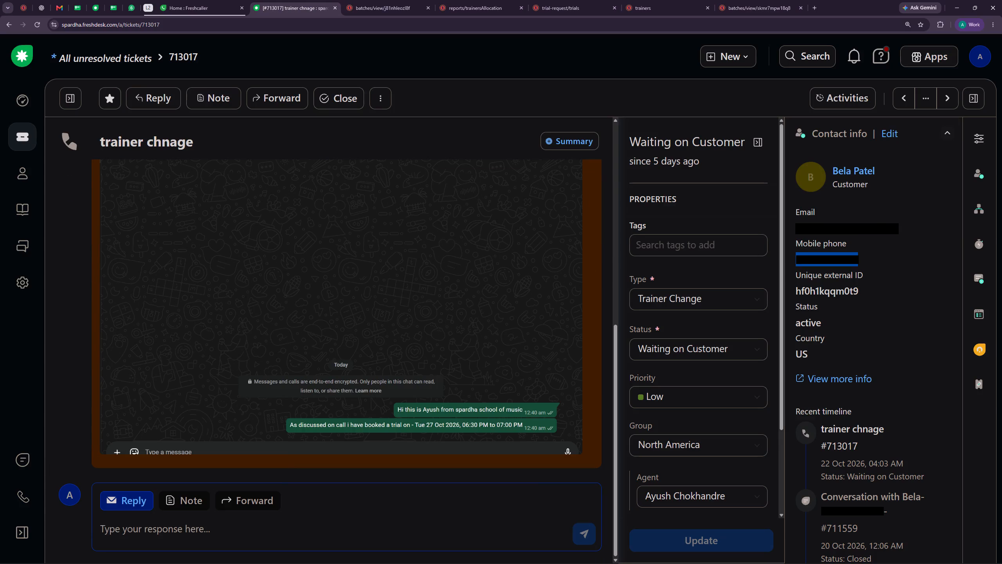
key("ctrl+c")
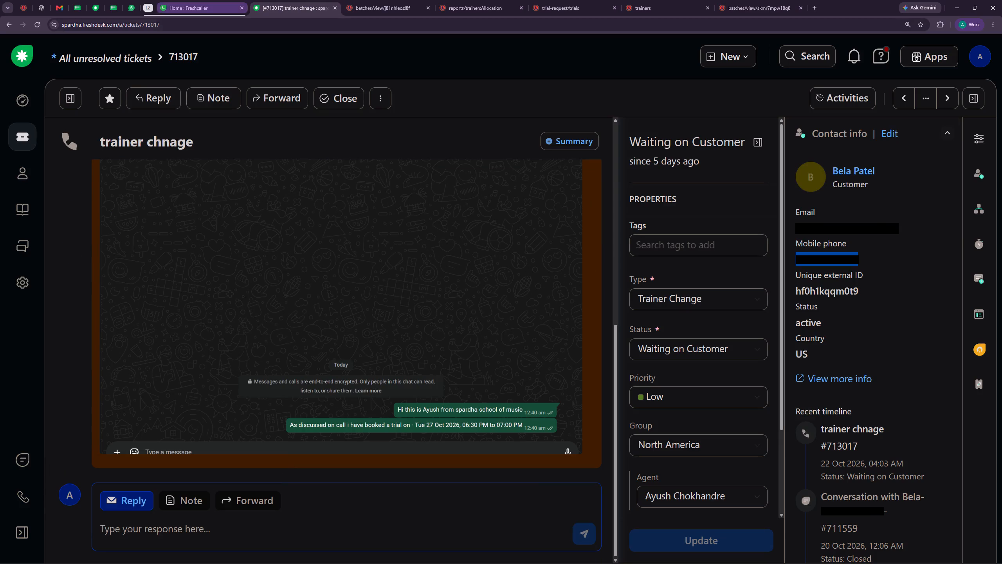